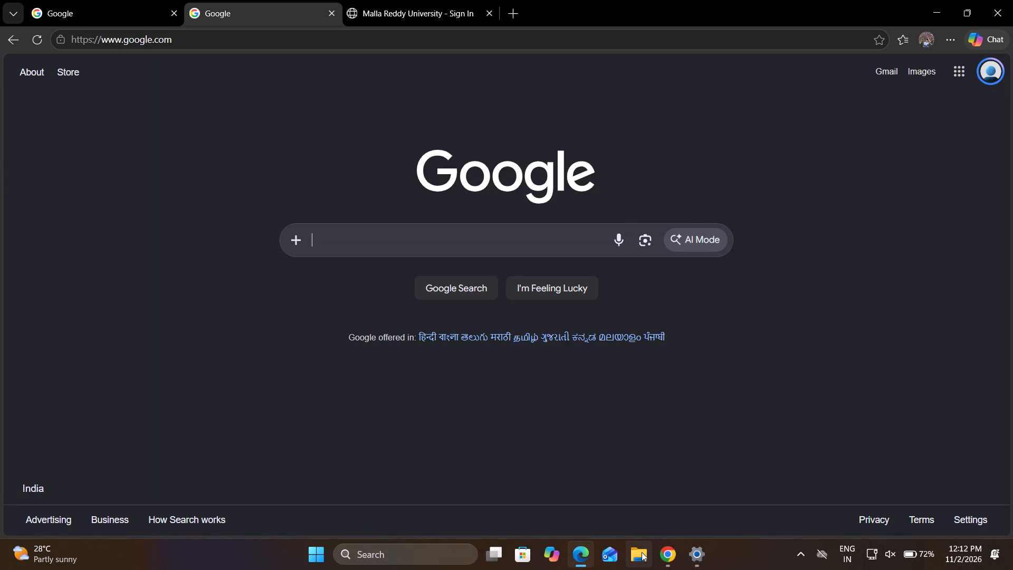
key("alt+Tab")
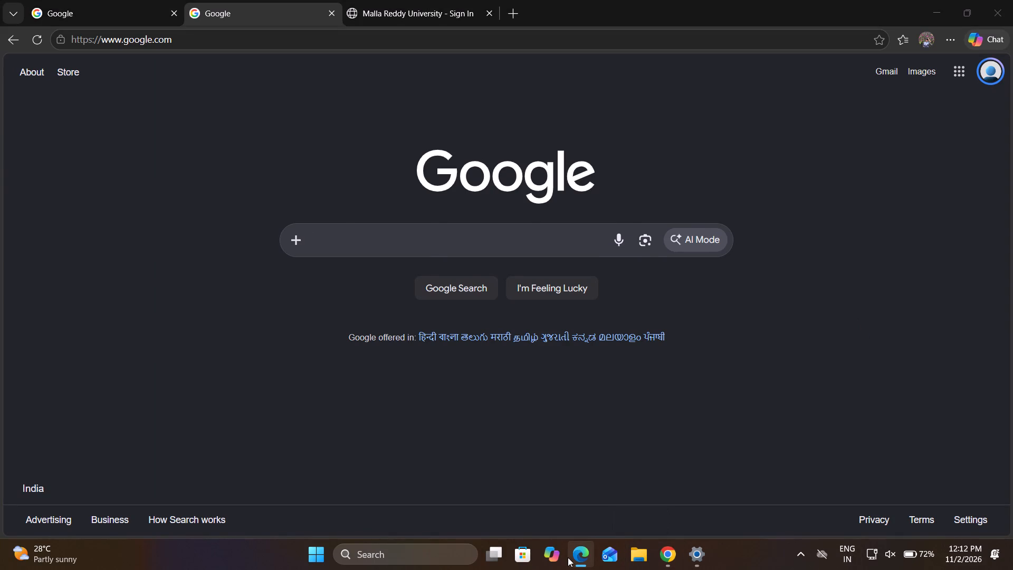
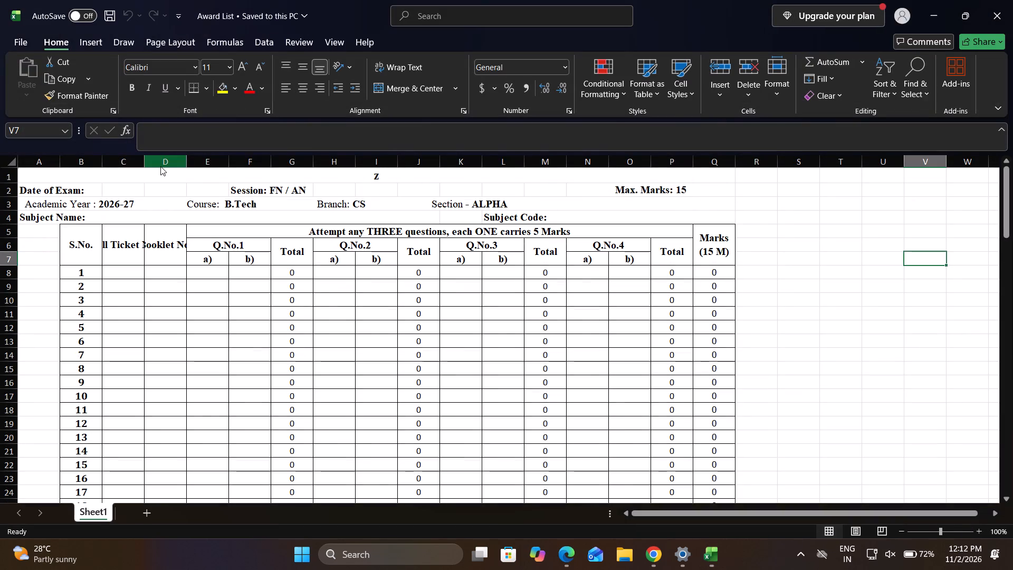
Widen column C so the full Hall Ticket No. heading fits.
left_click_drag(143, 160, 184, 151)
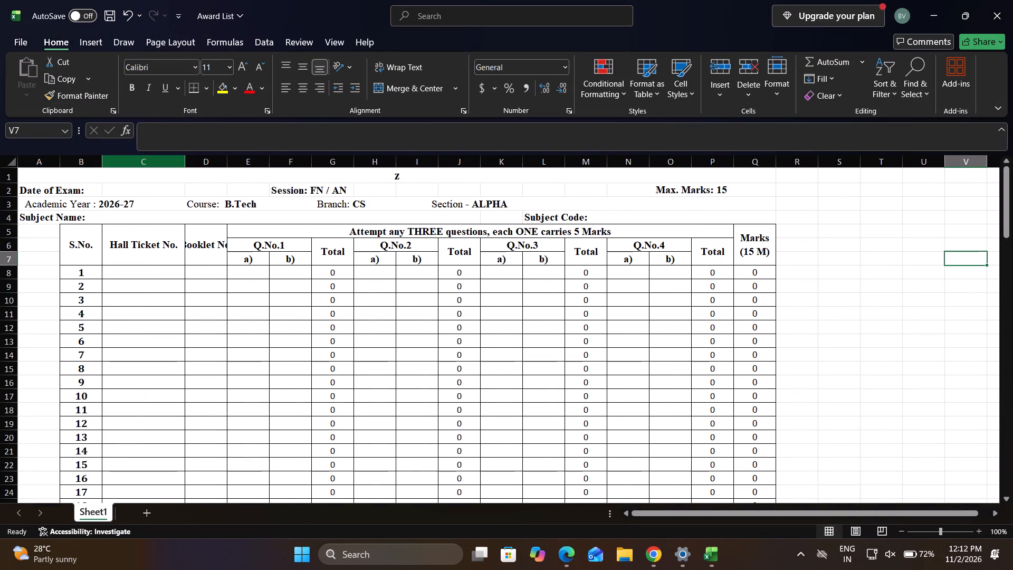
Enter the hall ticket number beginning with 2511 for serial number 1 in cell C8.
double_click(158, 269)
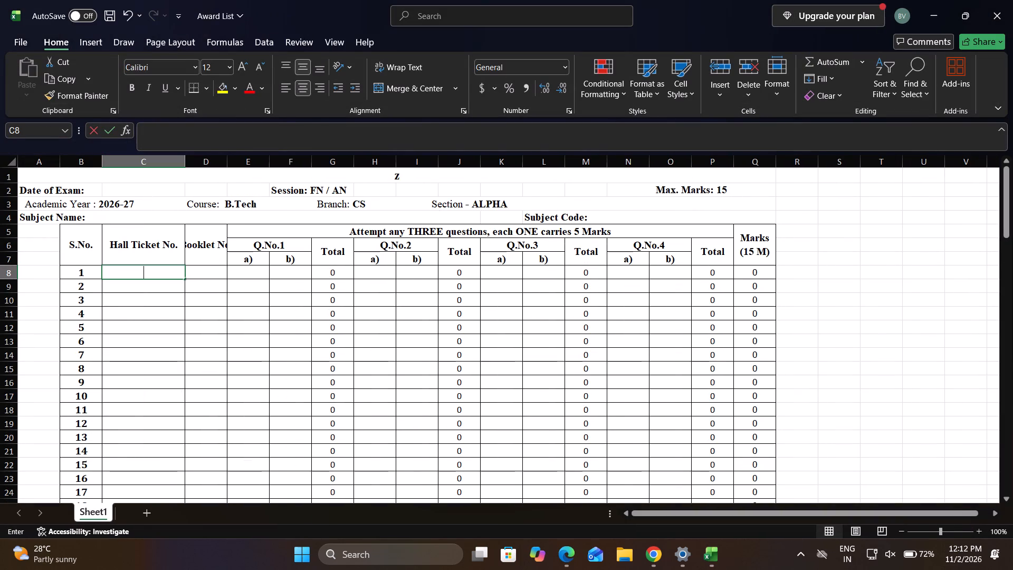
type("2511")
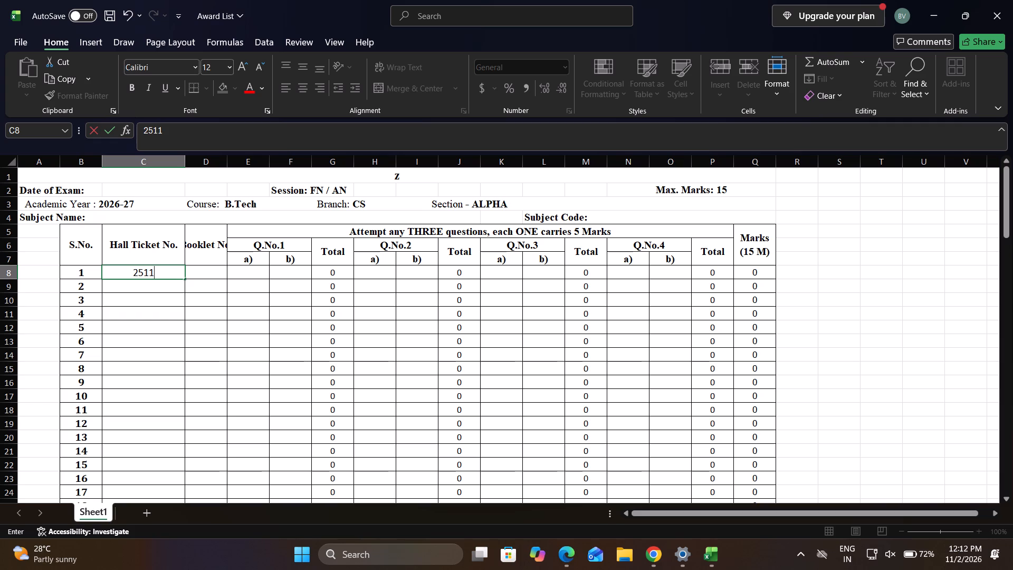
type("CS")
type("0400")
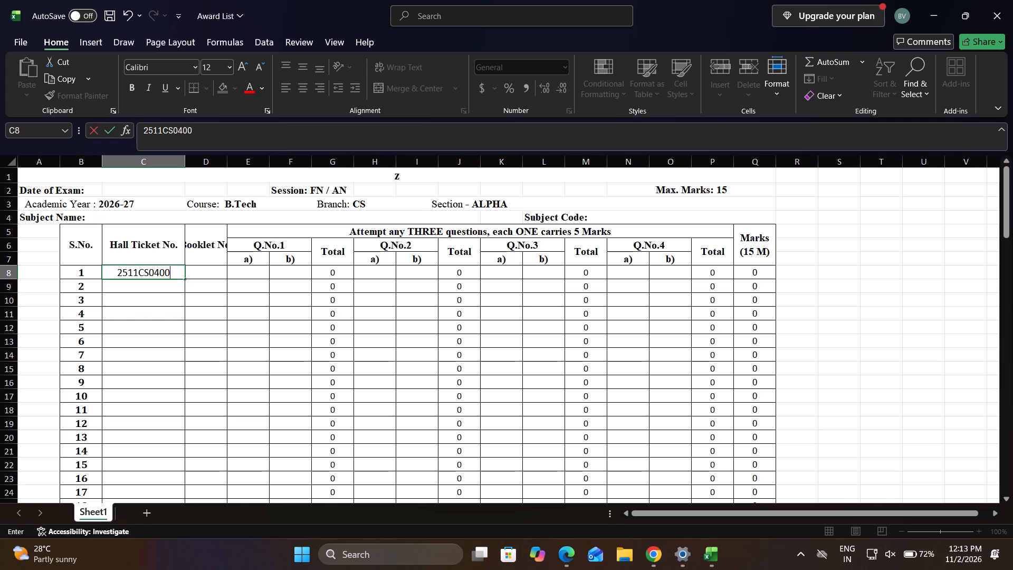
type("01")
left_click(148, 275)
left_click(145, 290)
left_click(161, 270)
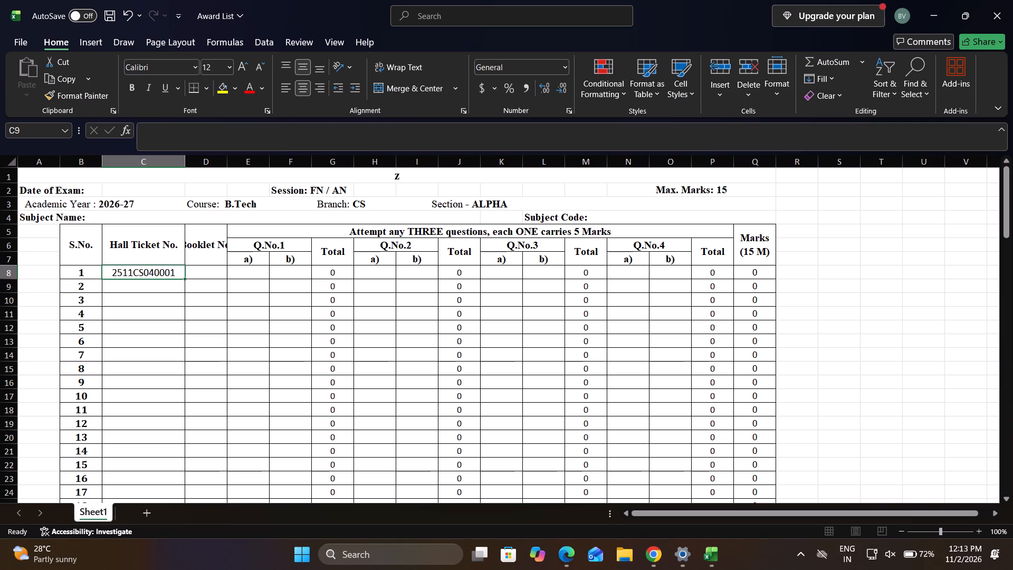
left_click_drag(185, 275, 138, 210)
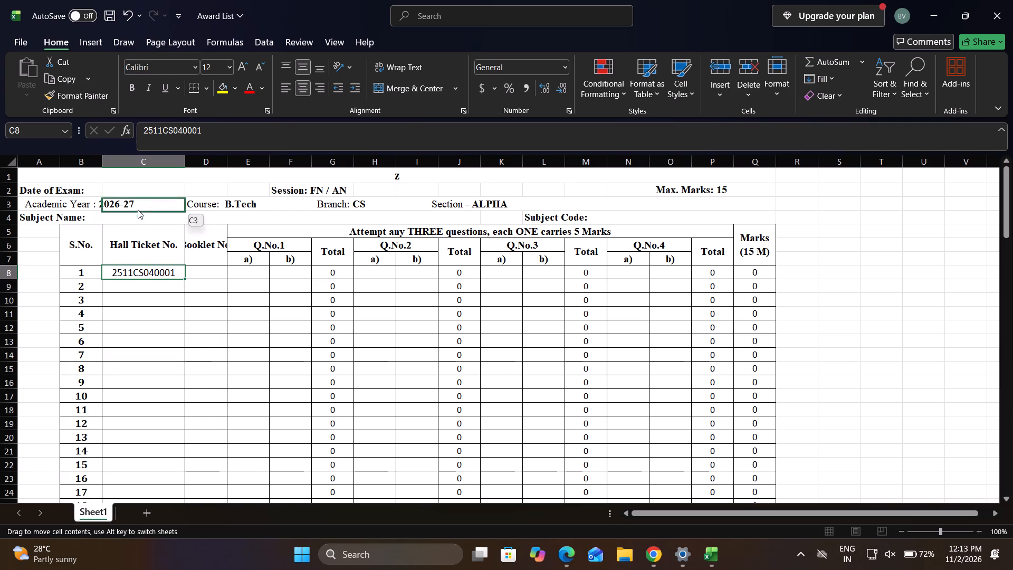
left_click_drag(138, 210, 130, 276)
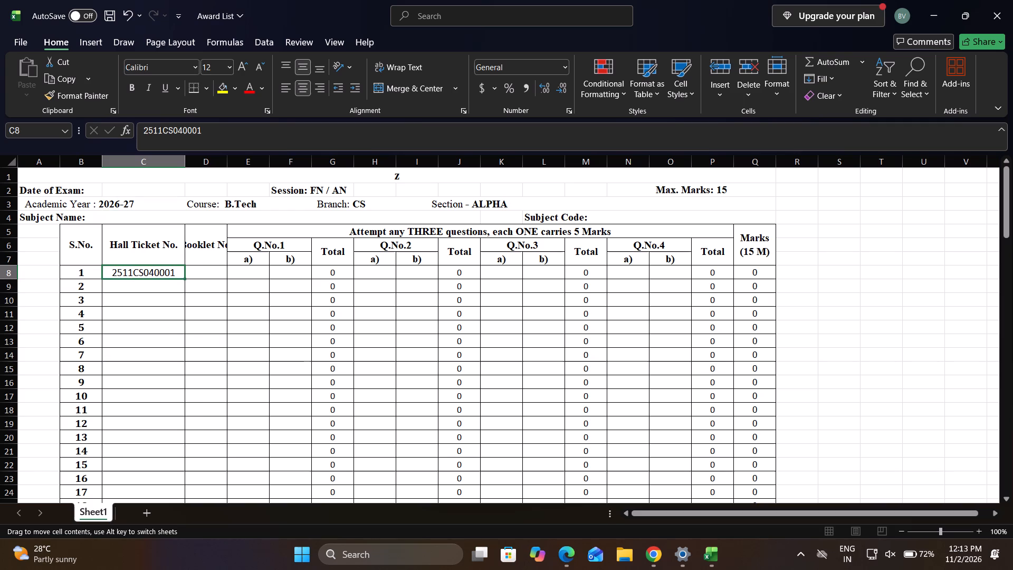
left_click_drag(185, 278, 155, 562)
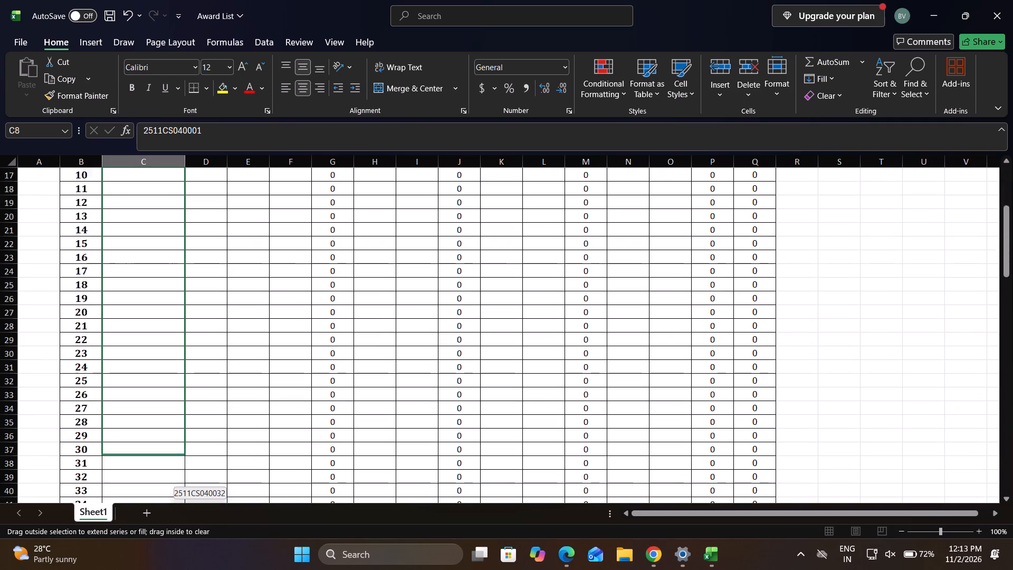
left_click_drag(155, 562, 139, 509)
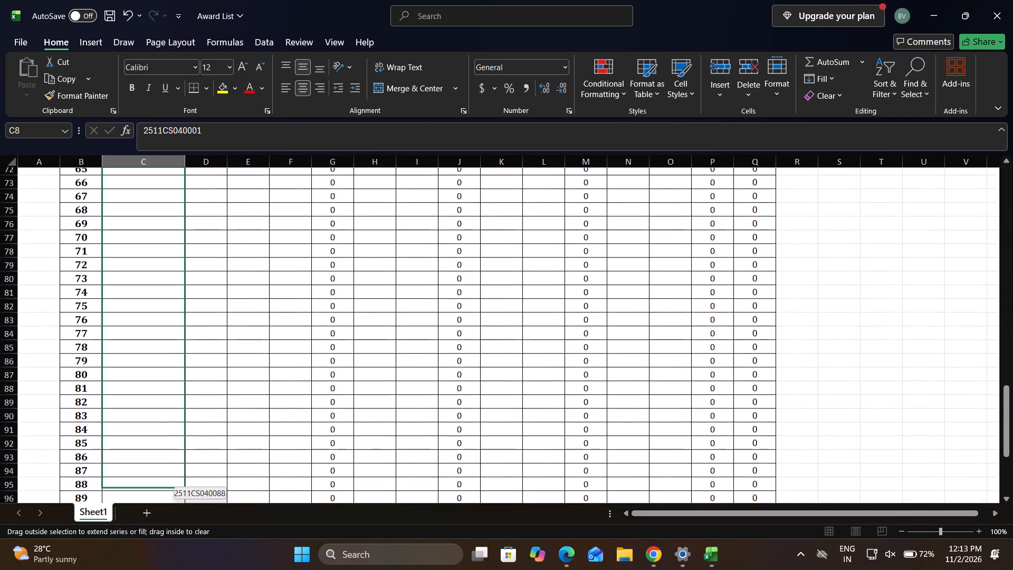
left_click_drag(139, 509, 133, 495)
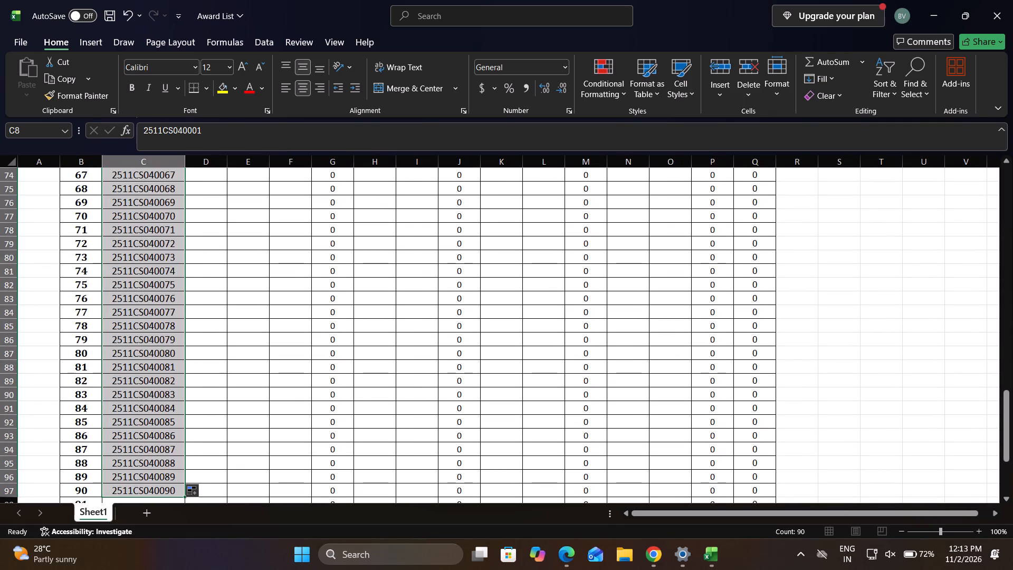
scroll(163, 377, "up", 14)
scroll(163, 377, "down", 1)
scroll(163, 377, "up", 20)
scroll(163, 377, "up", 1)
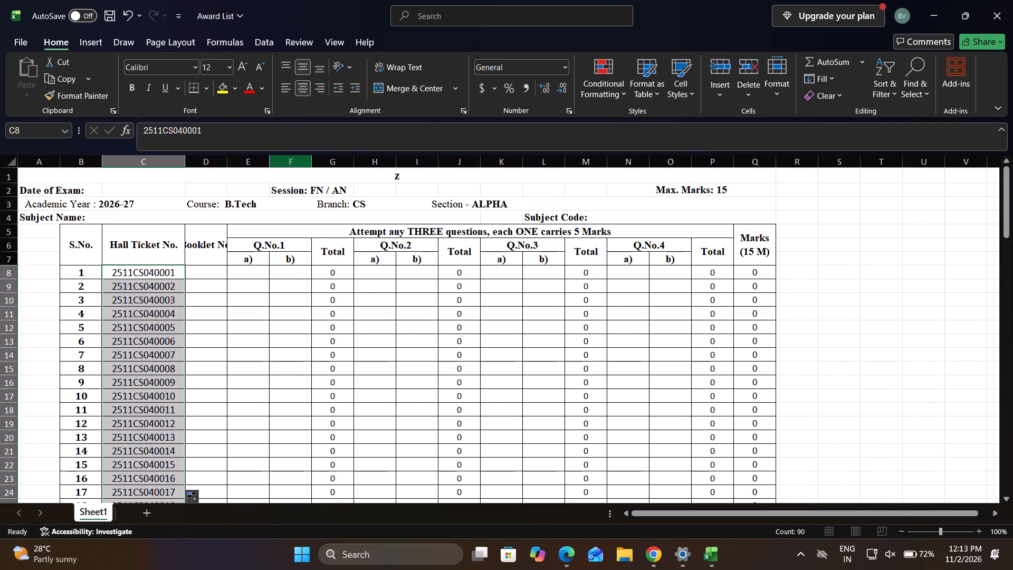
Widen column D so the full Booklet No. heading fits.
left_click_drag(228, 160, 318, 173)
Open the Booklet No. cell D8 for serial number 1 for editing.
double_click(255, 276)
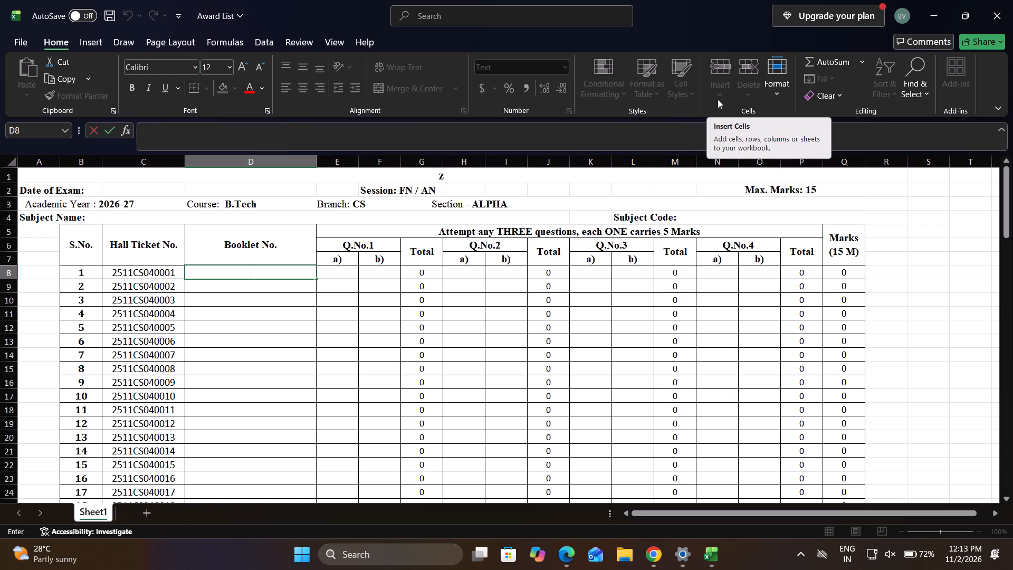
key("ctrl+c")
key("ctrl+c")
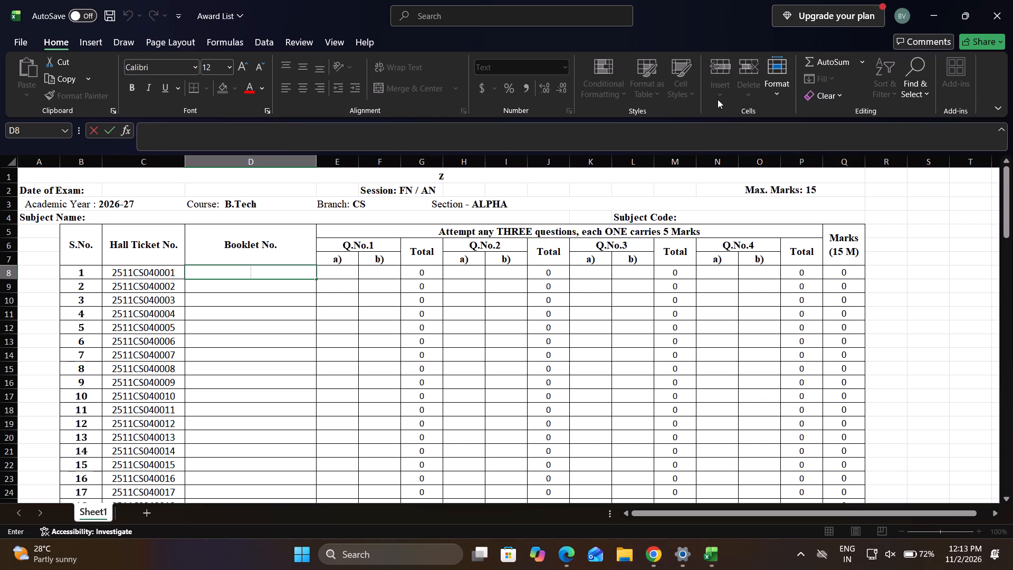
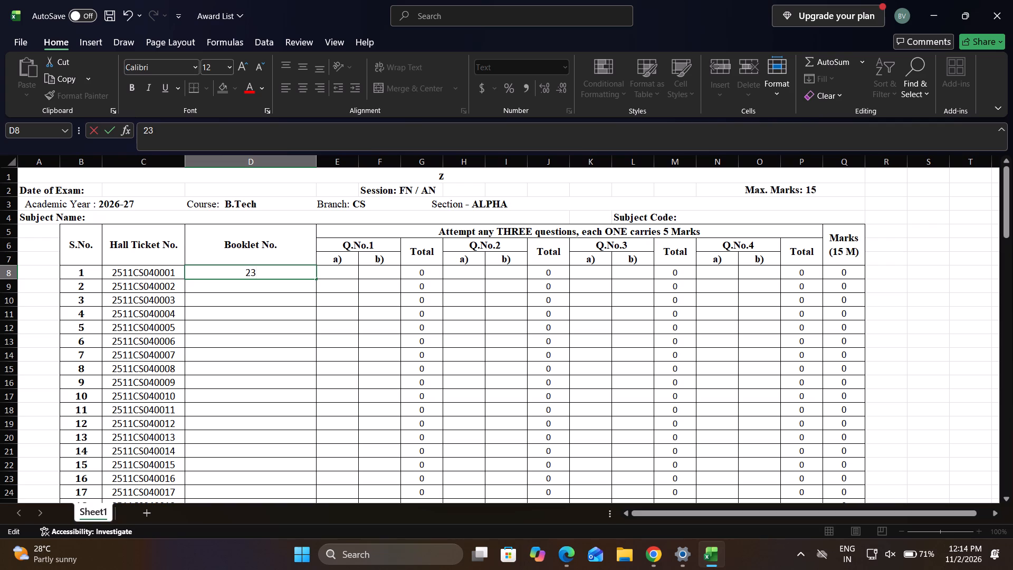
Complete the booklet number for S.No. 1 as 2372035 and enter 2372038 for S.No. 2.
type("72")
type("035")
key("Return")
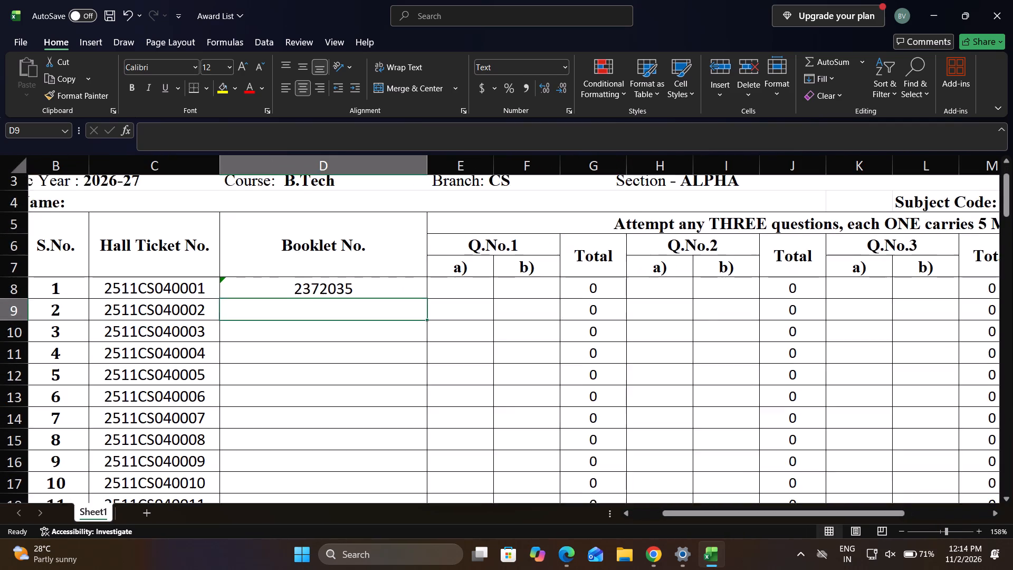
scroll(248, 268, "down", 1)
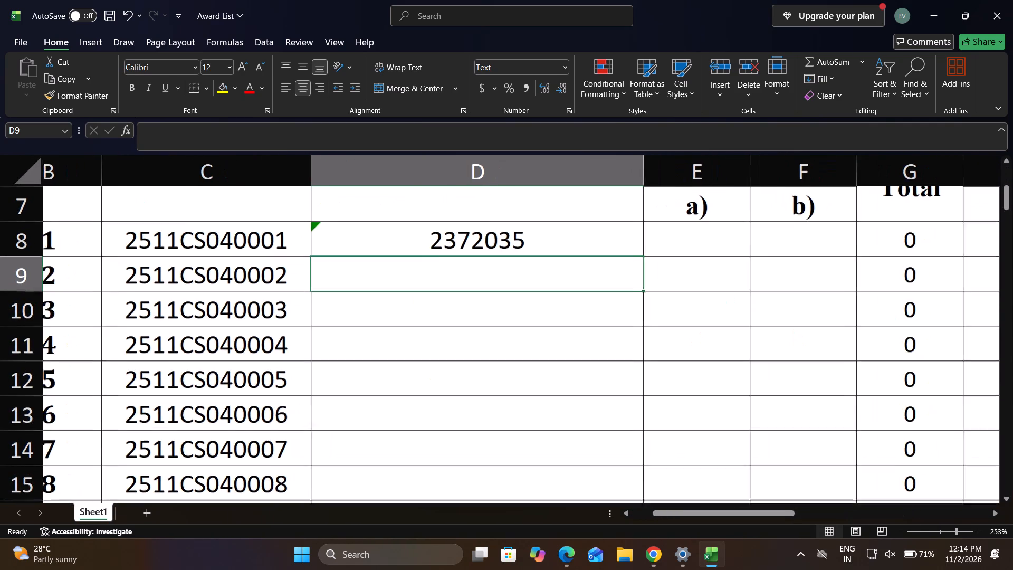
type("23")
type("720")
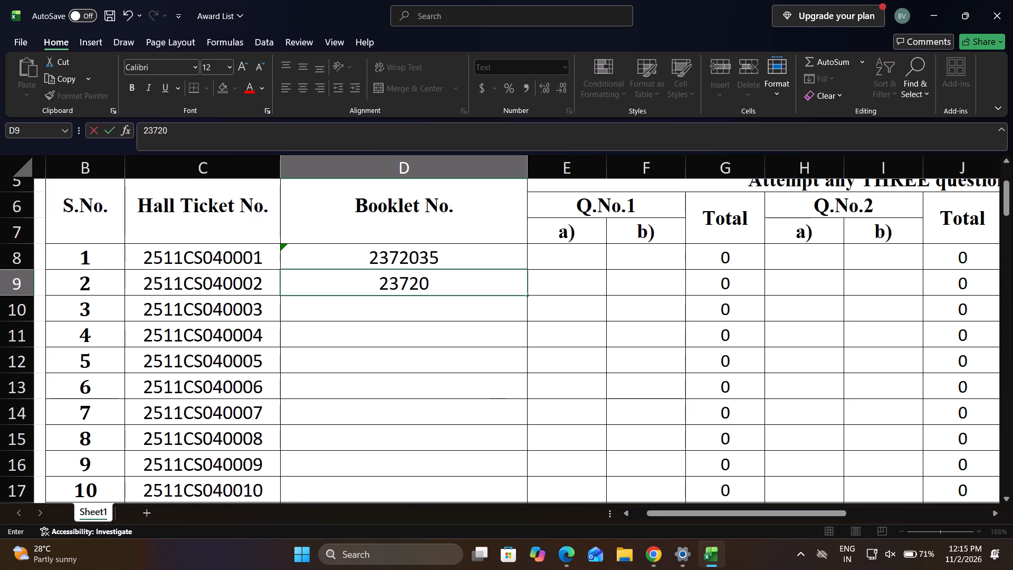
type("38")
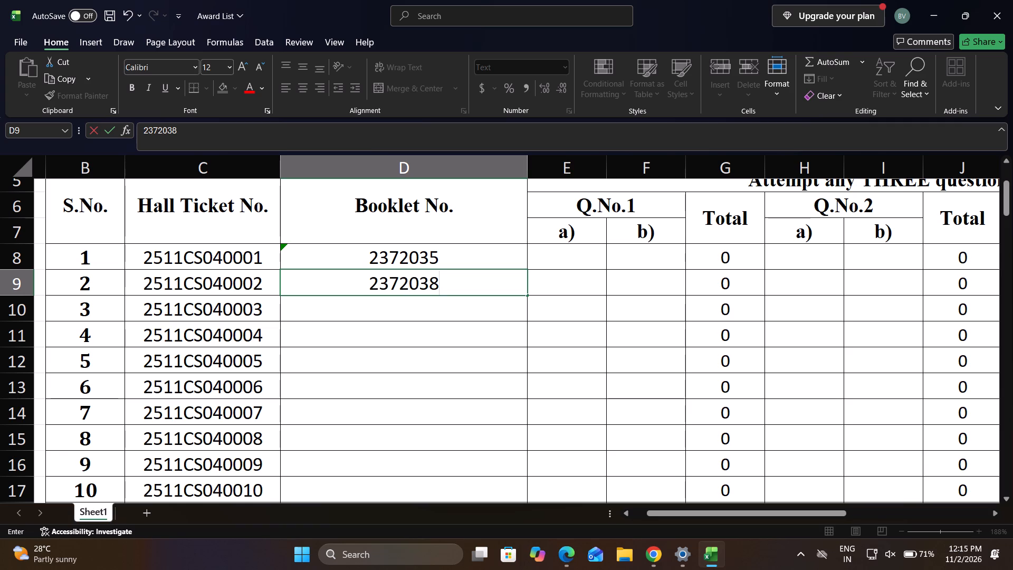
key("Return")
Enter booklet numbers 2372043 for S.No. 3 and 2372045 for S.No. 4.
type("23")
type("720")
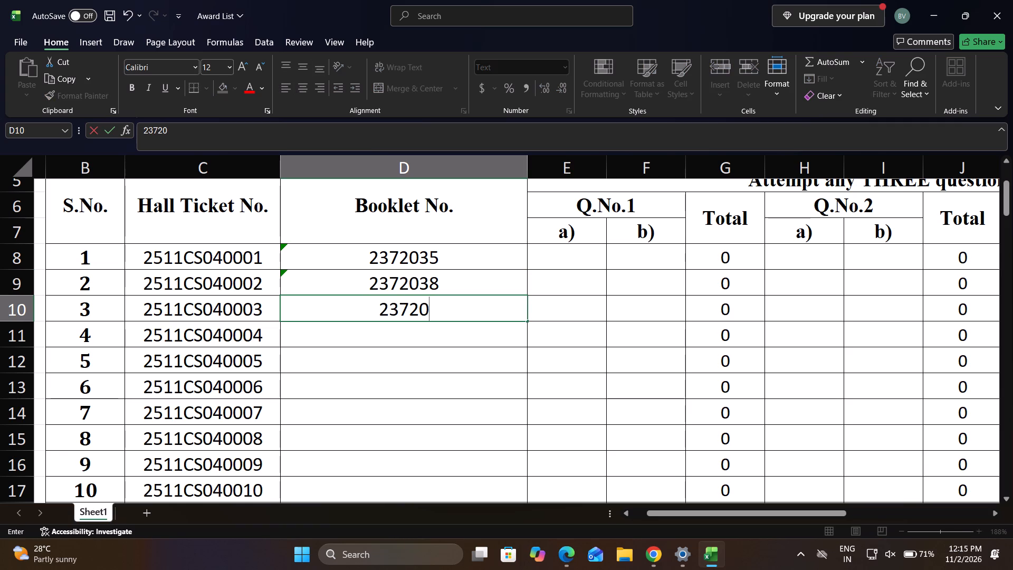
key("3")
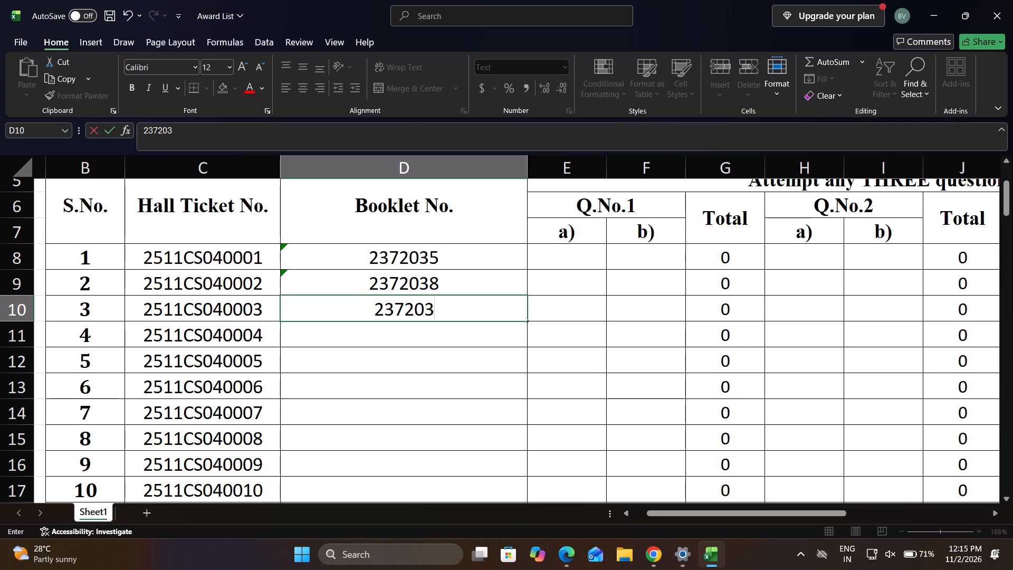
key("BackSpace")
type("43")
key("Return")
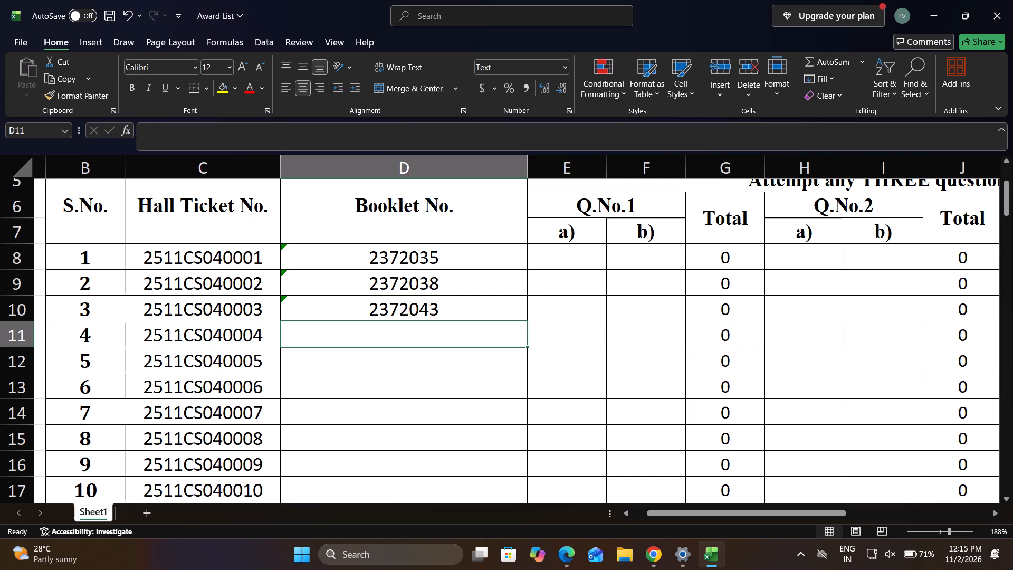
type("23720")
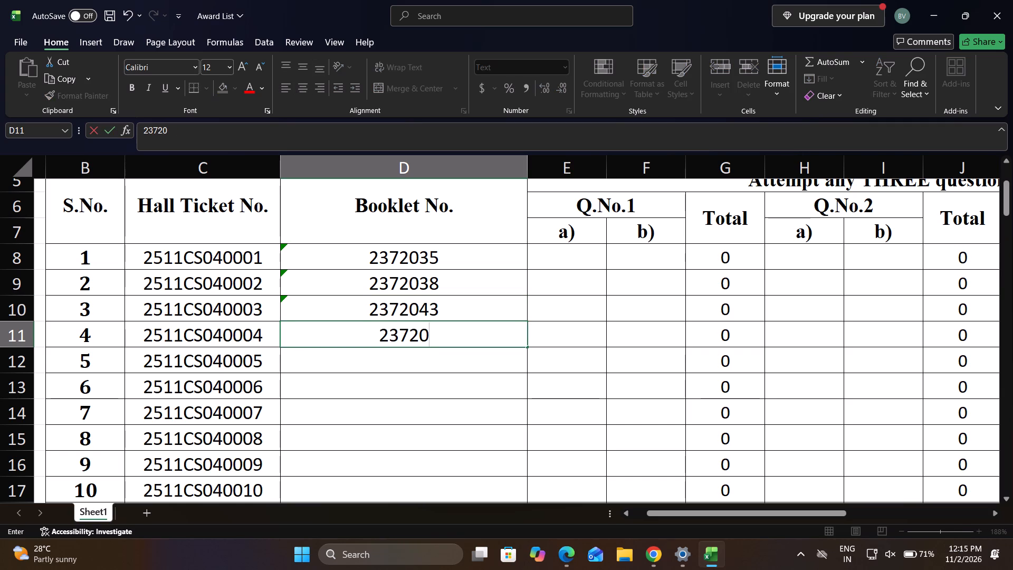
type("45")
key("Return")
Enter booklet numbers 1238867 for S.No. 5 and 1238869 for S.No. 6.
scroll(810, 420, "up", 2)
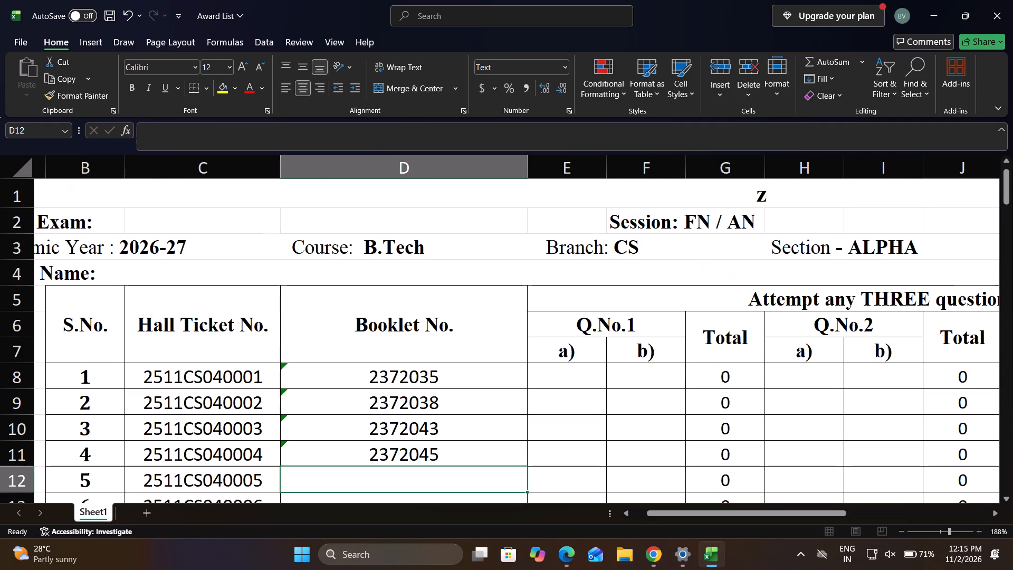
scroll(810, 420, "up", 1)
scroll(620, 438, "down", 1)
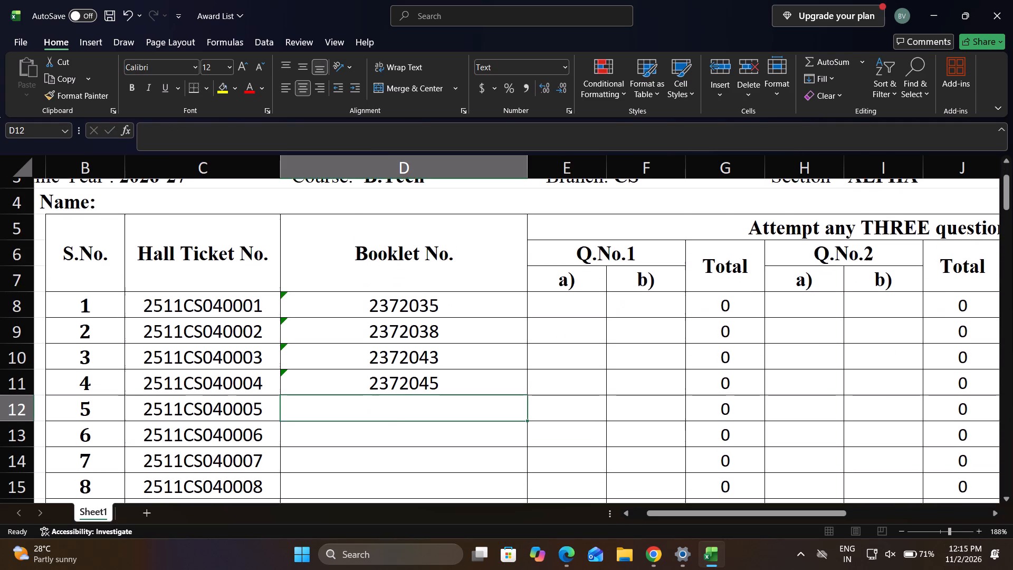
scroll(620, 438, "up", 1)
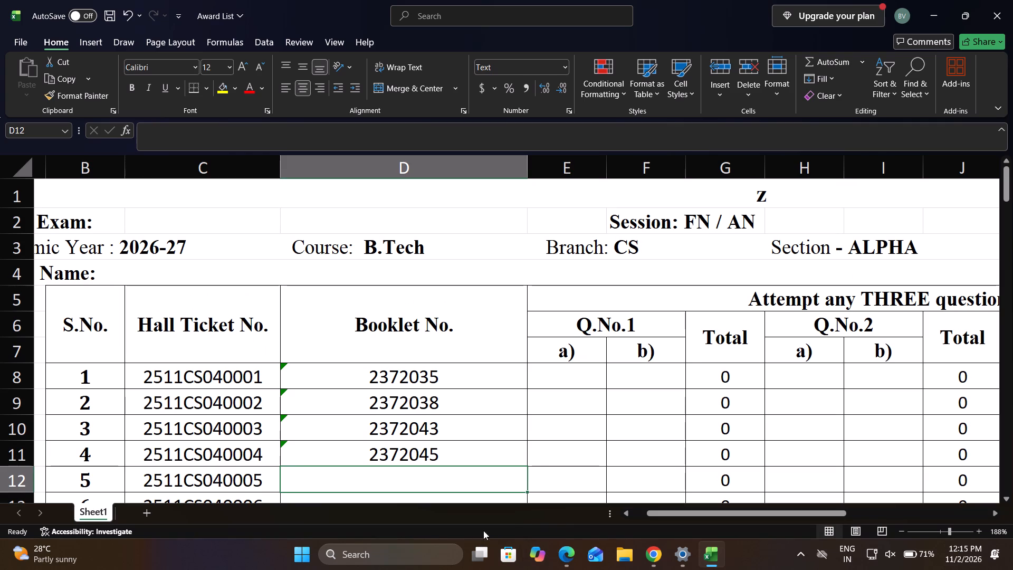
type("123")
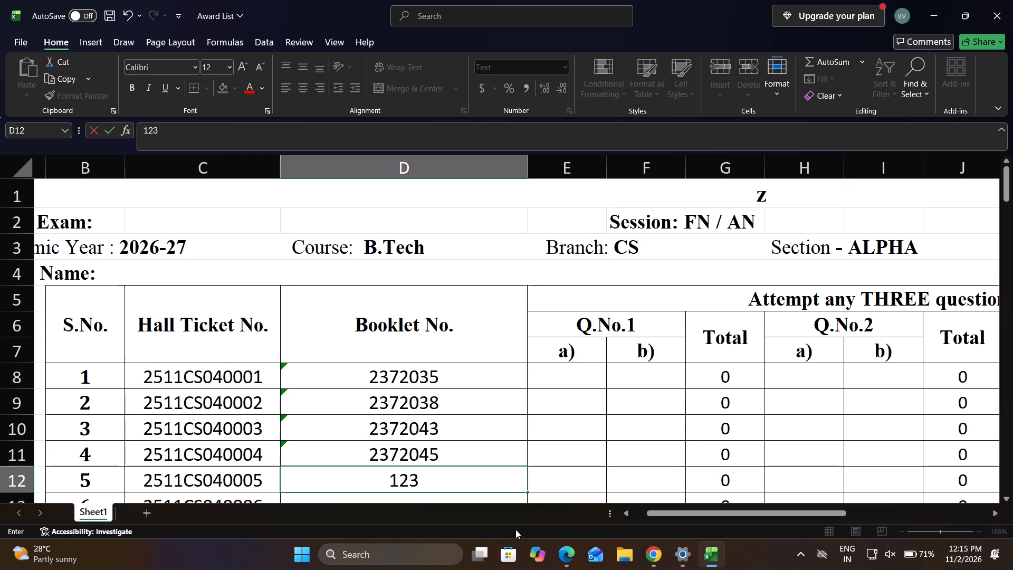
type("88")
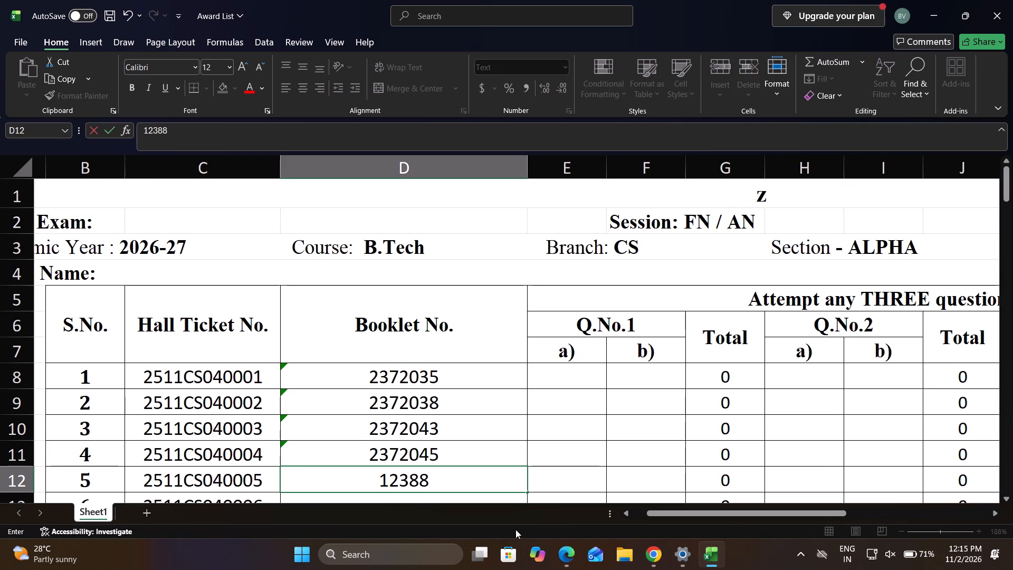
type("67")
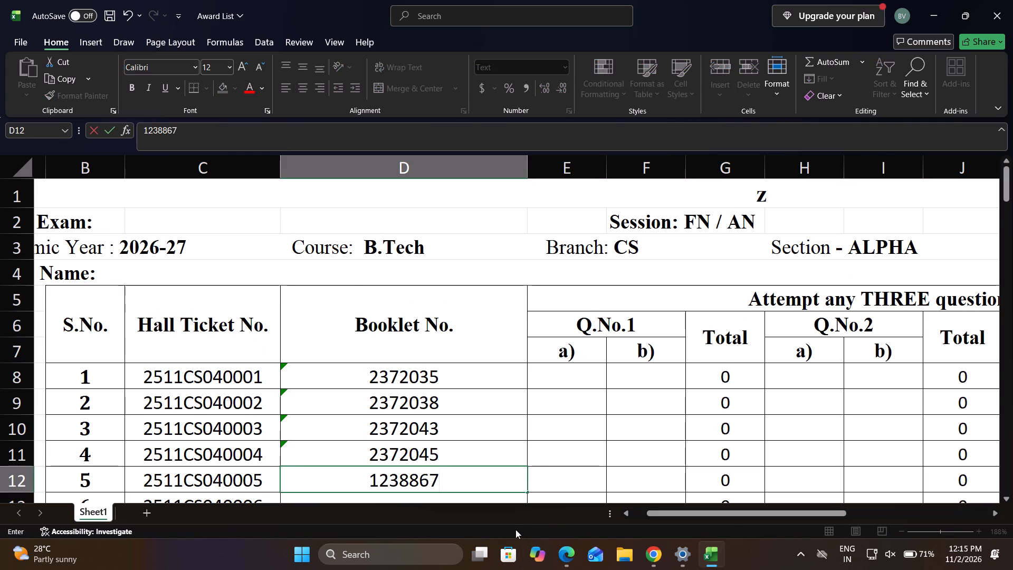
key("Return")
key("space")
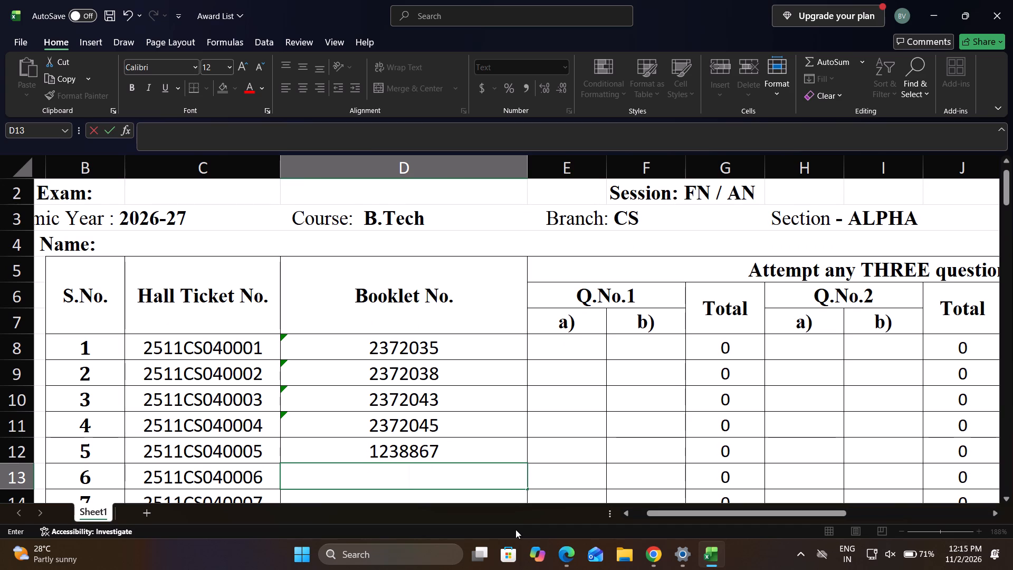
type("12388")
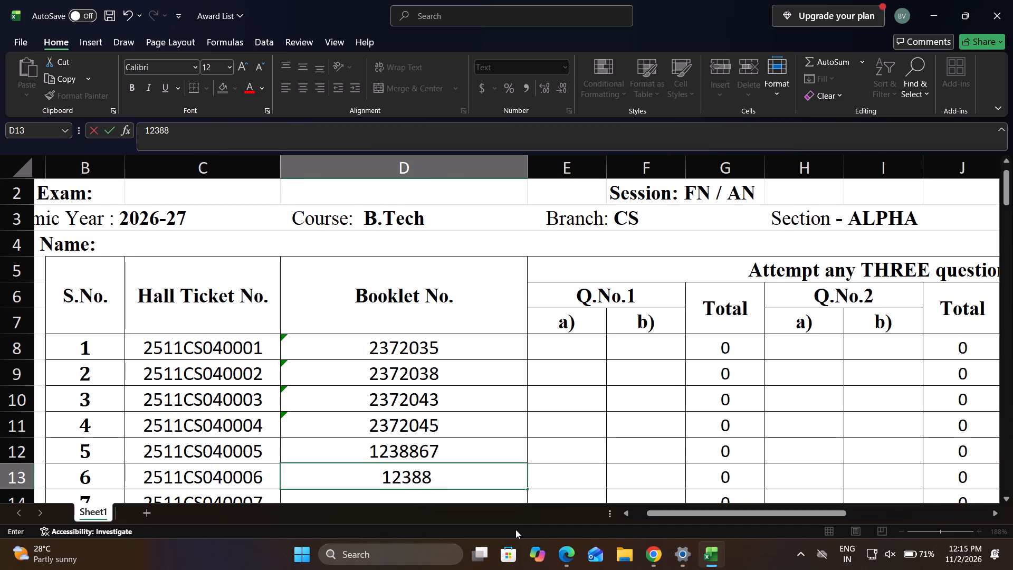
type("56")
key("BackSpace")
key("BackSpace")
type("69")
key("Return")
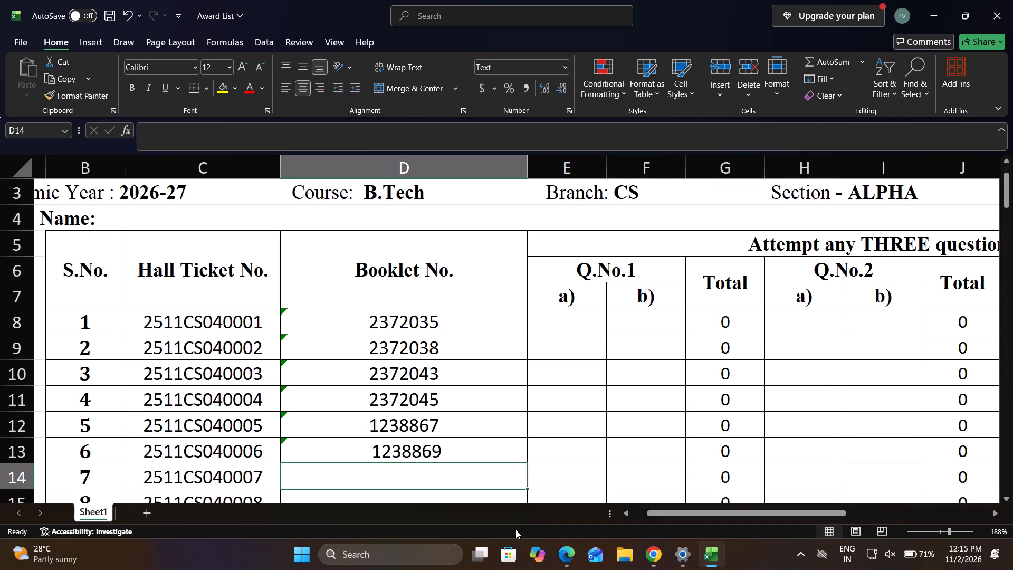
Enter booklet numbers 2372535 for S.No. 7 and 2372539 for S.No. 8.
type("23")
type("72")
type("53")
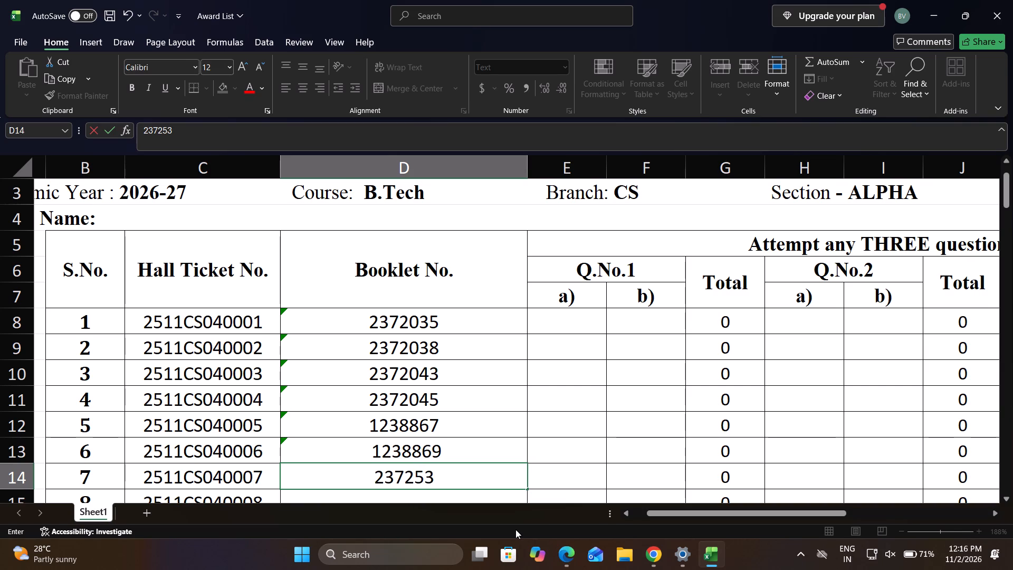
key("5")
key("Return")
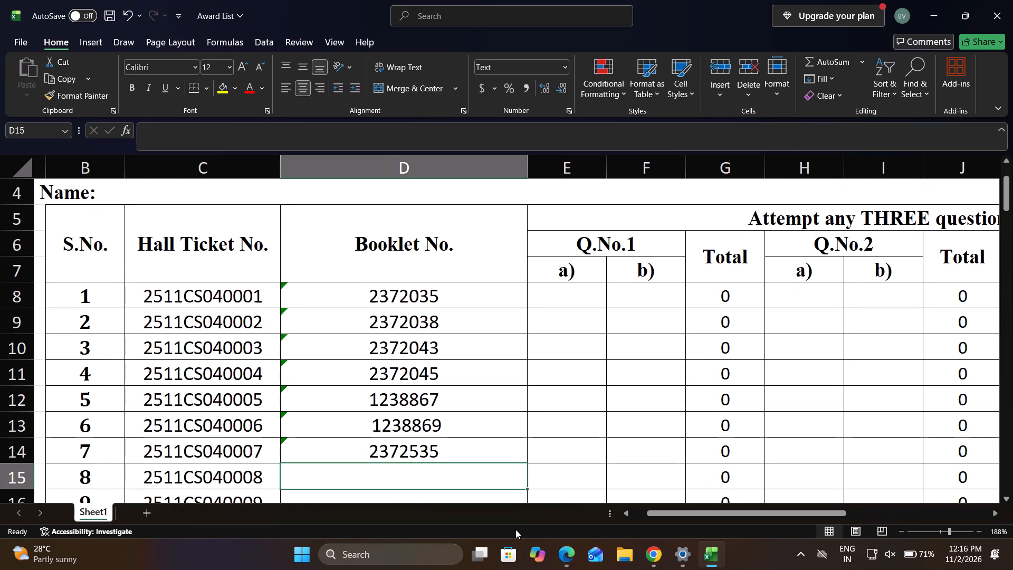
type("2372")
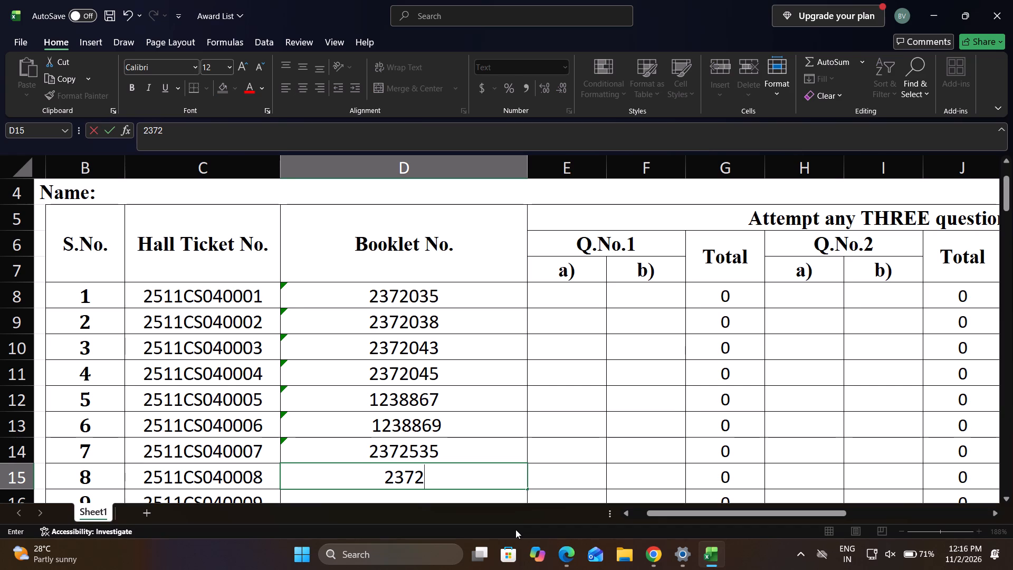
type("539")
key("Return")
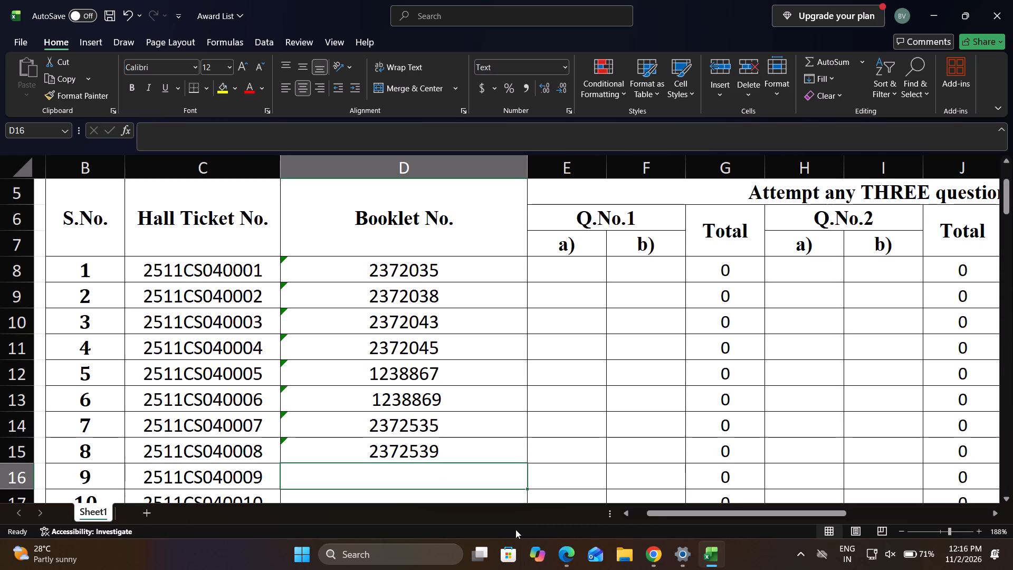
Enter booklet numbers 2372033 for S.No. 9 and 2372040 for S.No. 10.
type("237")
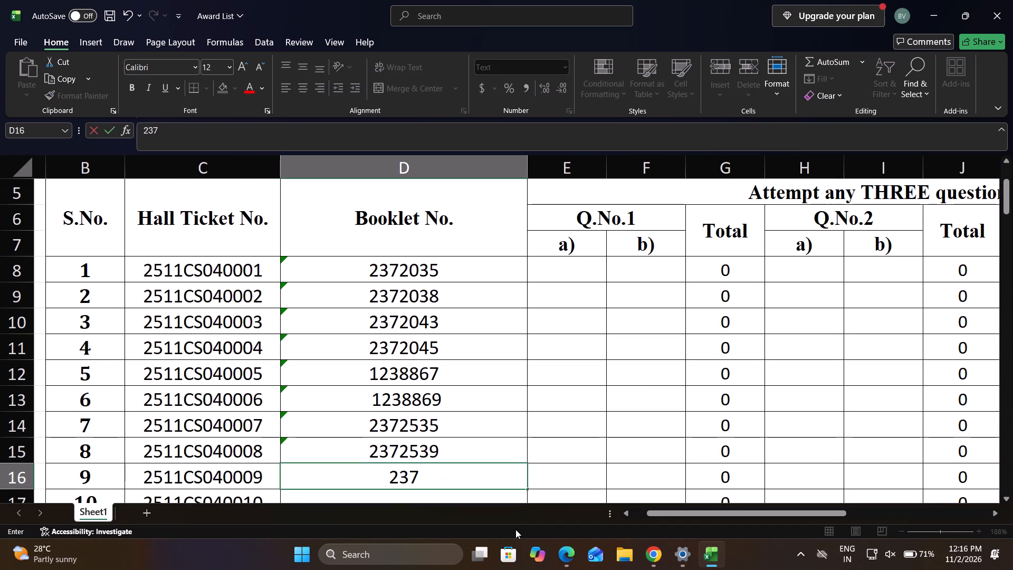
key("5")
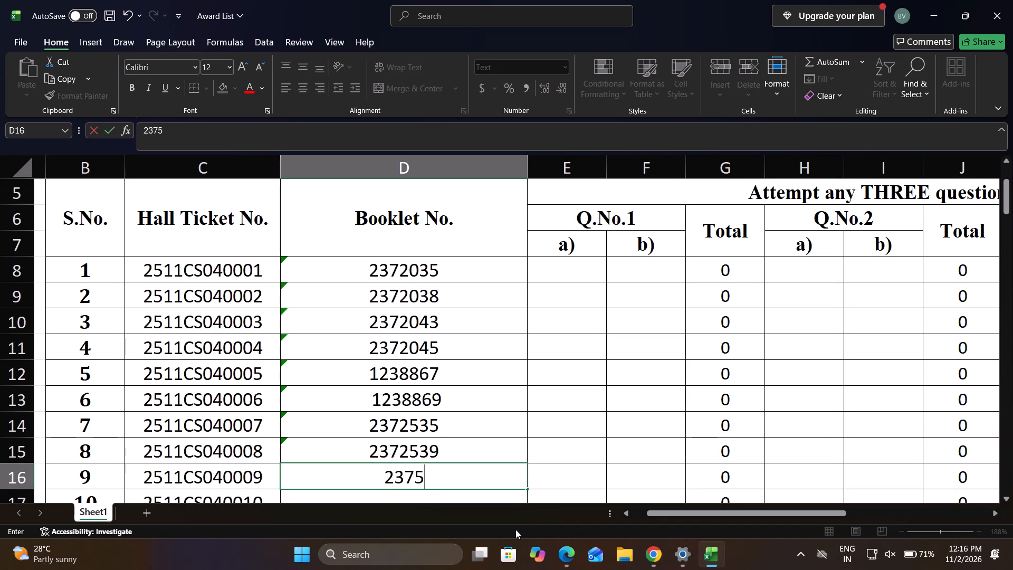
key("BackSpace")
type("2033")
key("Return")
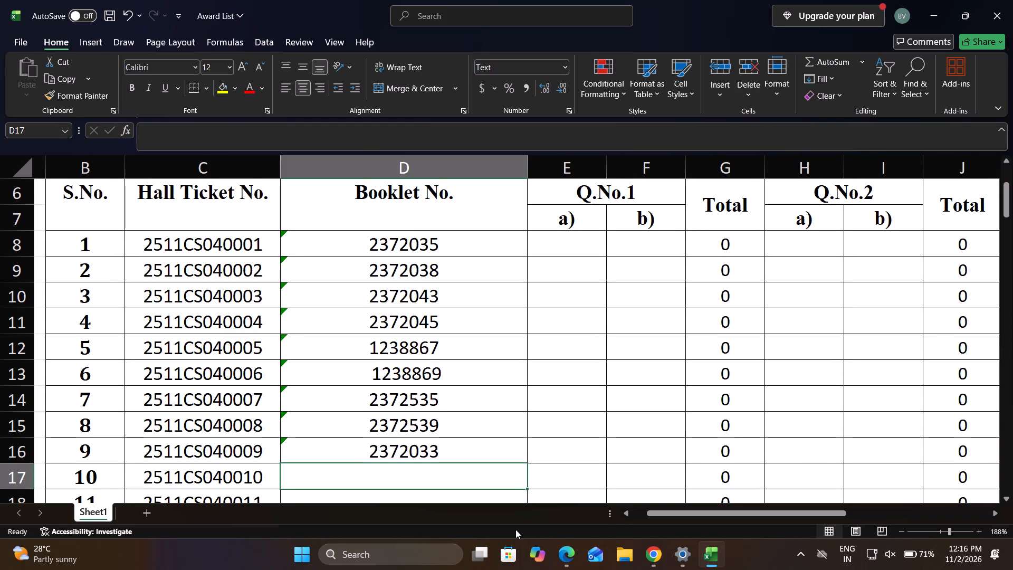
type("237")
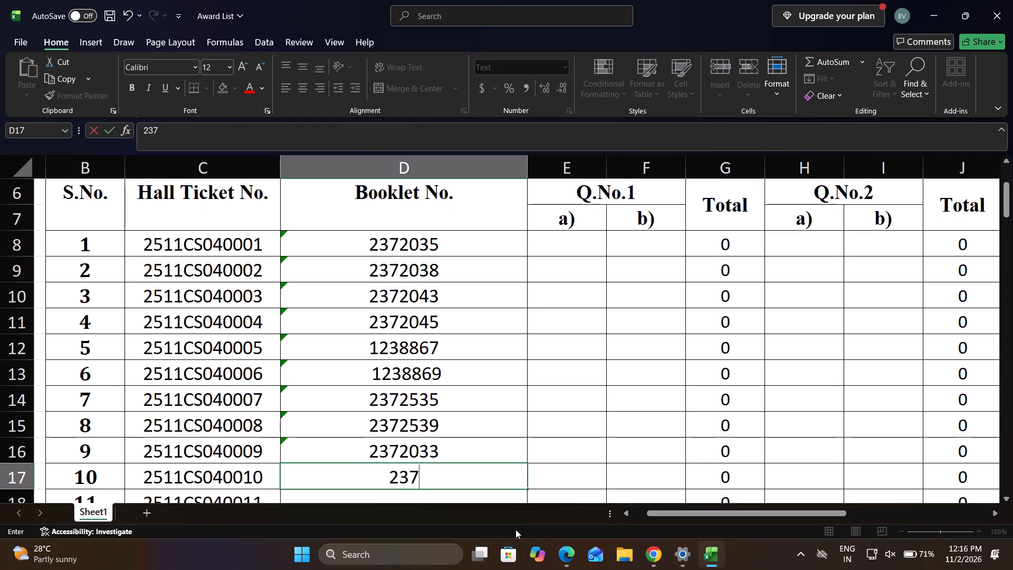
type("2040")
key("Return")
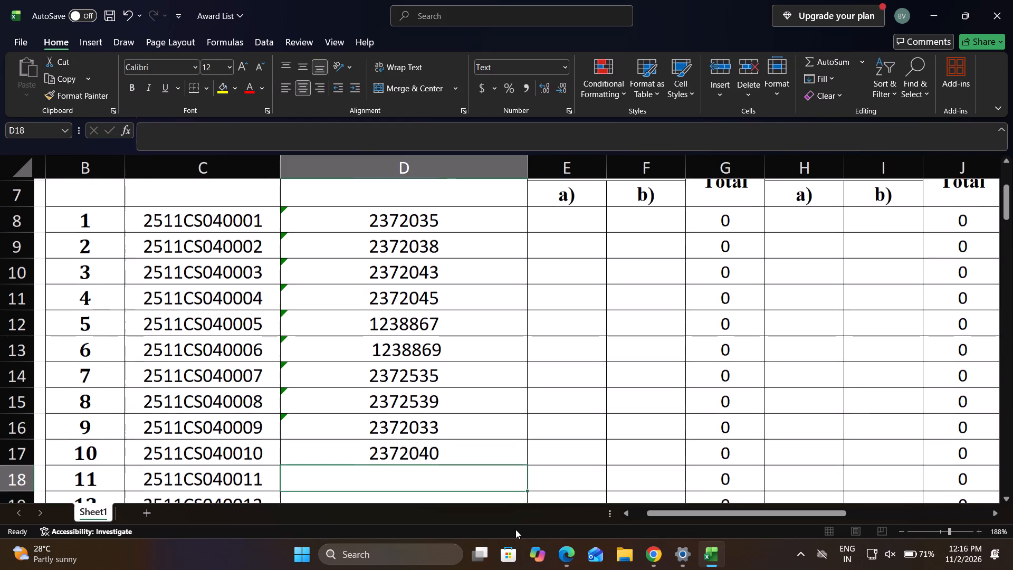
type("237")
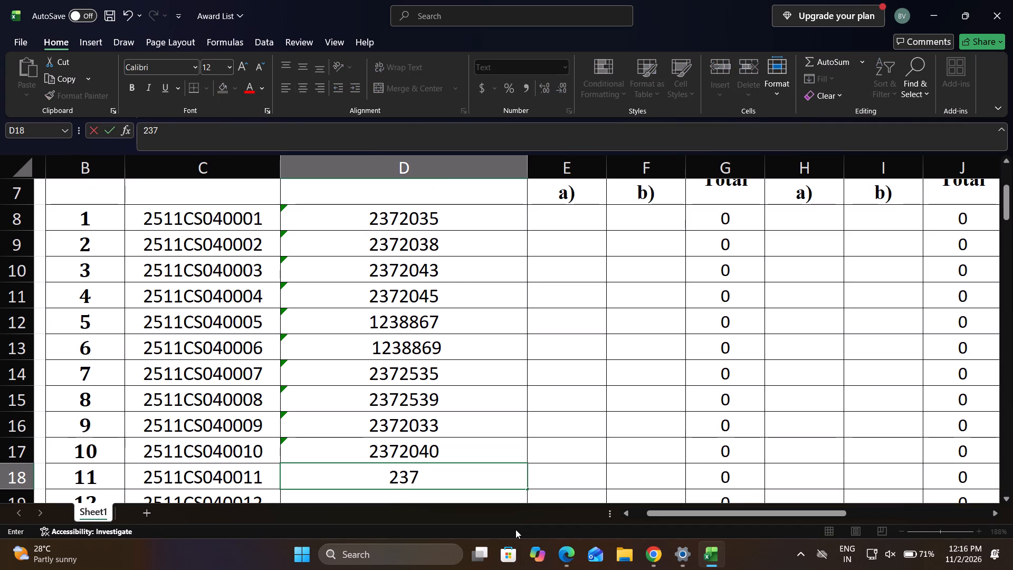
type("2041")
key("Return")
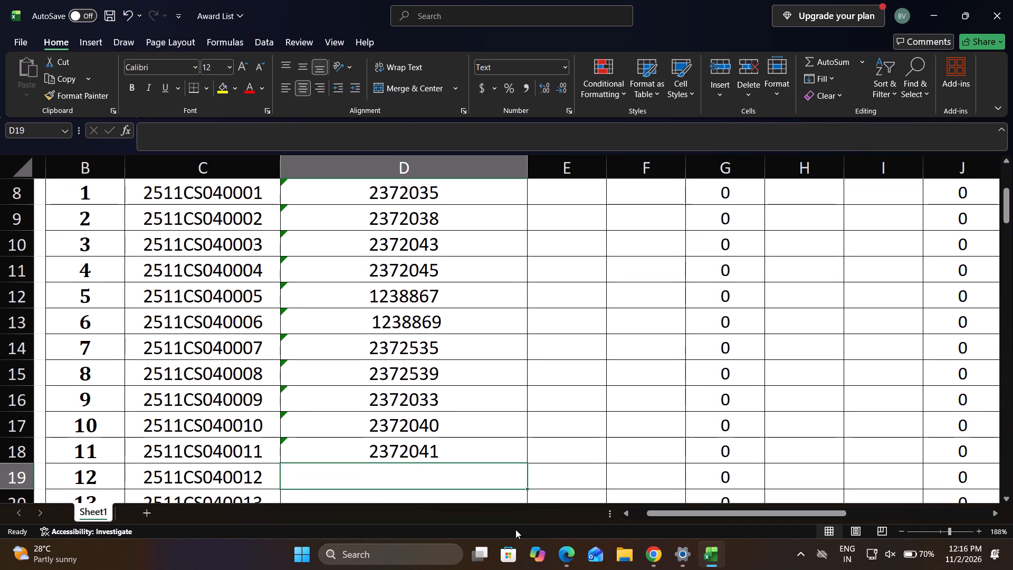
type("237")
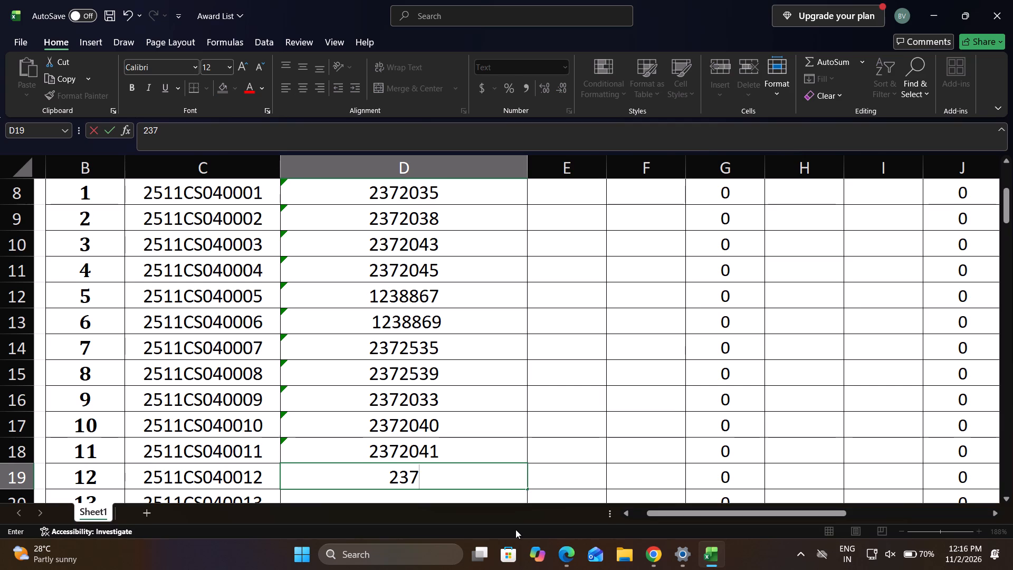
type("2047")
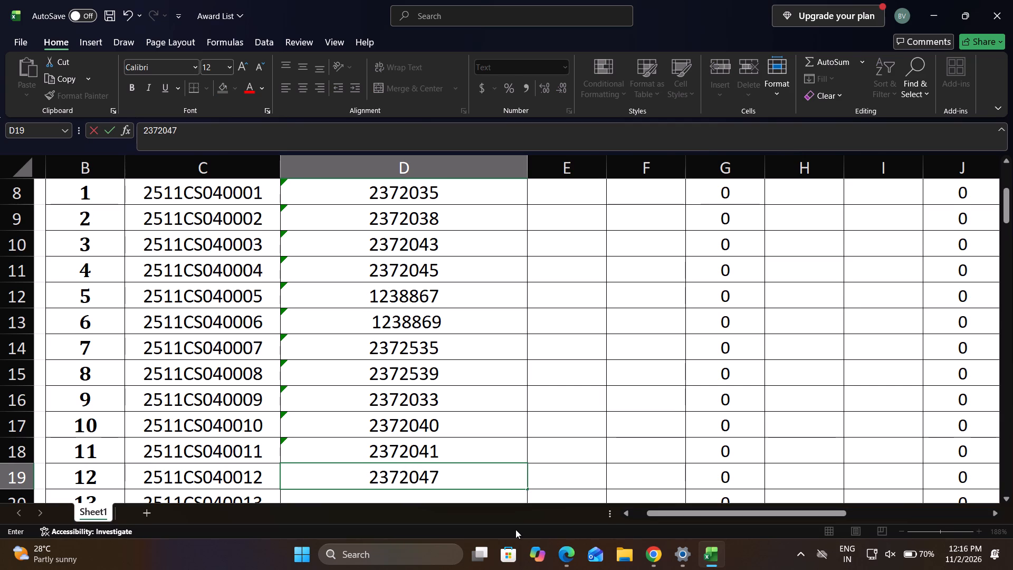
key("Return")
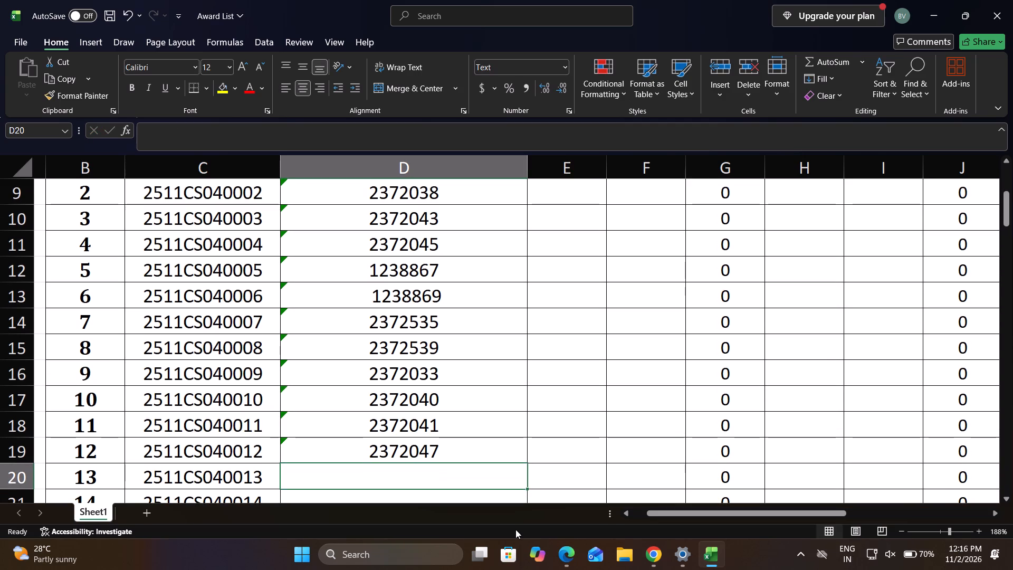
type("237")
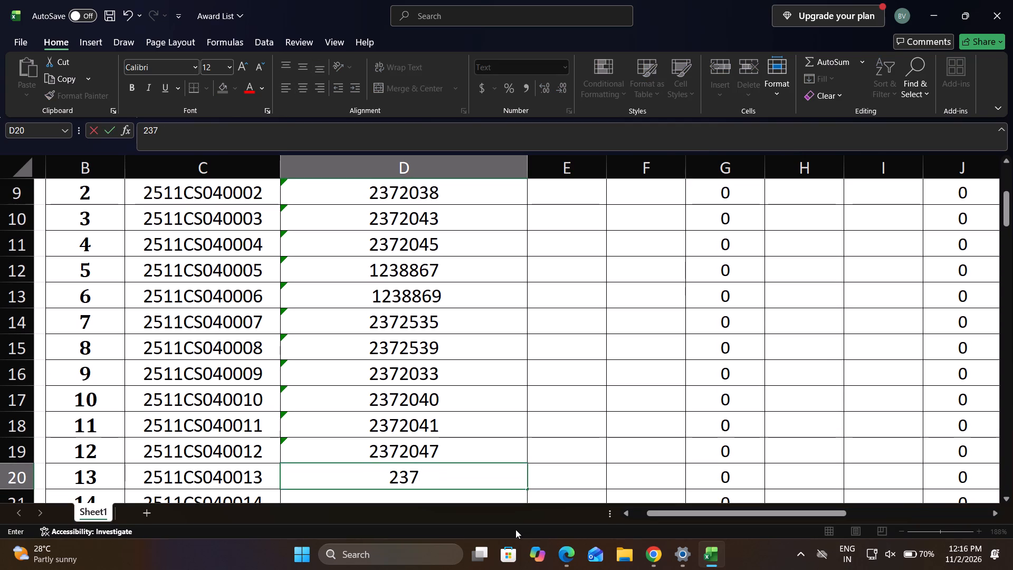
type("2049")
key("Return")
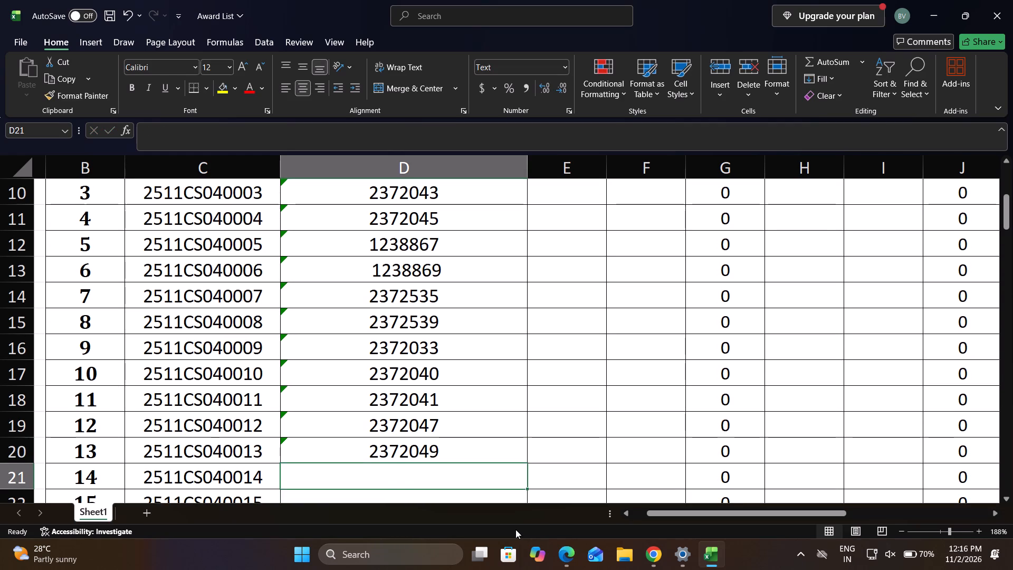
Enter booklet numbers 2372532, 2372533 and 2372538 for S.No. 14, 15 and 16 respectively.
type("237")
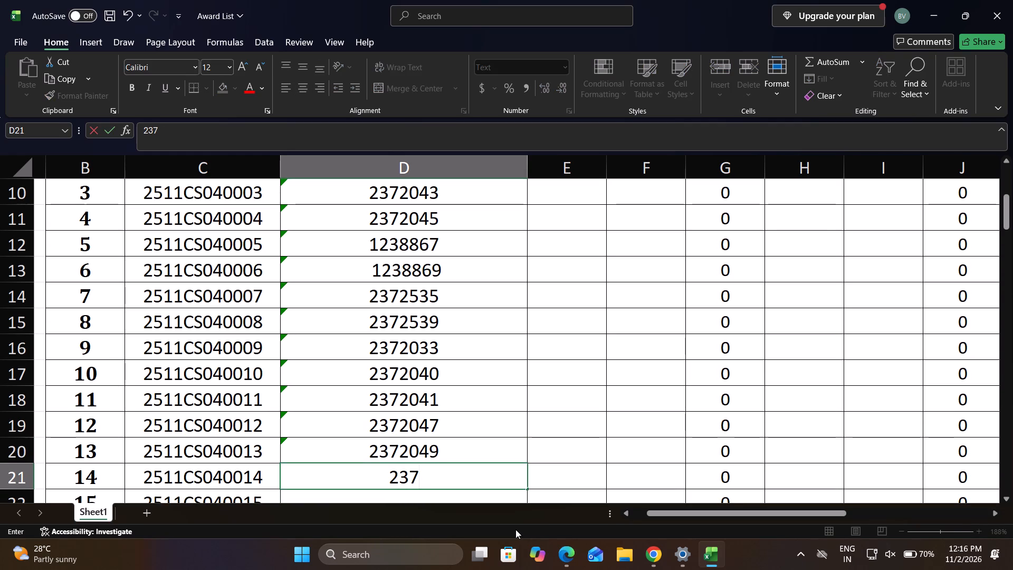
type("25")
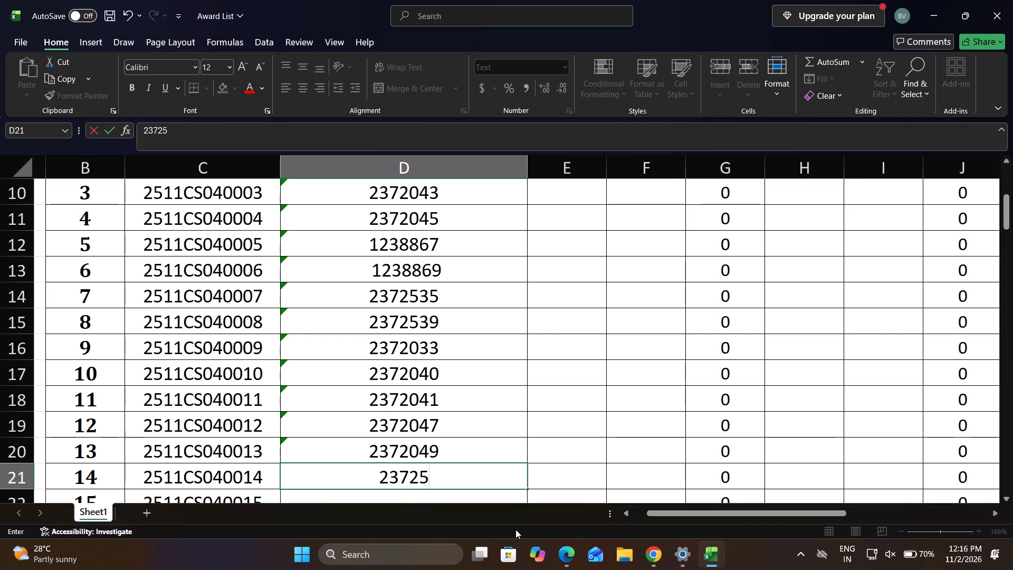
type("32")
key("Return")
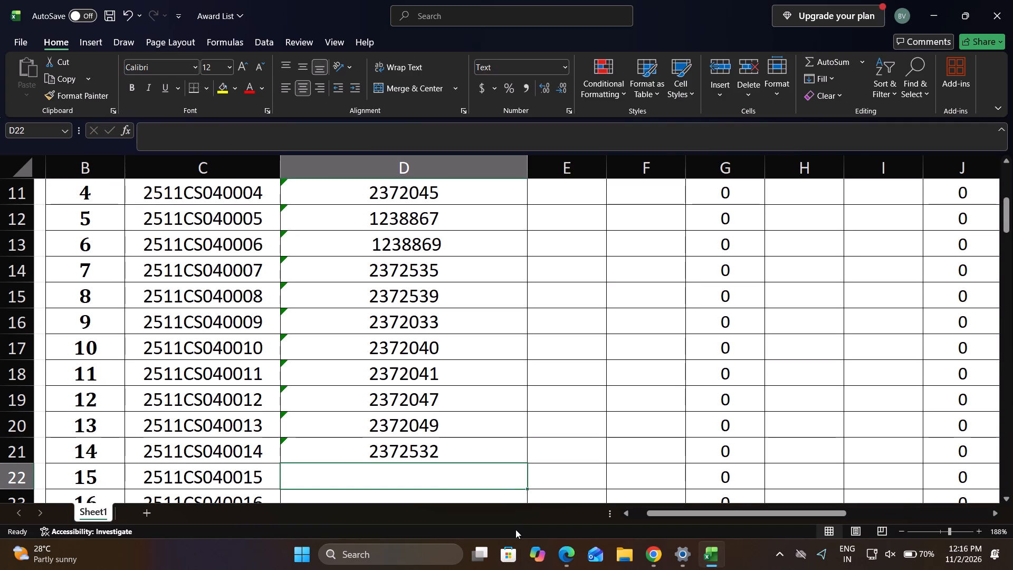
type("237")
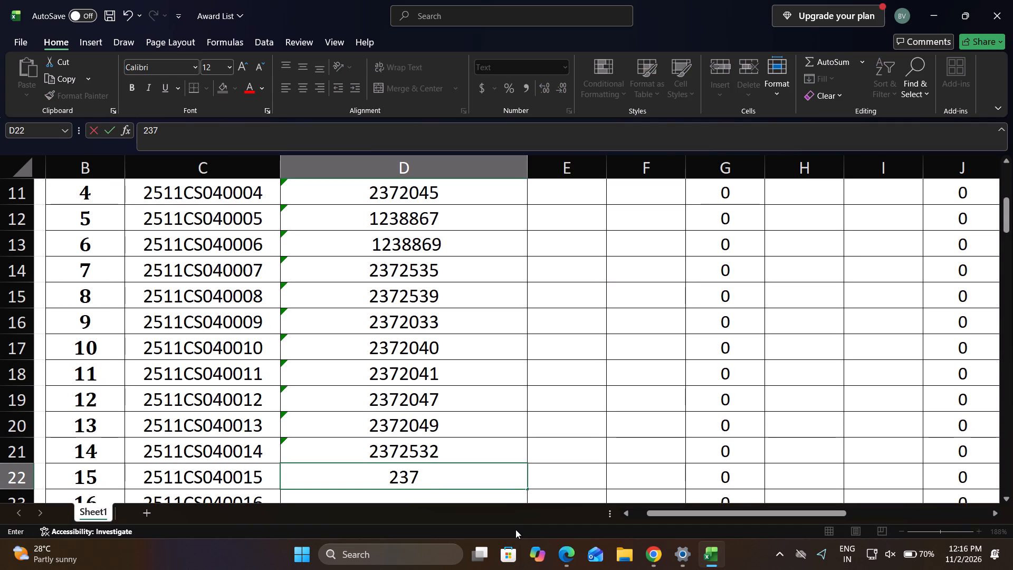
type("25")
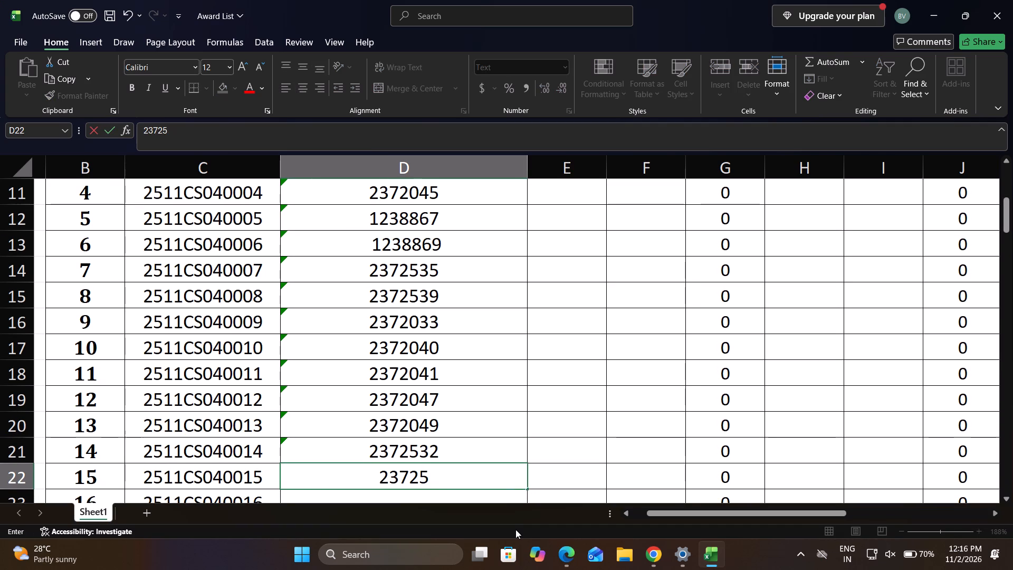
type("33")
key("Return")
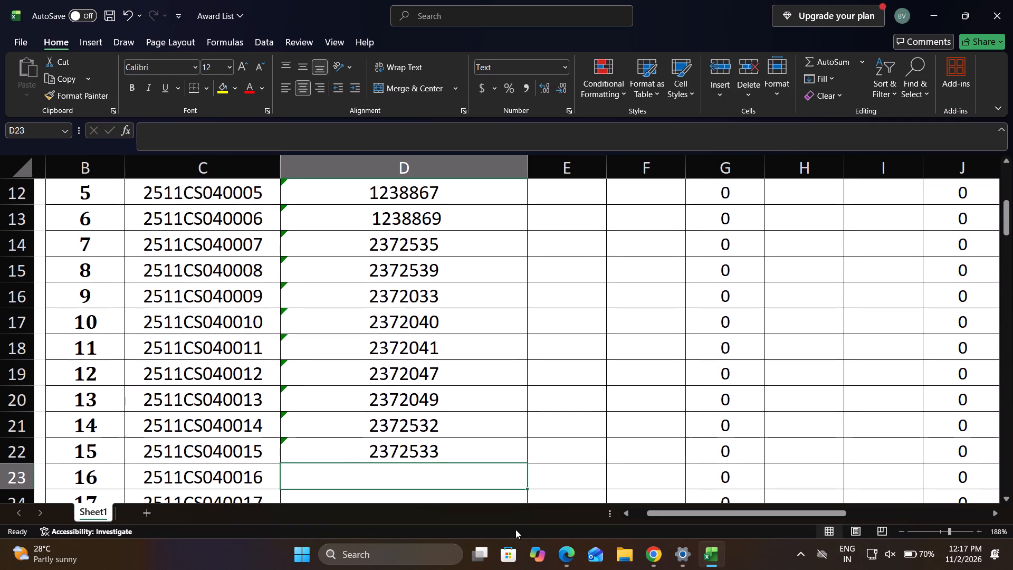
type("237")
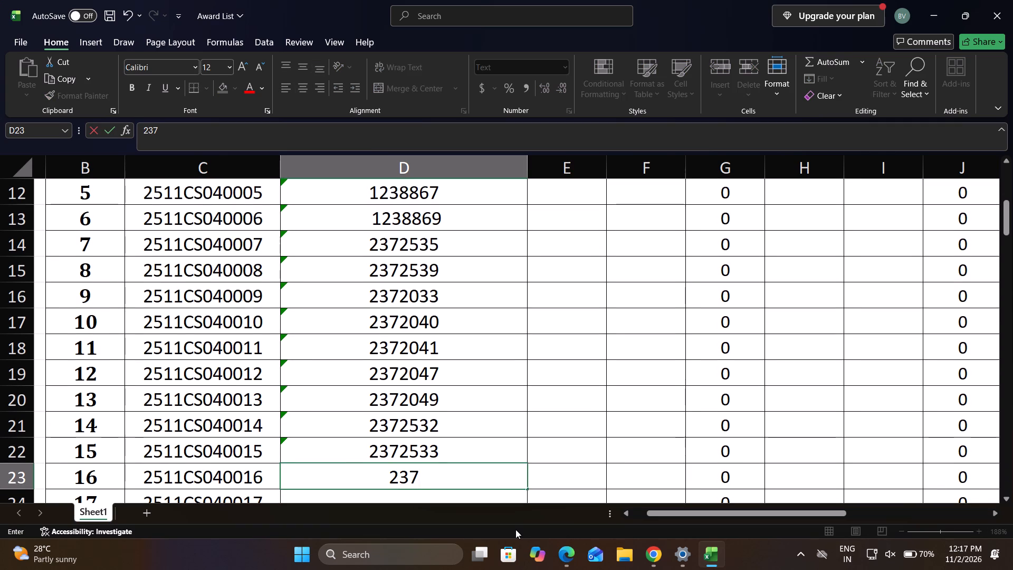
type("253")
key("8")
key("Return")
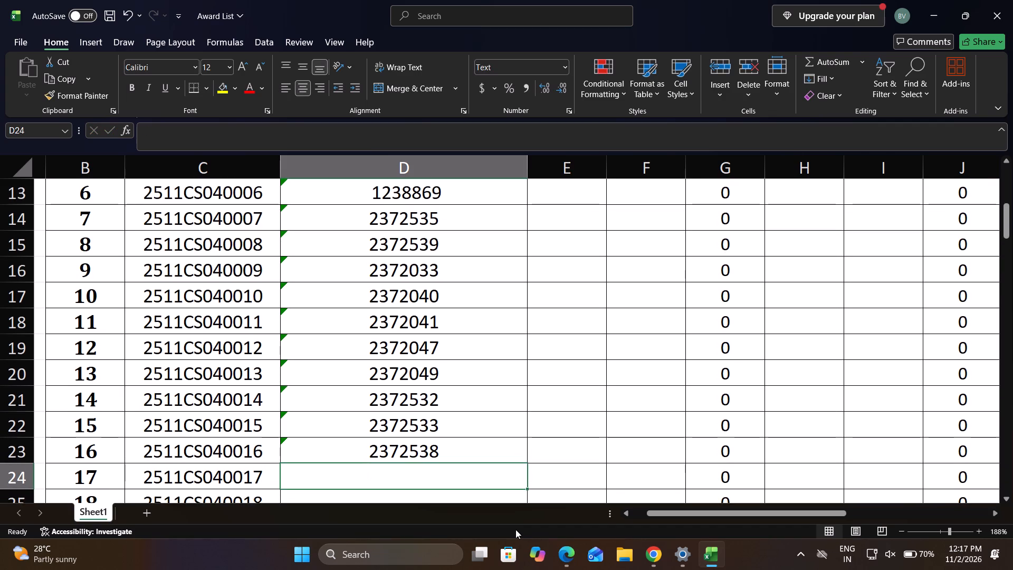
Enter booklet numbers 2372003 for S.No. 17 and 2372005 for S.No. 18.
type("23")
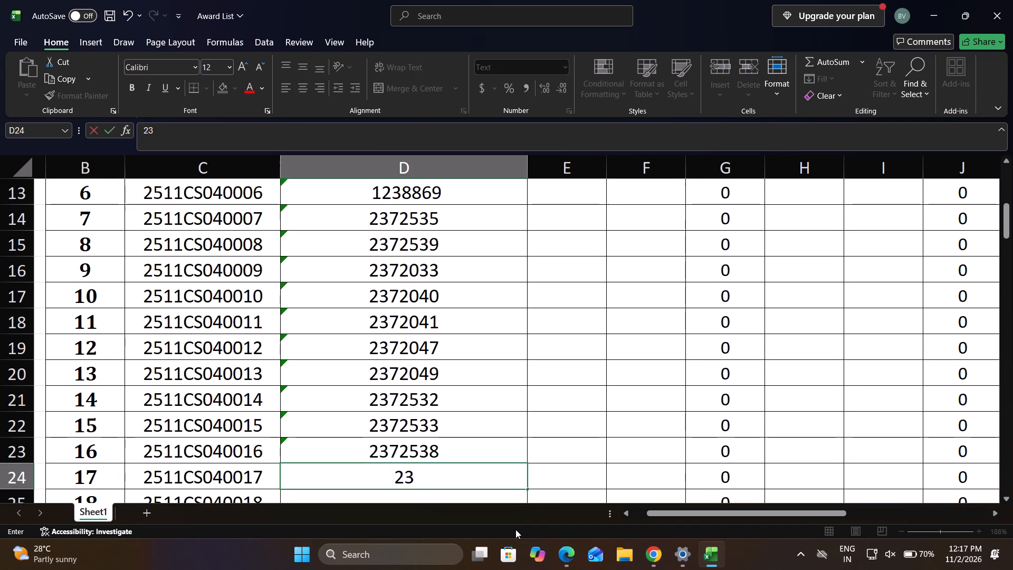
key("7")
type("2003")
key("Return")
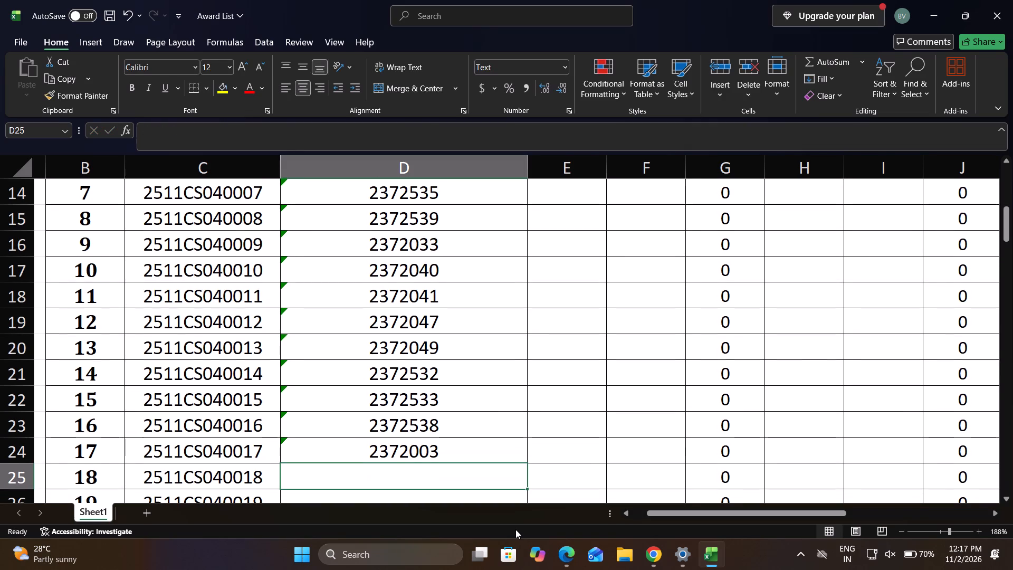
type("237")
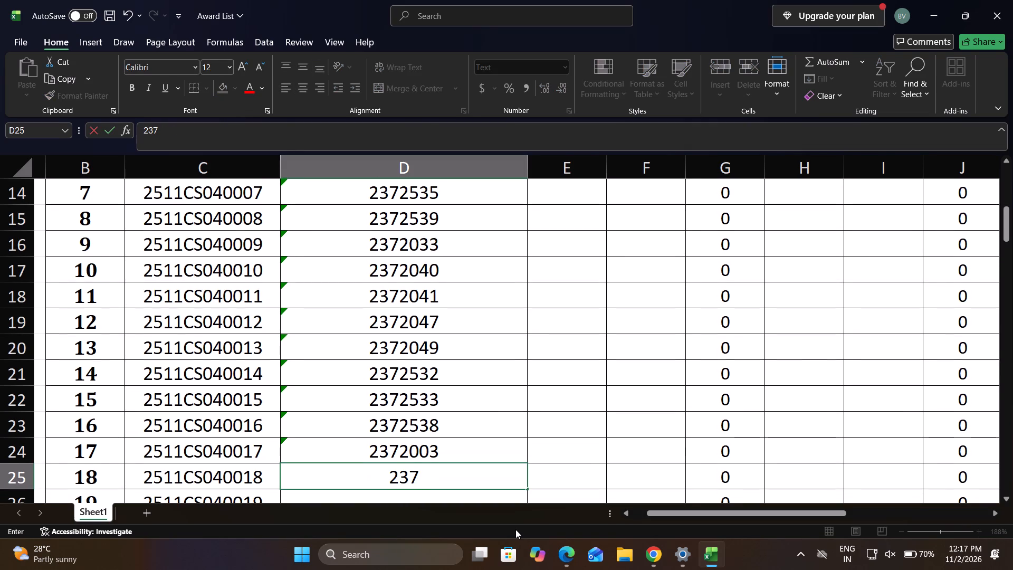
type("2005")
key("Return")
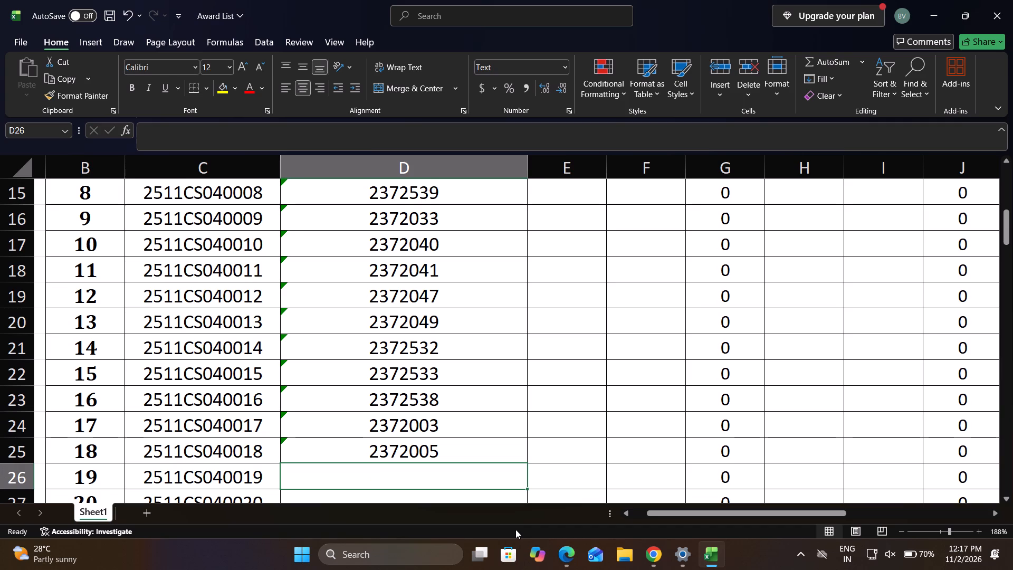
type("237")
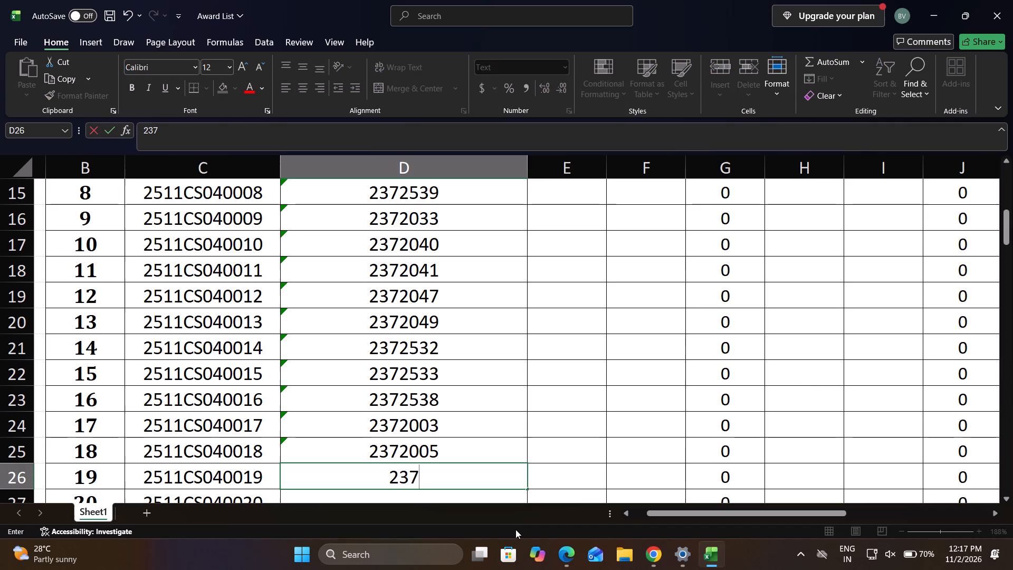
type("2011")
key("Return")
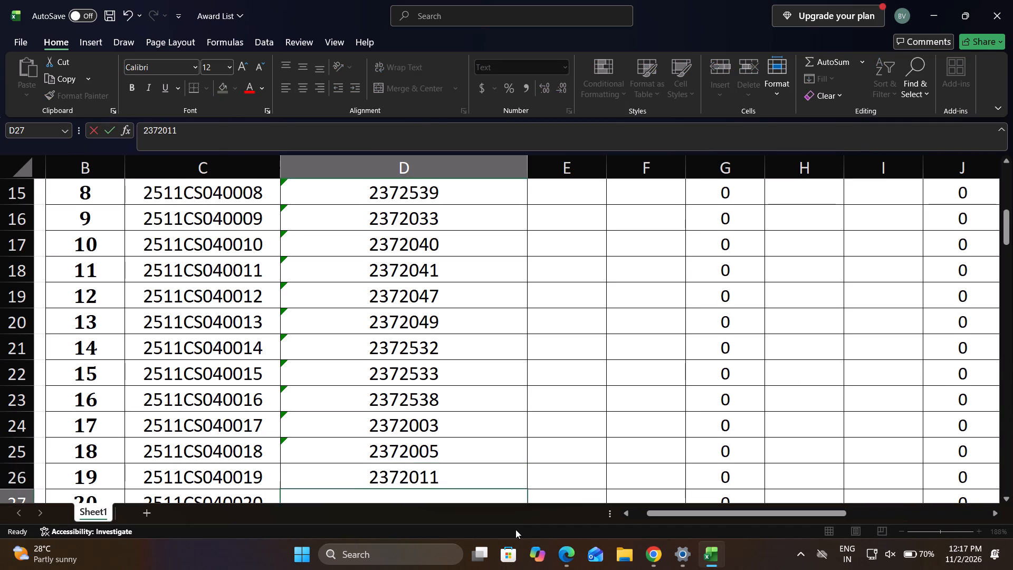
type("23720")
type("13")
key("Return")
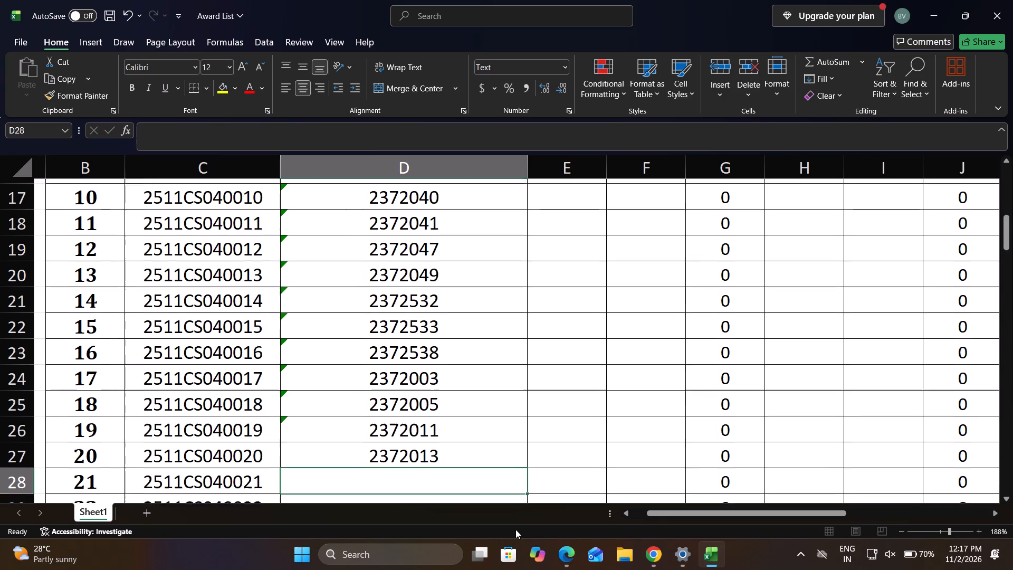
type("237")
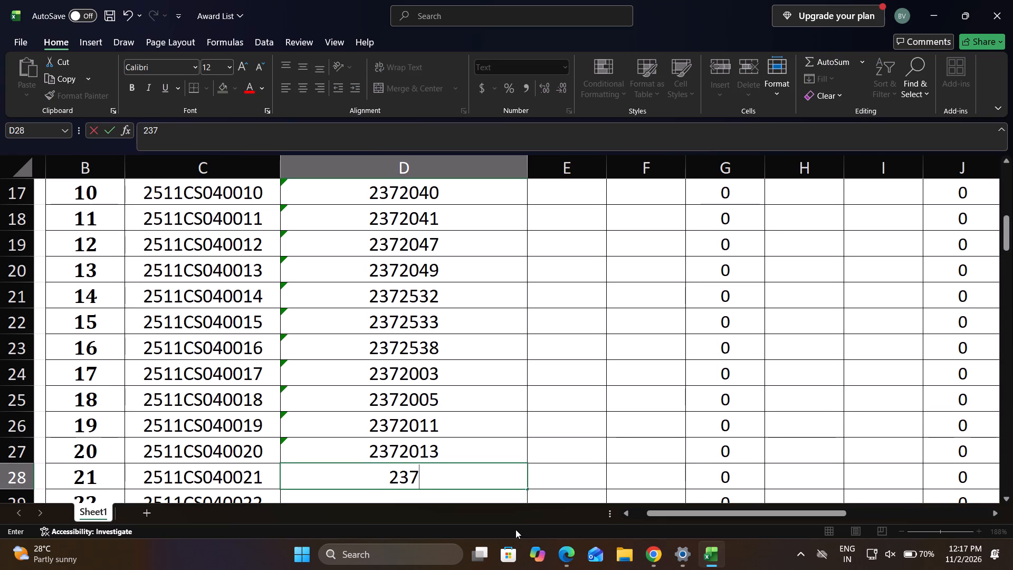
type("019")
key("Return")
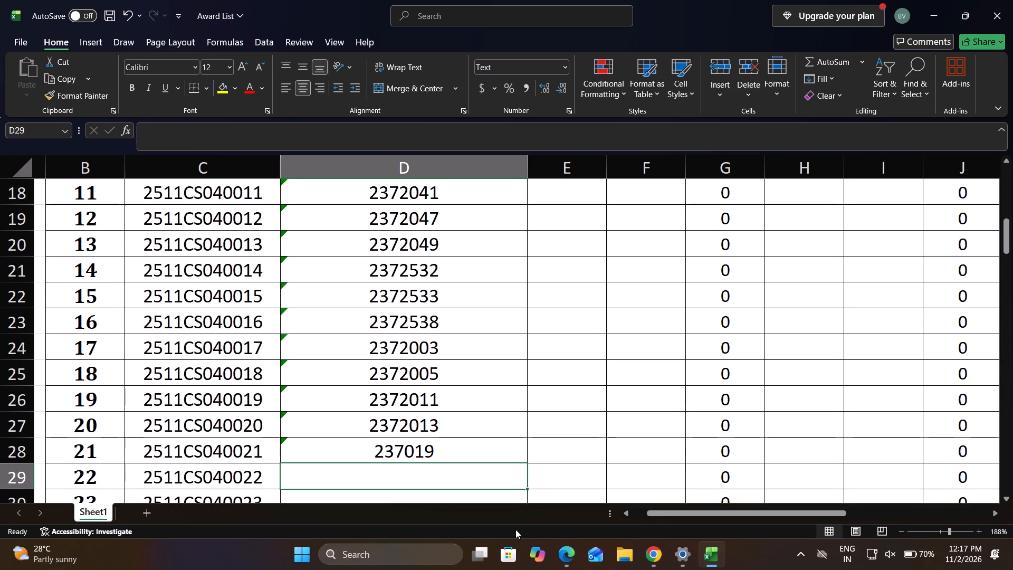
Replace the booklet number for S.No. 21 with 2372019.
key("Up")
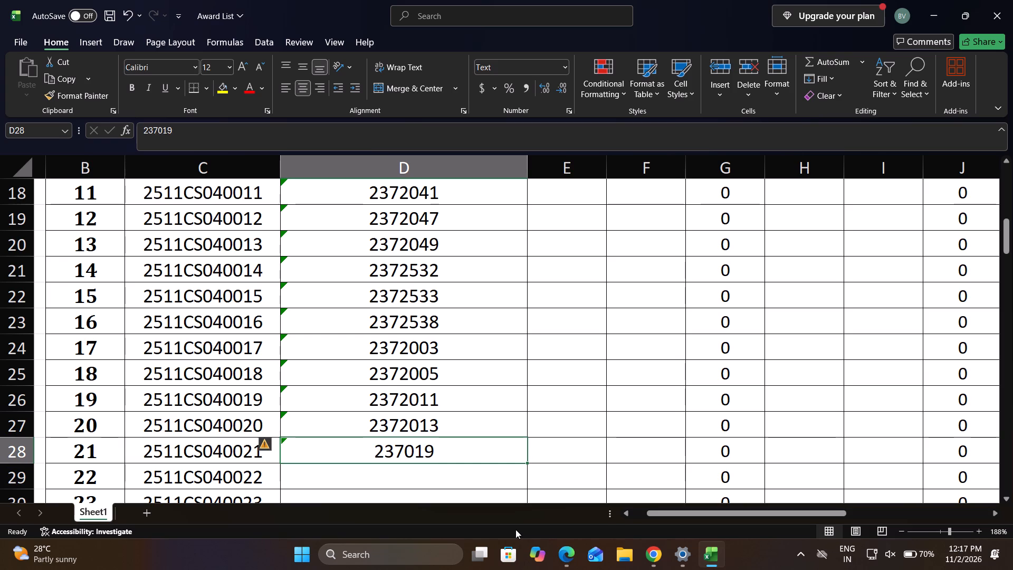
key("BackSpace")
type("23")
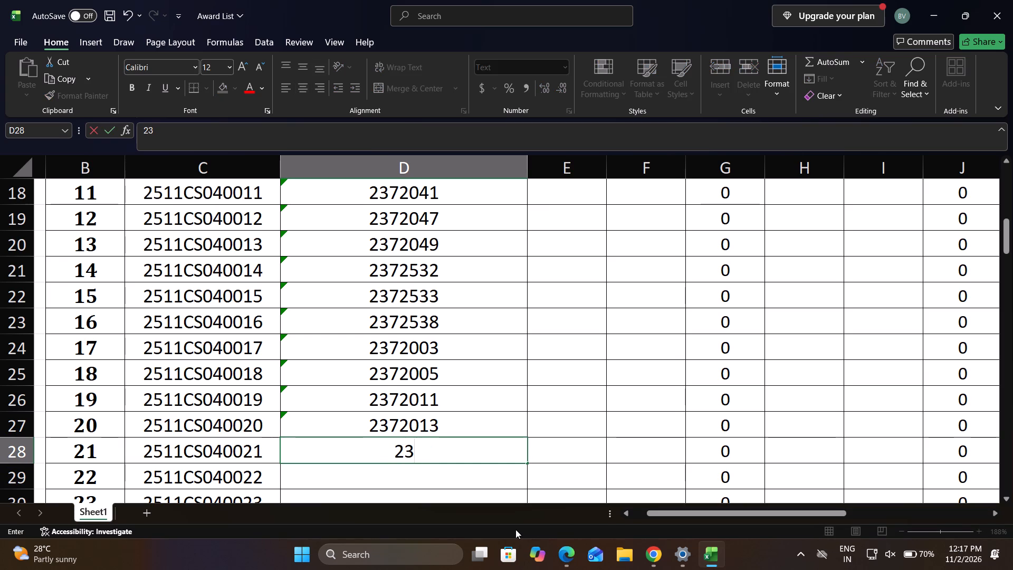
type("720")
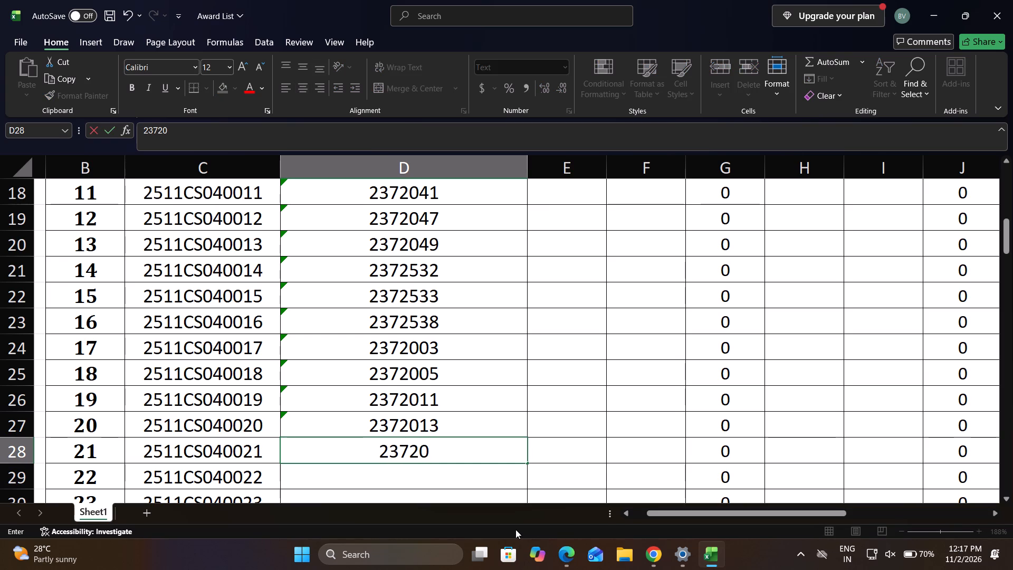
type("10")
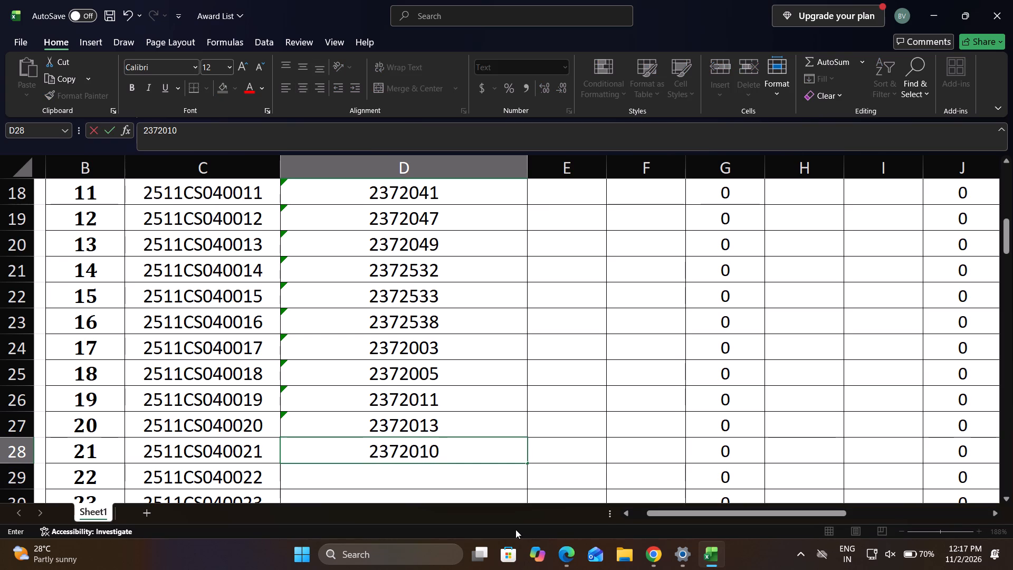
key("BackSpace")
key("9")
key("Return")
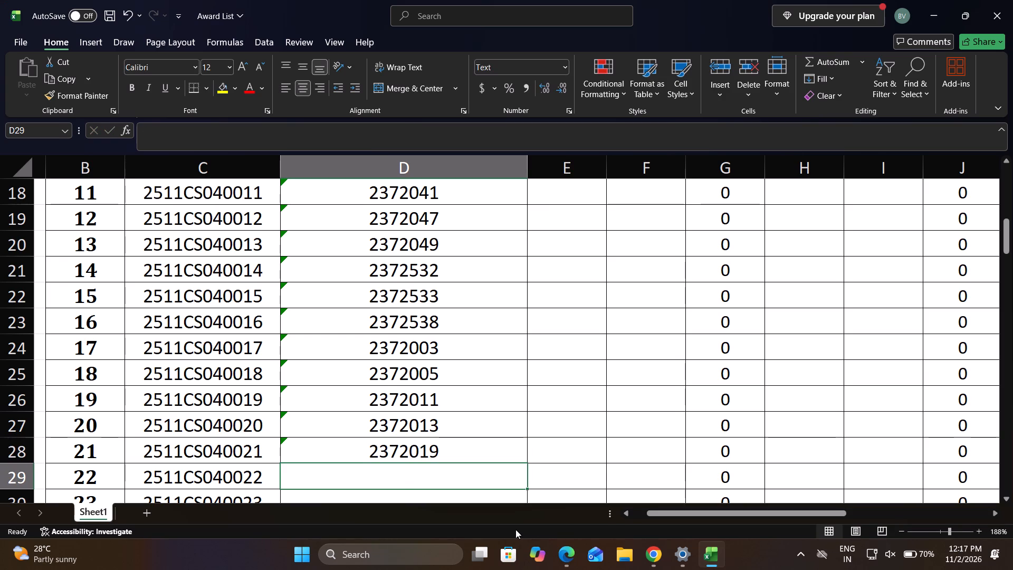
Enter booklet numbers 2372021, 2372027 and 2372030 for S.No. 22, 23 and 24 respectively.
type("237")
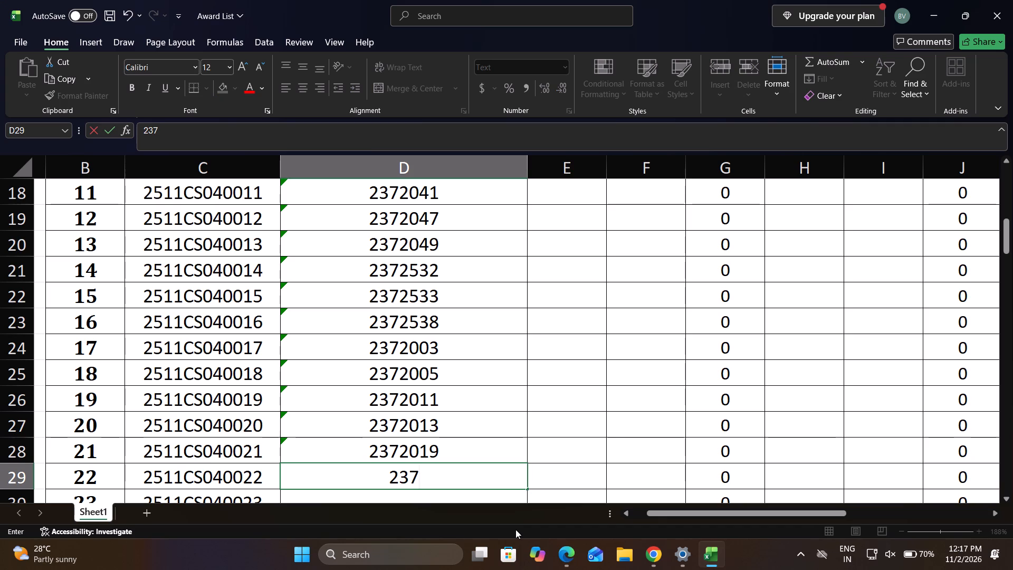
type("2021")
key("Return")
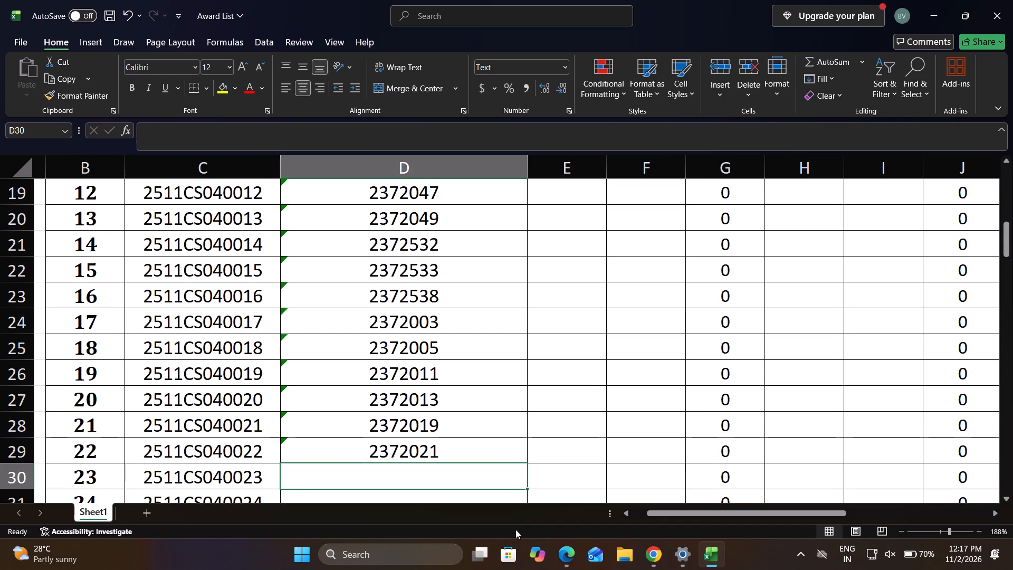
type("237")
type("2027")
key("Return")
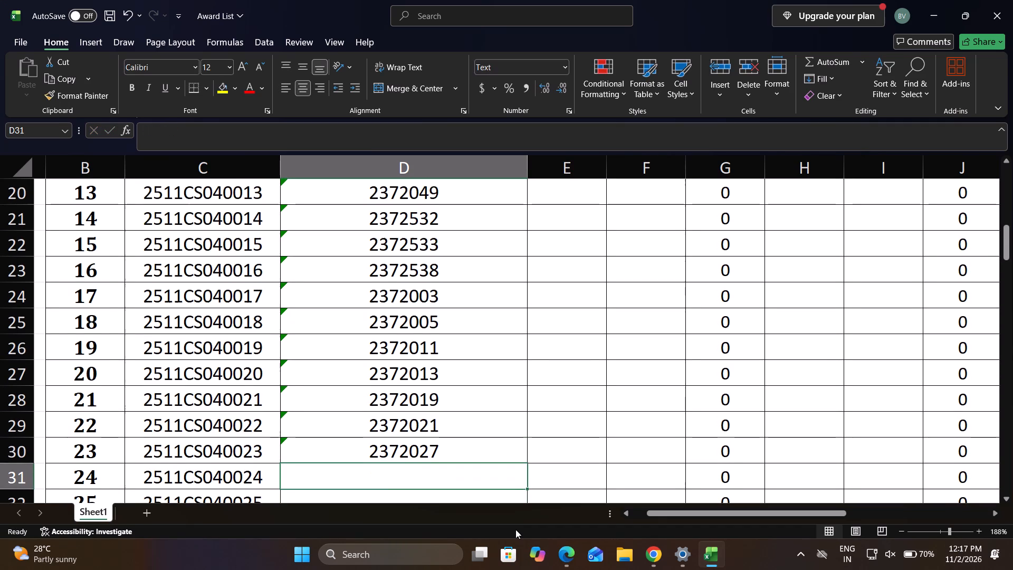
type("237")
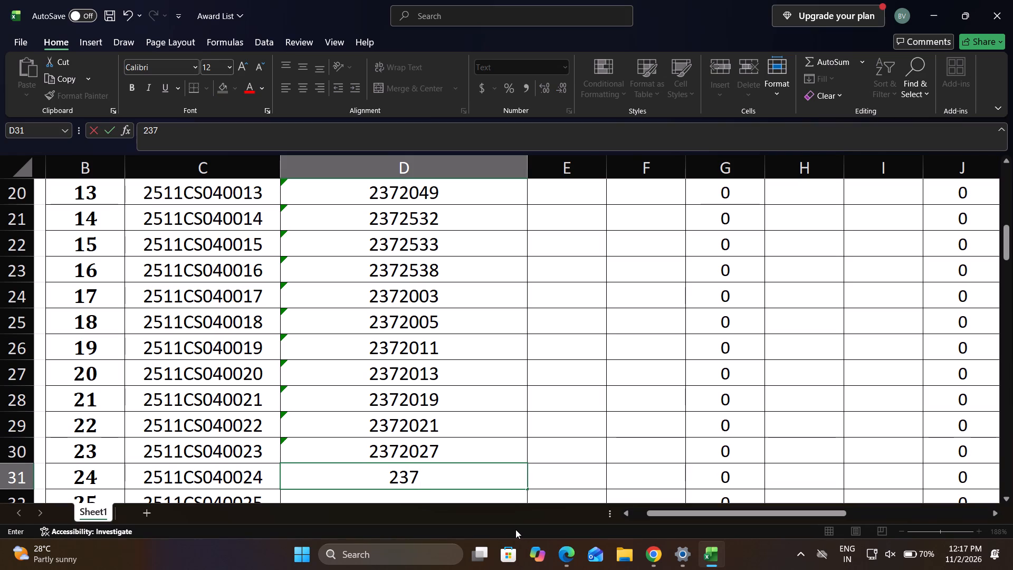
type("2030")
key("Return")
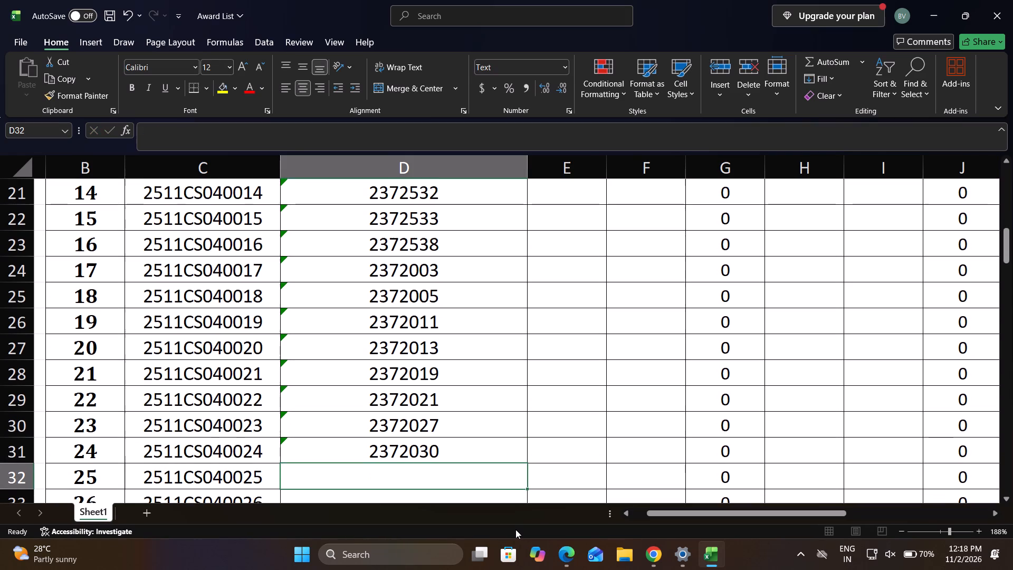
Enter booklet numbers 2372002 for S.No. 25 and 2372008 for S.No. 26.
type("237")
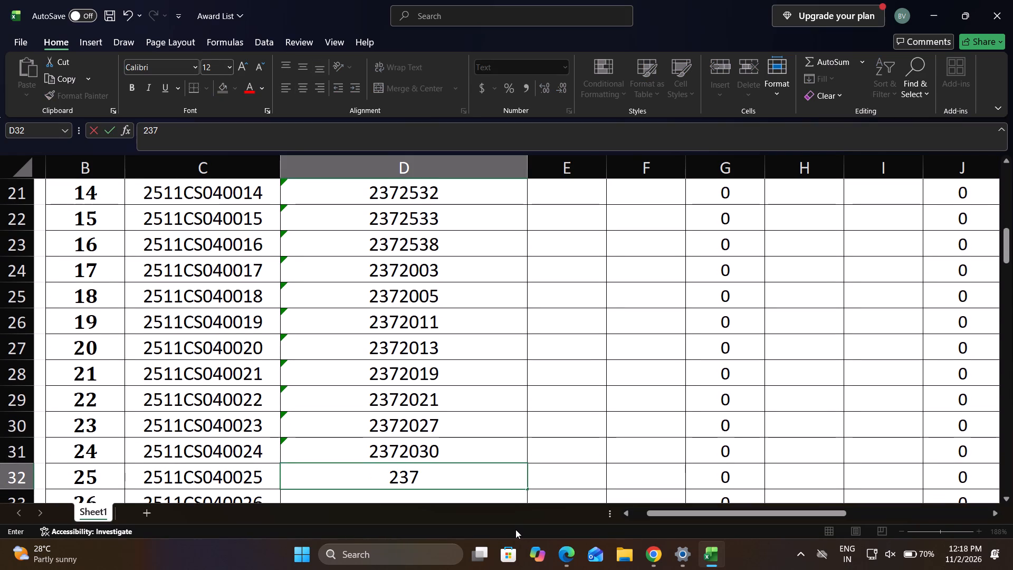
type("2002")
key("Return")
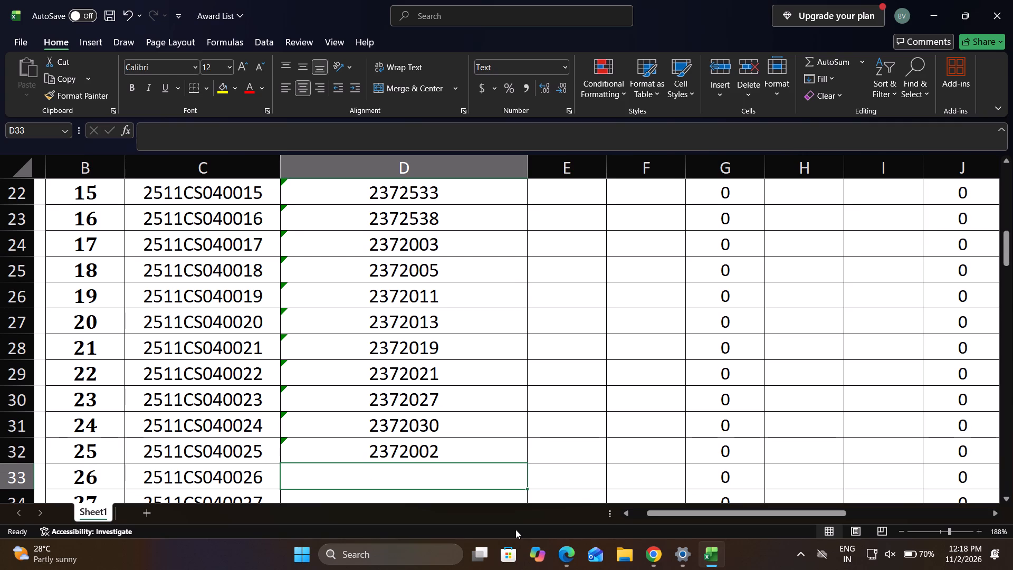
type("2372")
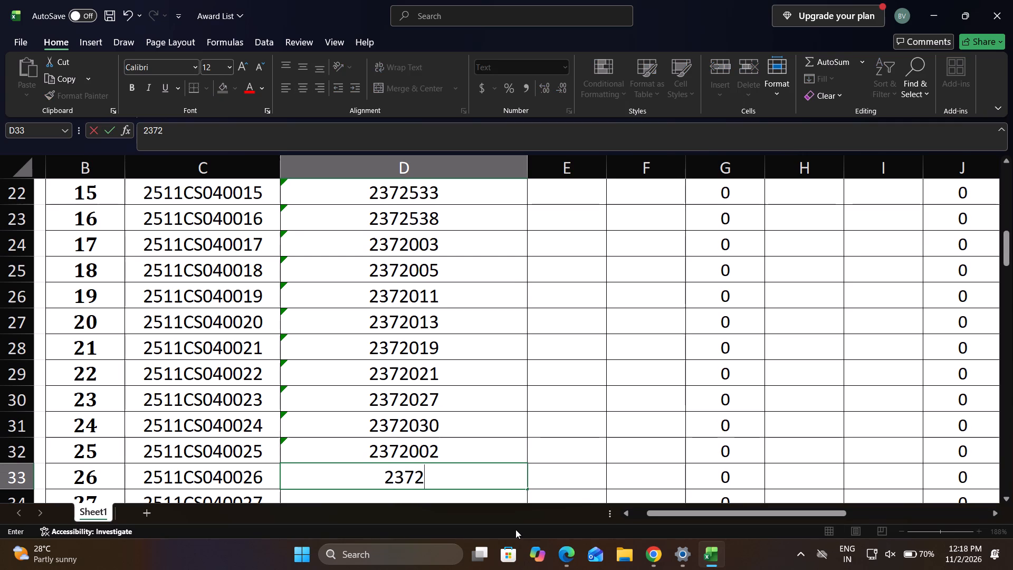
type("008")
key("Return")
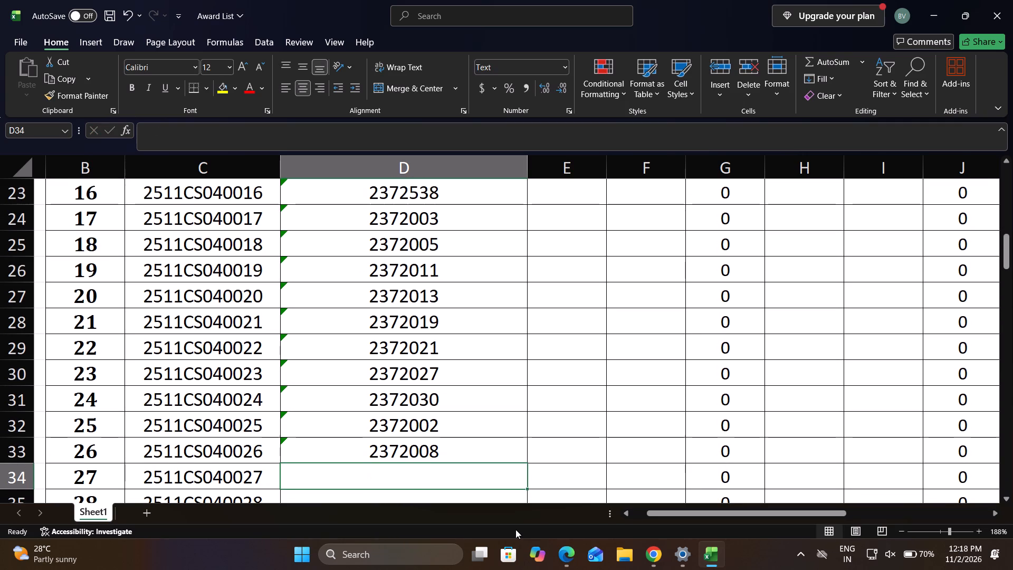
Enter booklet numbers 2372010 for S.No. 27 and 2372015 for S.No. 28.
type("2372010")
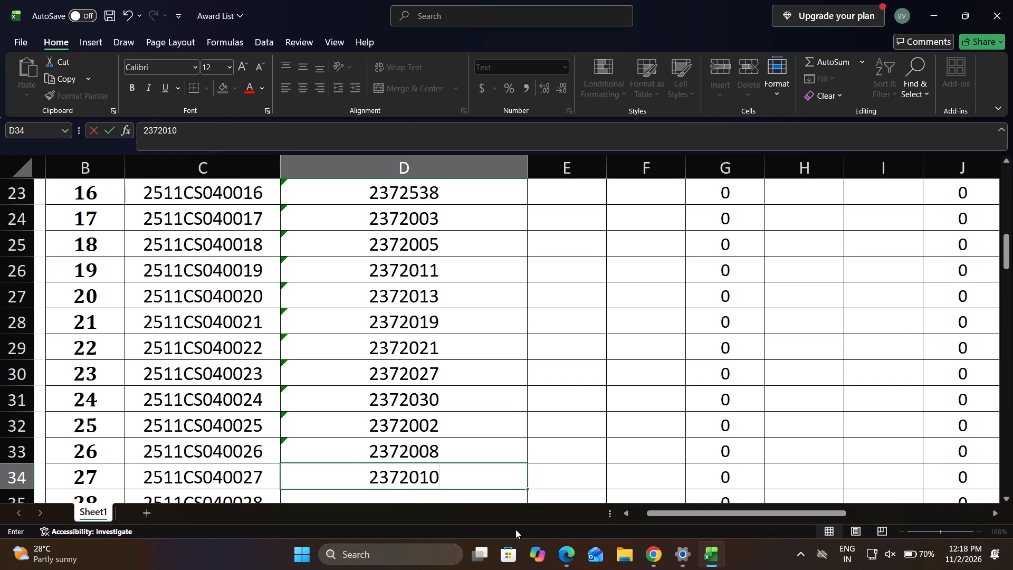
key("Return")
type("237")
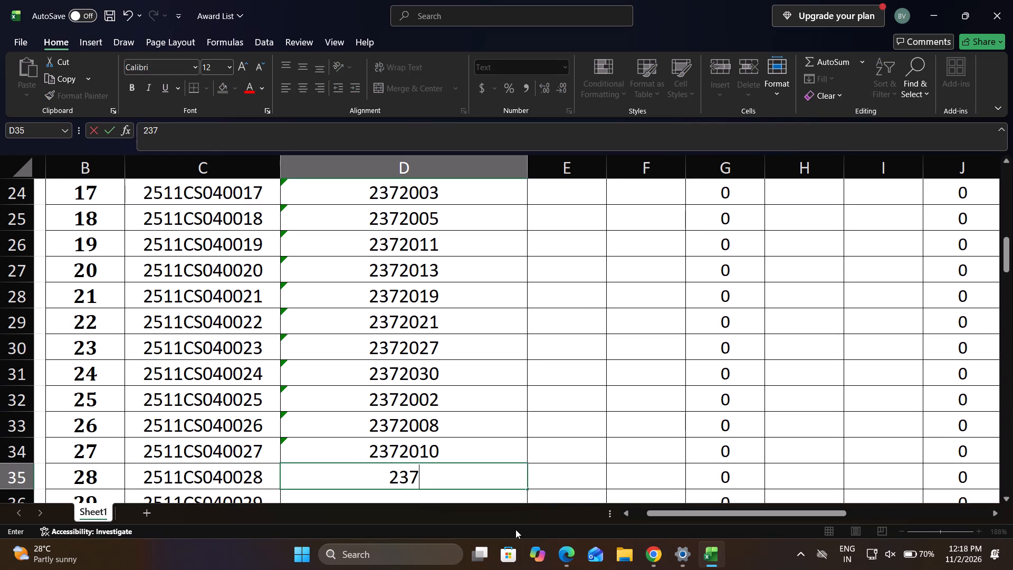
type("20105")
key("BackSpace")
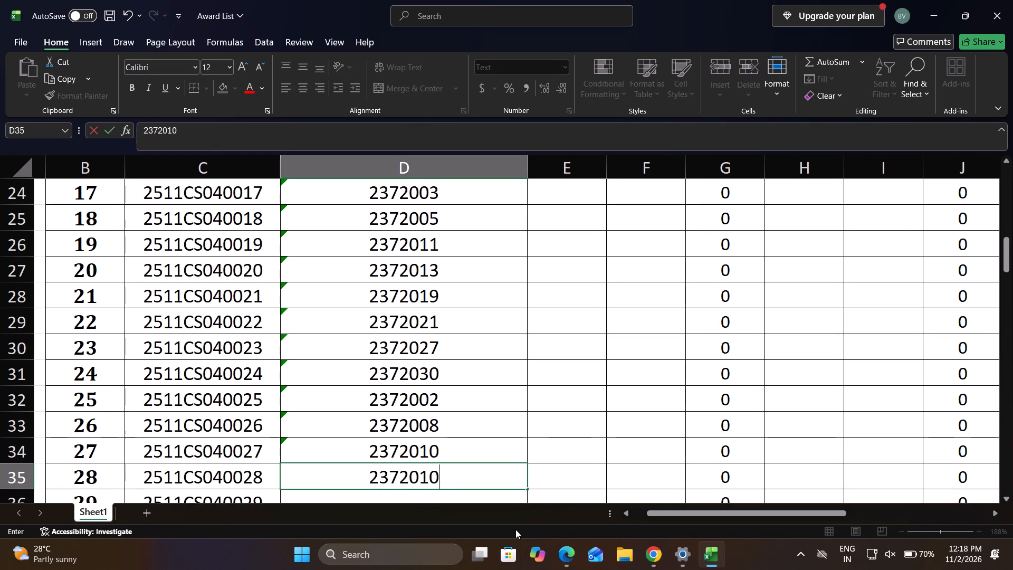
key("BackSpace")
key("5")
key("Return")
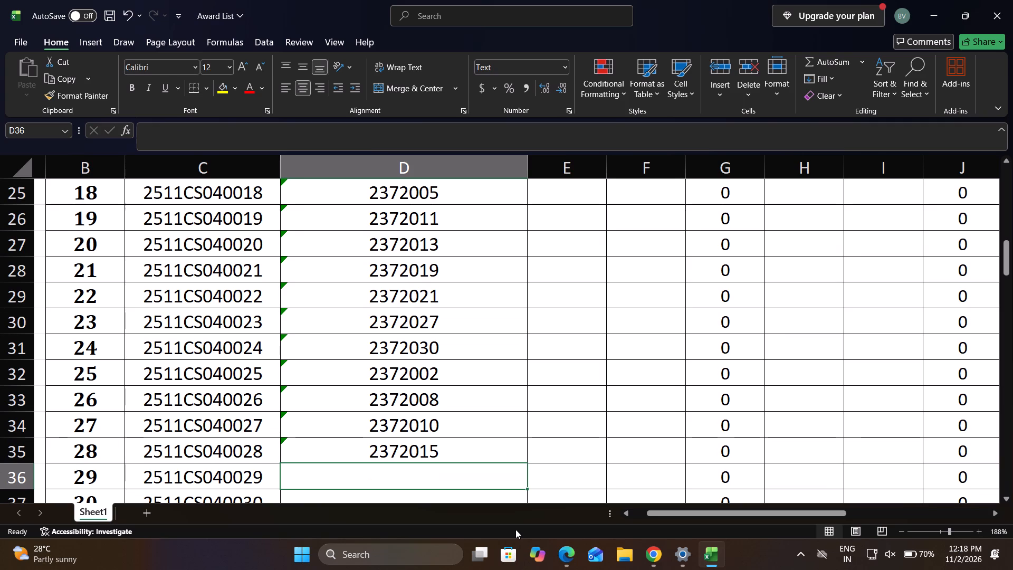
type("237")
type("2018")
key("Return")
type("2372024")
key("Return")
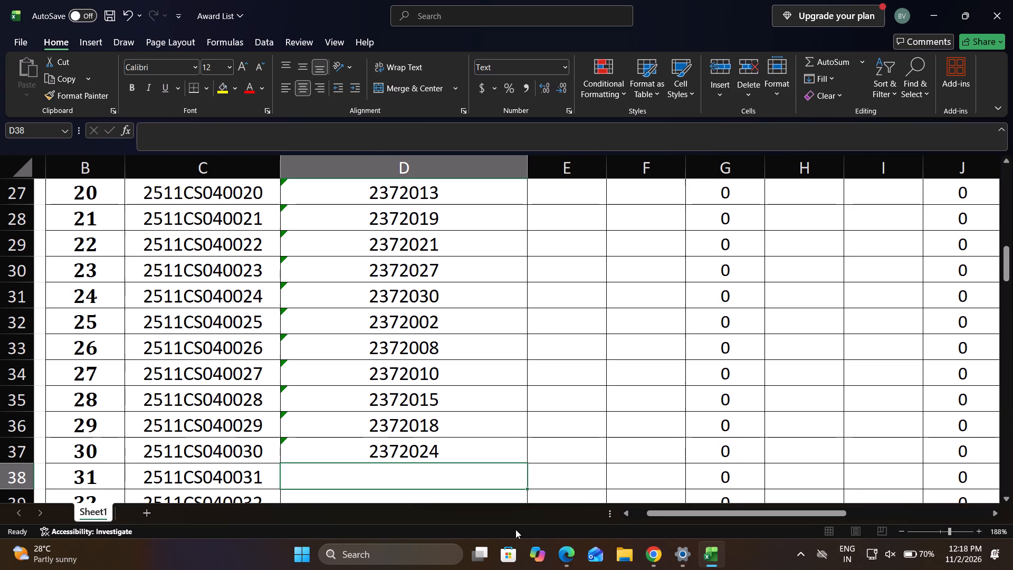
Enter booklet numbers 2372026 for S.No. 31 and 2372032 for S.No. 32.
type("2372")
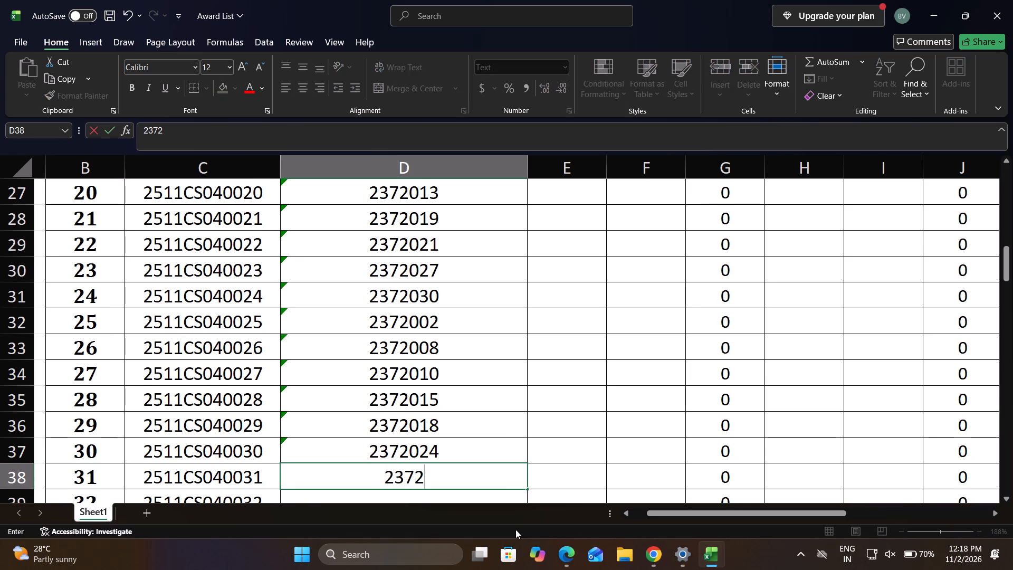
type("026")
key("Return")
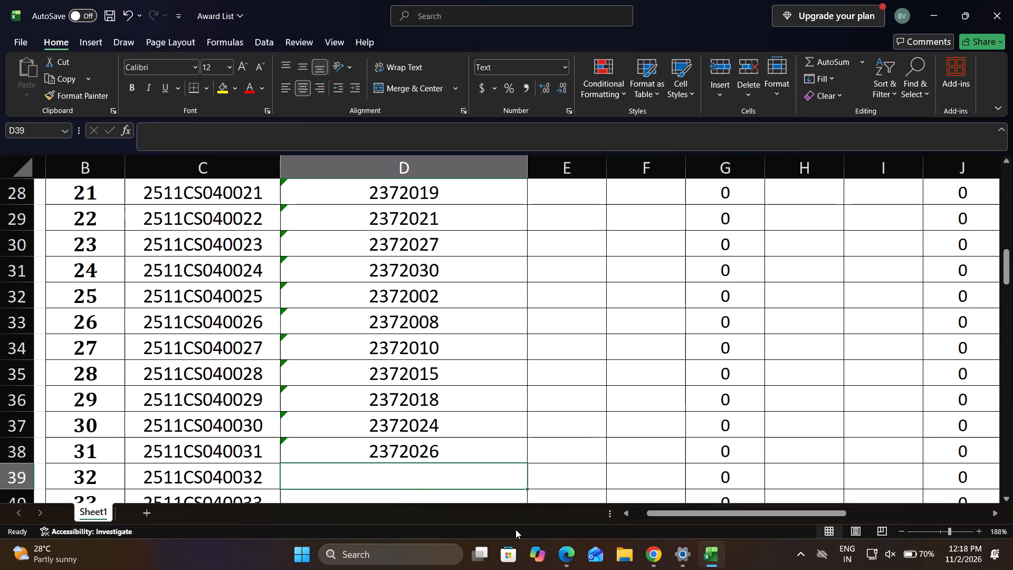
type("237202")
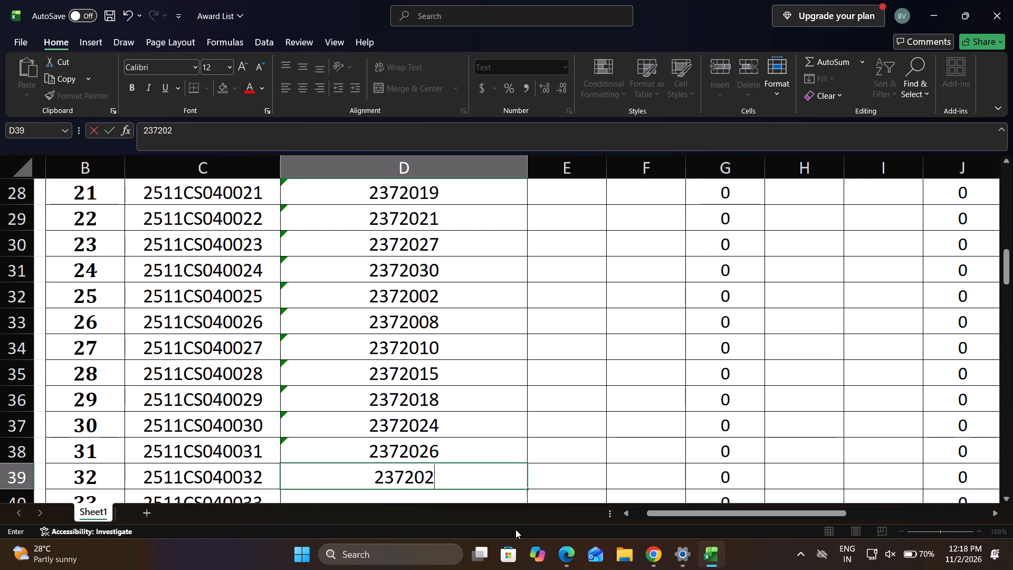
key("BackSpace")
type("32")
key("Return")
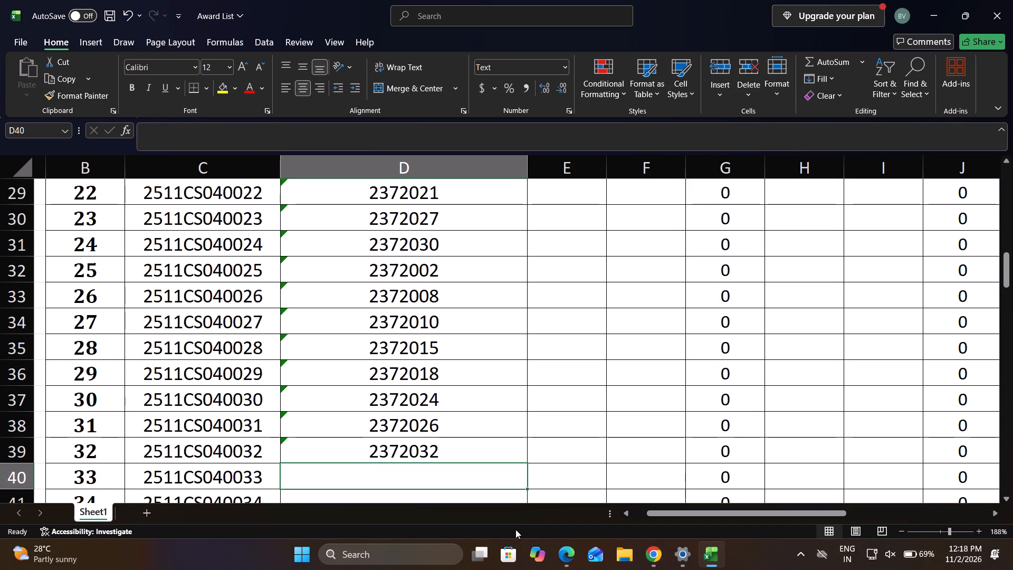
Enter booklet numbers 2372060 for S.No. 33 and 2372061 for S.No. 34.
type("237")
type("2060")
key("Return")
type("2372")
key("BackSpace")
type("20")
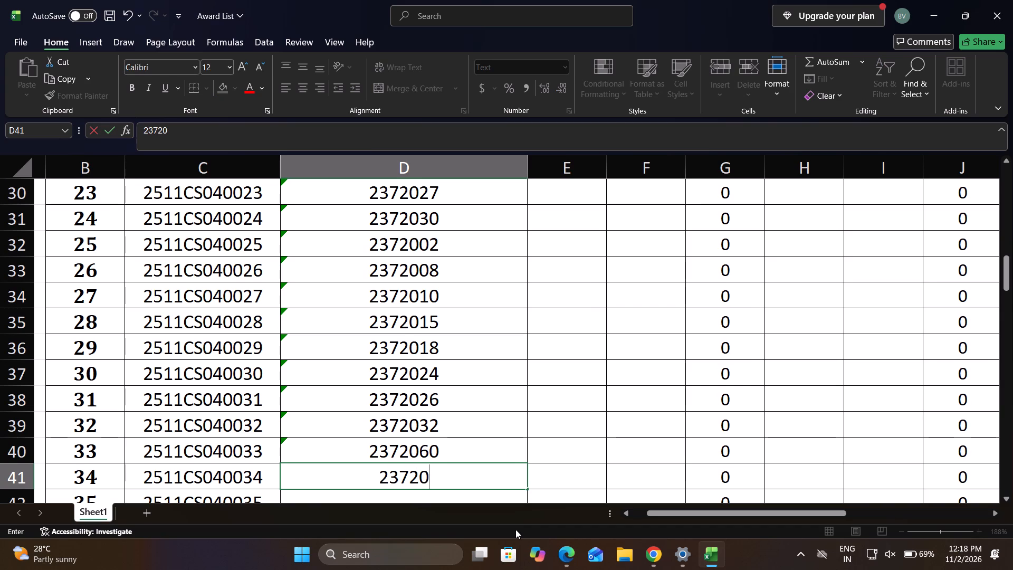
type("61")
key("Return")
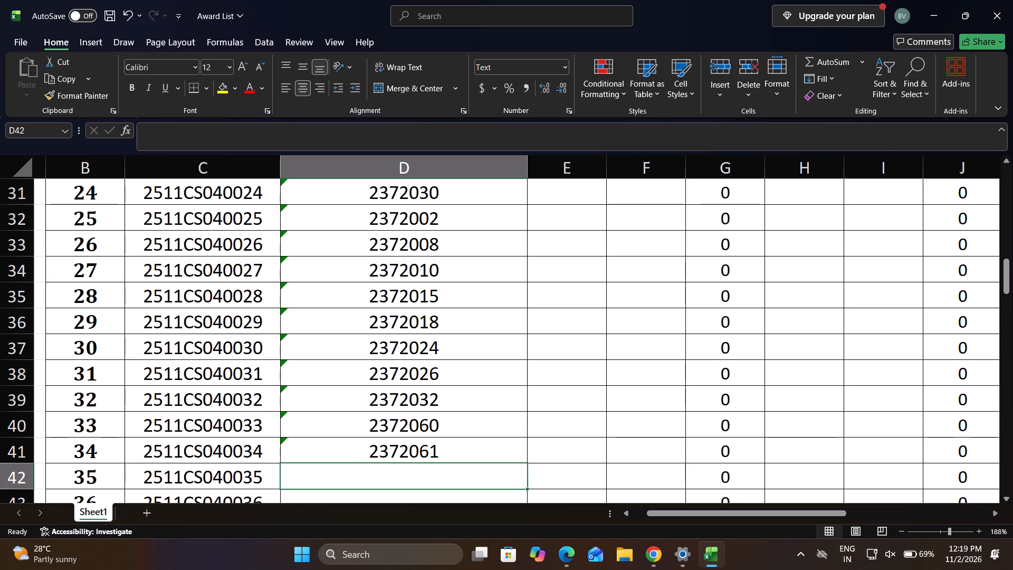
double_click(474, 419)
key("BackSpace")
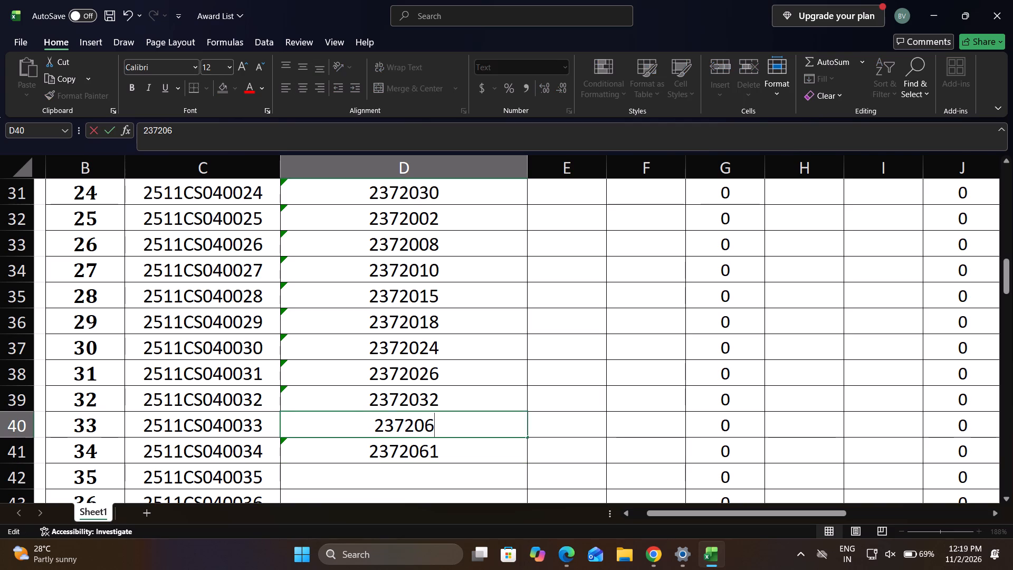
key("BackSpace")
key("5")
key("9")
key("Down")
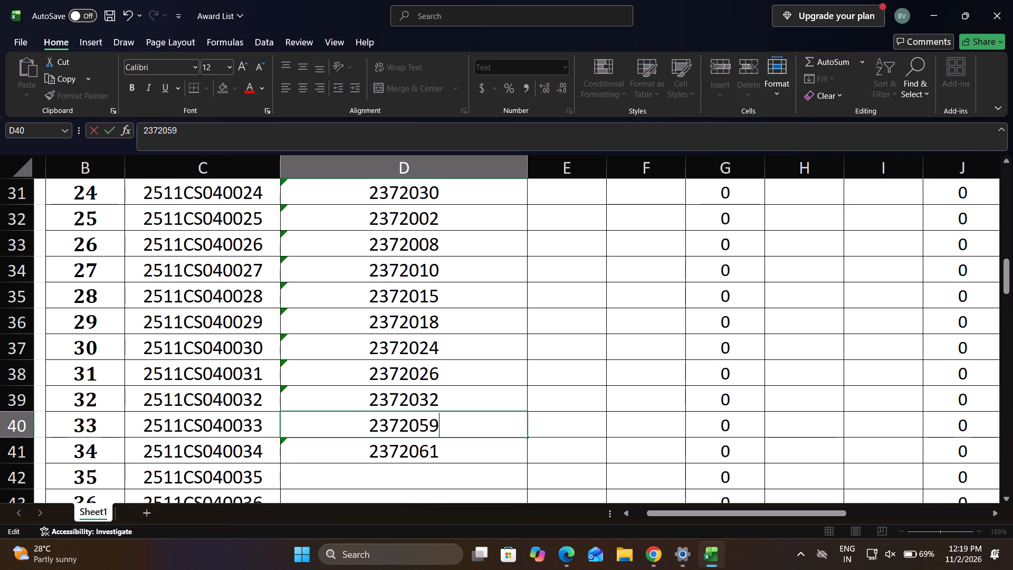
Replace the booklet number for S.No. 34 with 2372060.
double_click(474, 458)
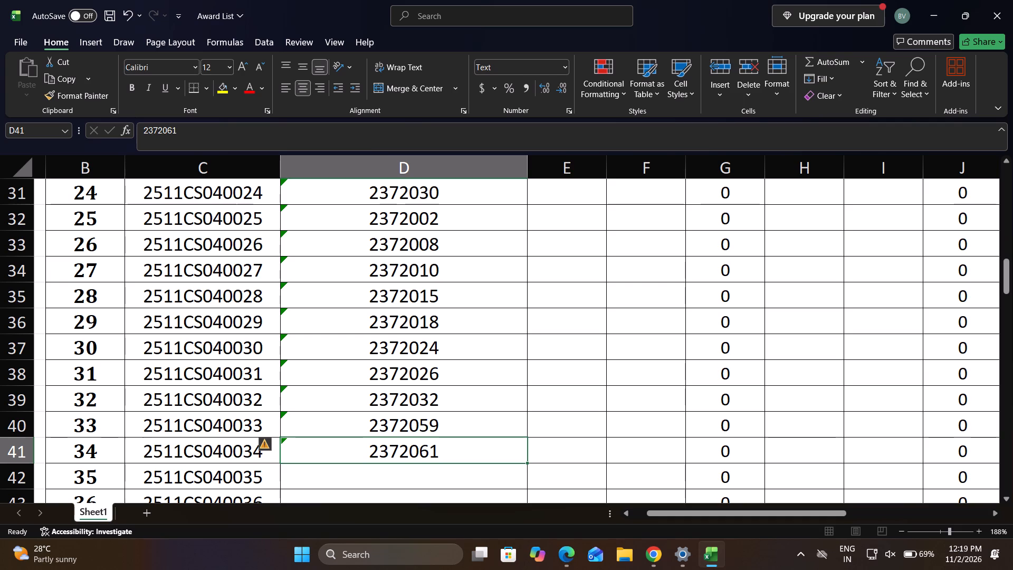
left_click(484, 435)
double_click(483, 449)
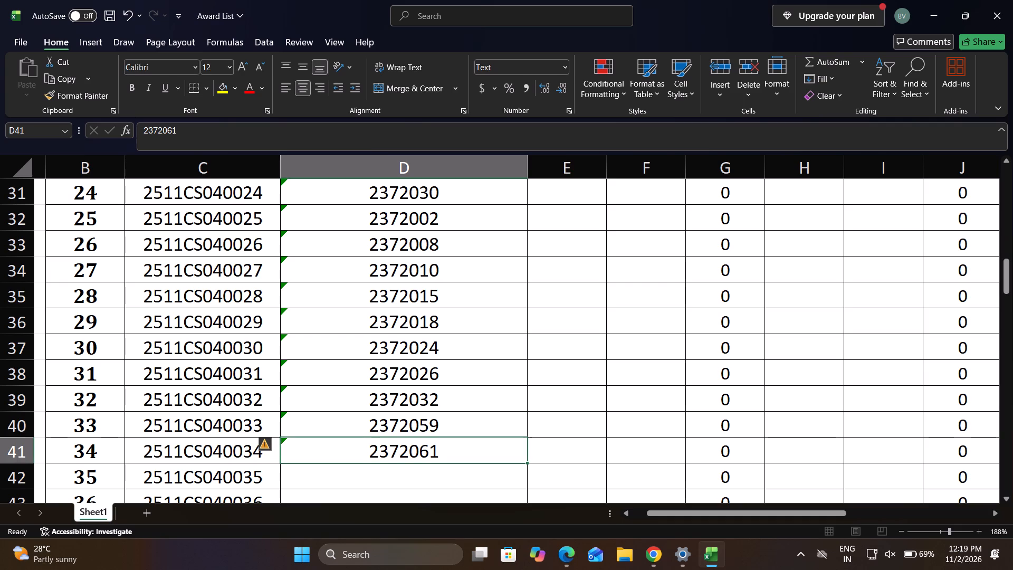
double_click(482, 450)
key("BackSpace")
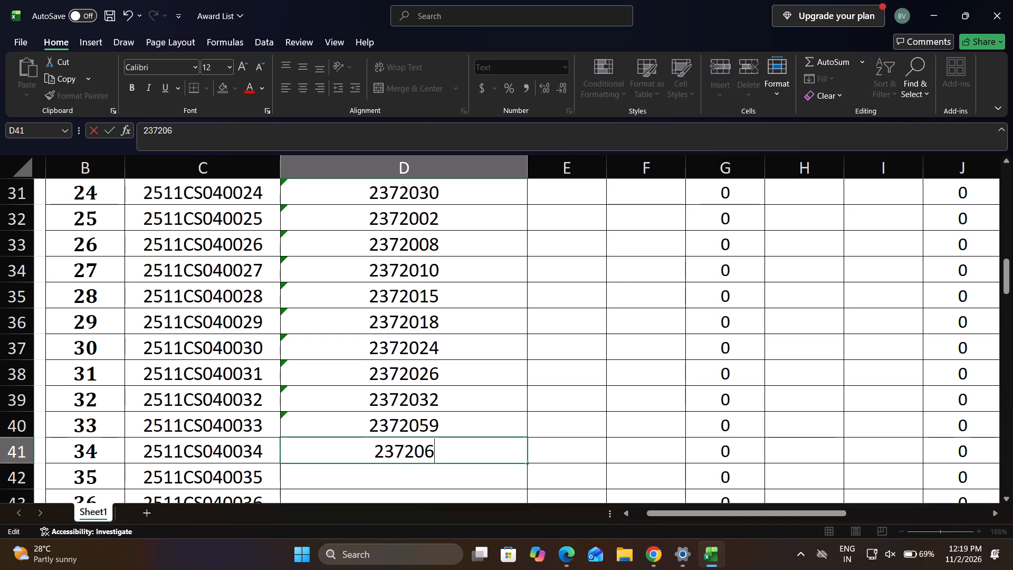
key("0")
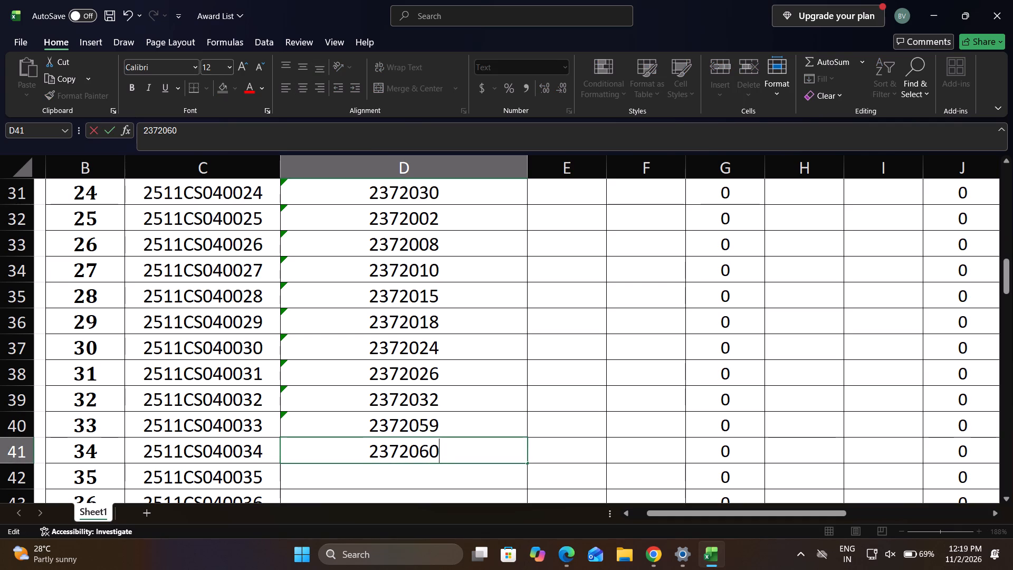
left_click(475, 451)
left_click_drag(475, 451, 341, 406)
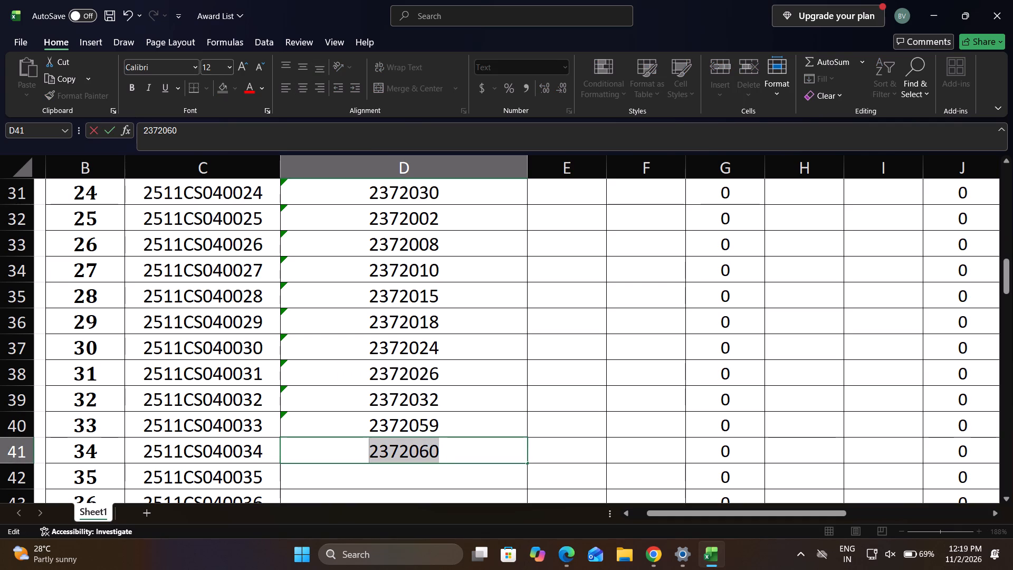
key("ctrl+c")
double_click(438, 476)
key("ctrl+b")
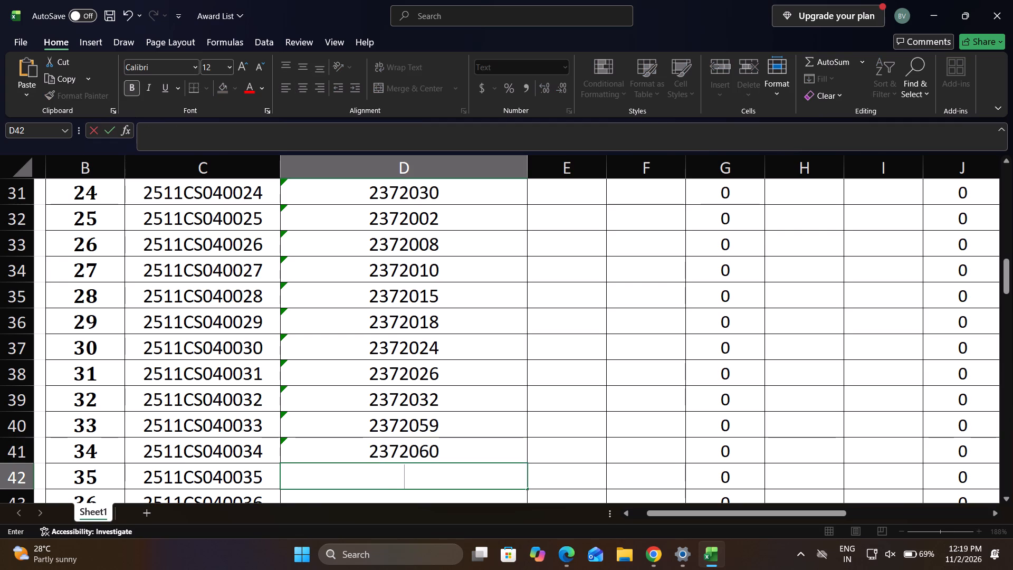
key("ctrl+v")
key("BackSpace")
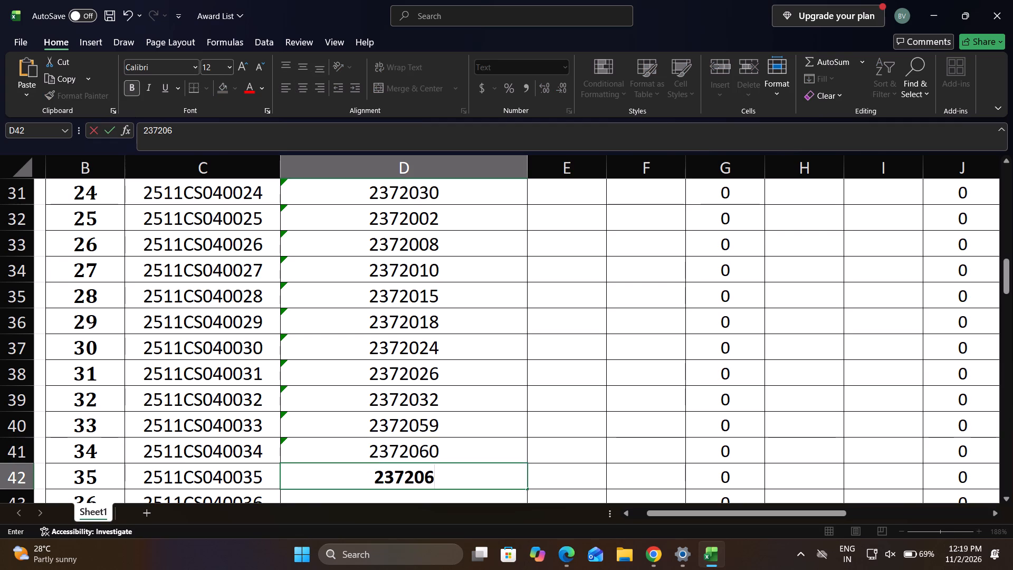
key("1")
key("ctrl+a")
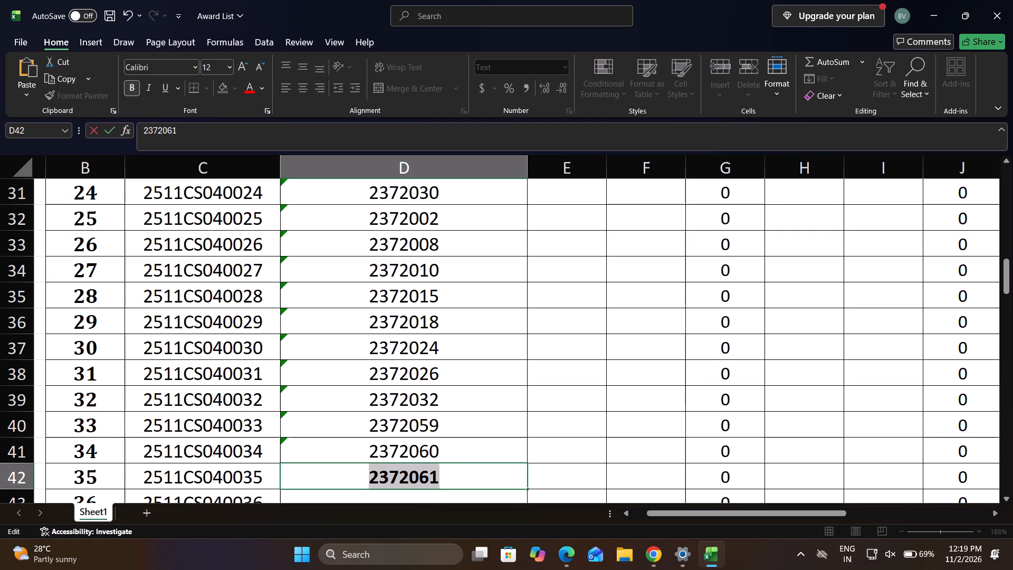
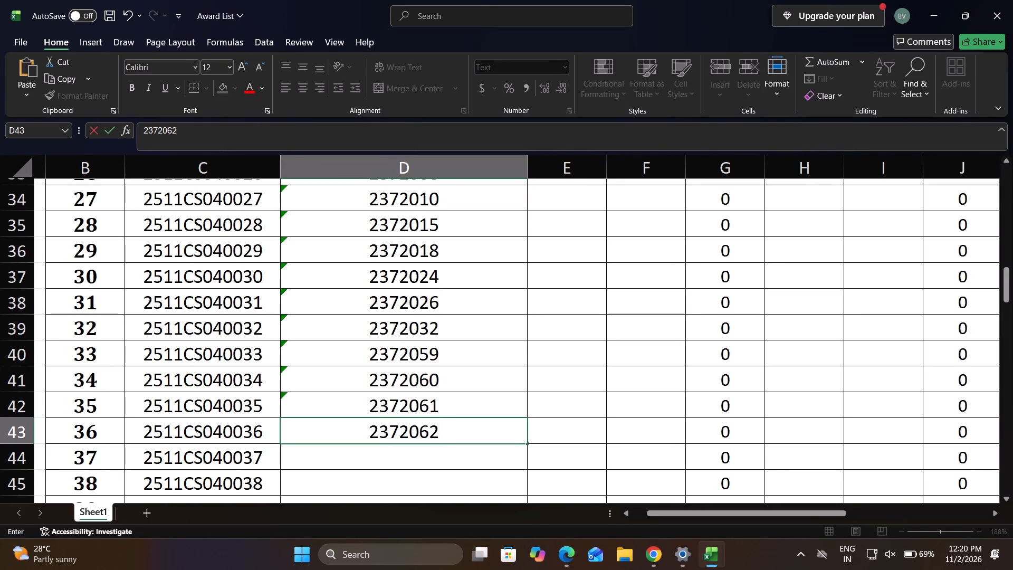
Enter booklet numbers 2372062, 2372063 and 2372064 for S.No. 36, 37 and 38.
key("Return")
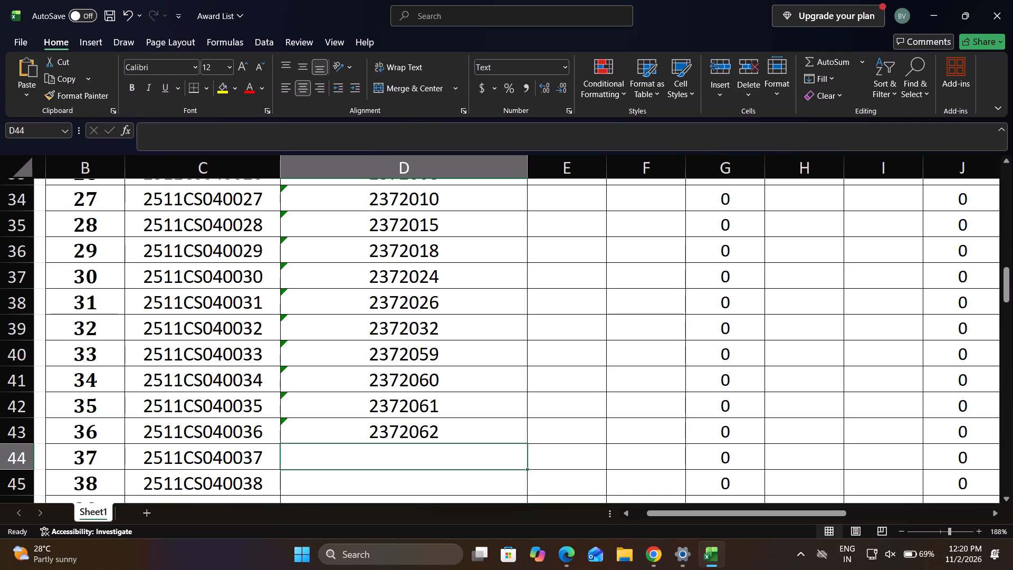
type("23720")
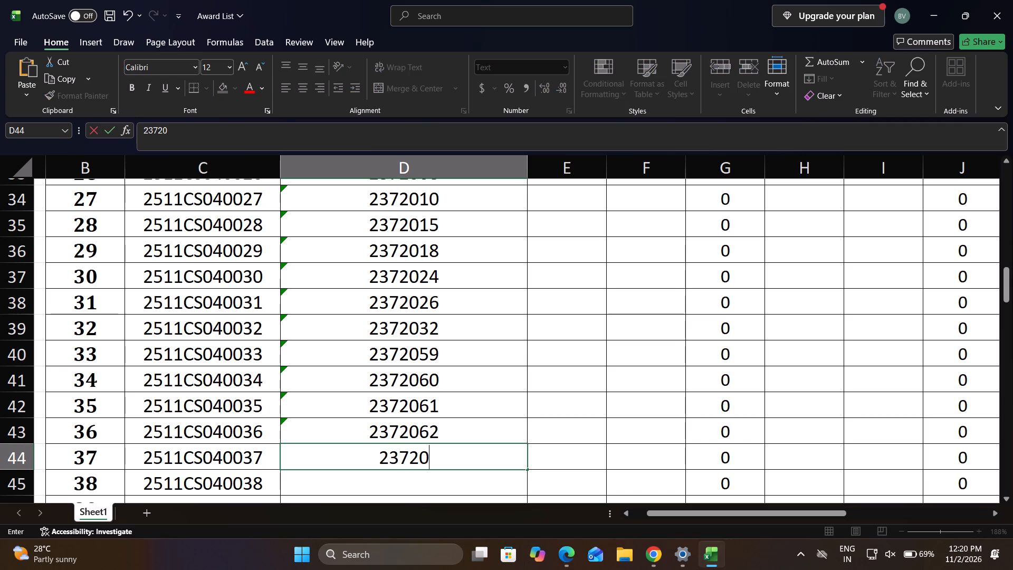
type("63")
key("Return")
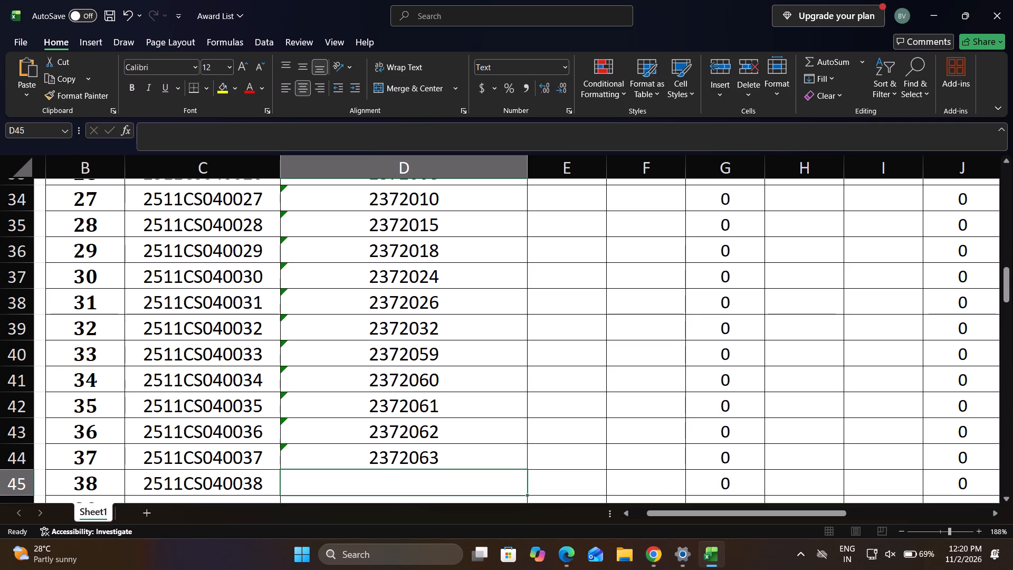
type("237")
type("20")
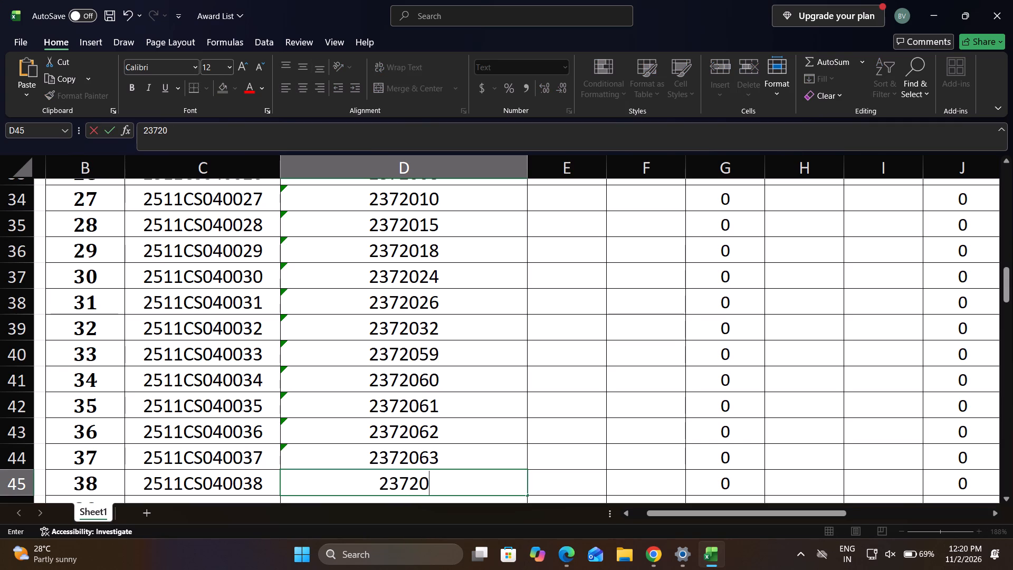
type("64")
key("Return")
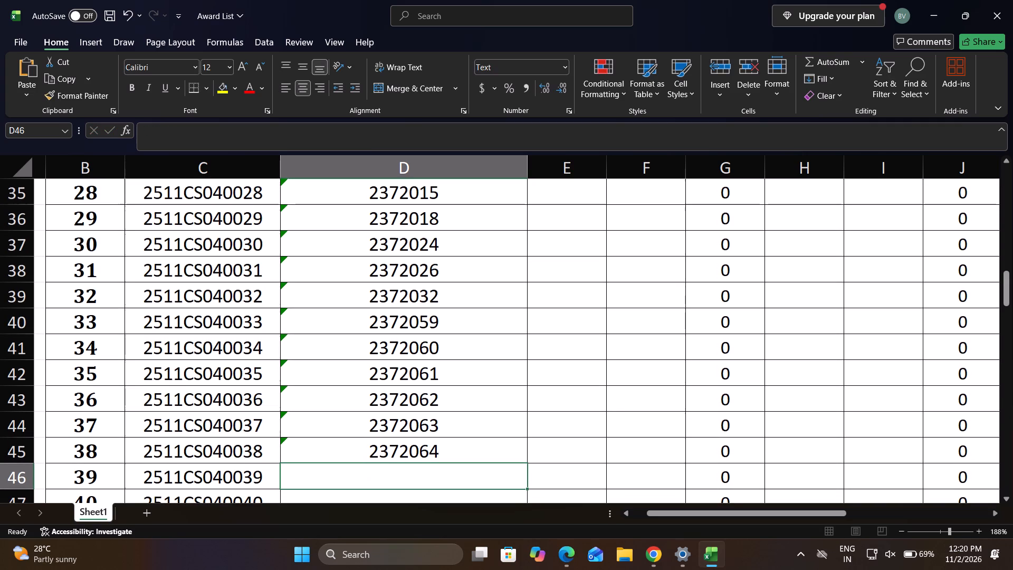
Enter booklet numbers 2372066 for S.No. 39, 2372065 for S.No. 40 and 2372067 for S.No. 41.
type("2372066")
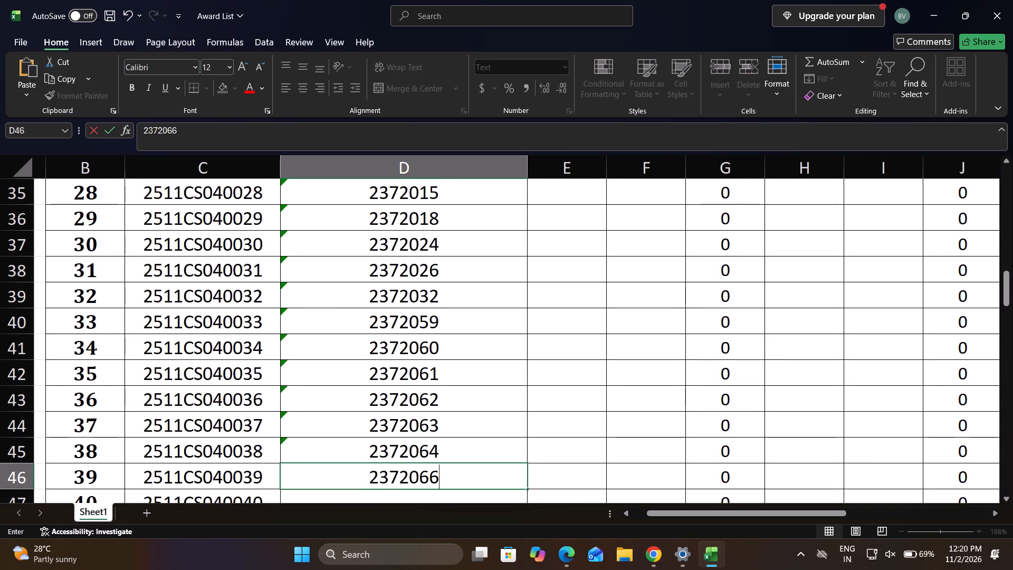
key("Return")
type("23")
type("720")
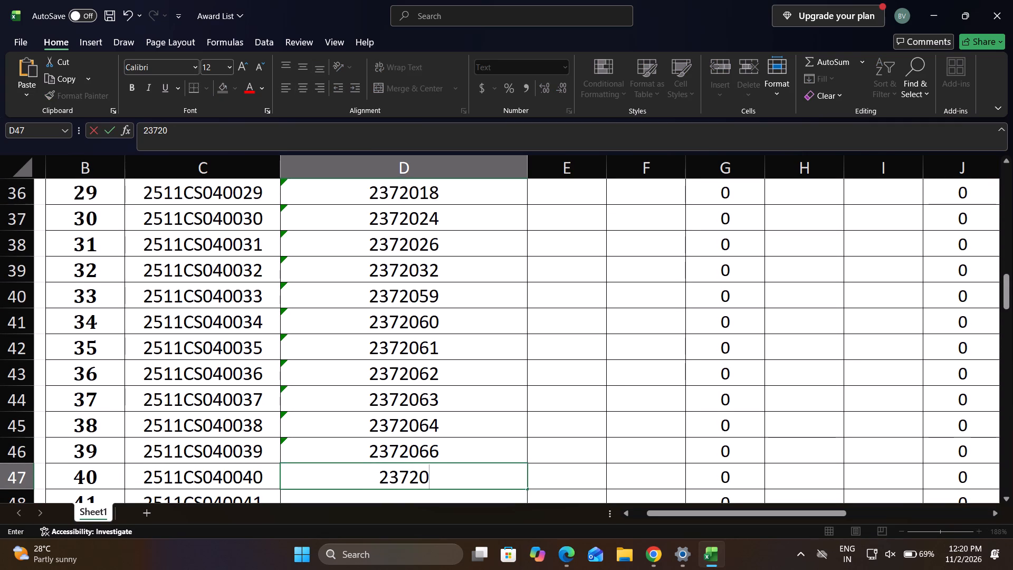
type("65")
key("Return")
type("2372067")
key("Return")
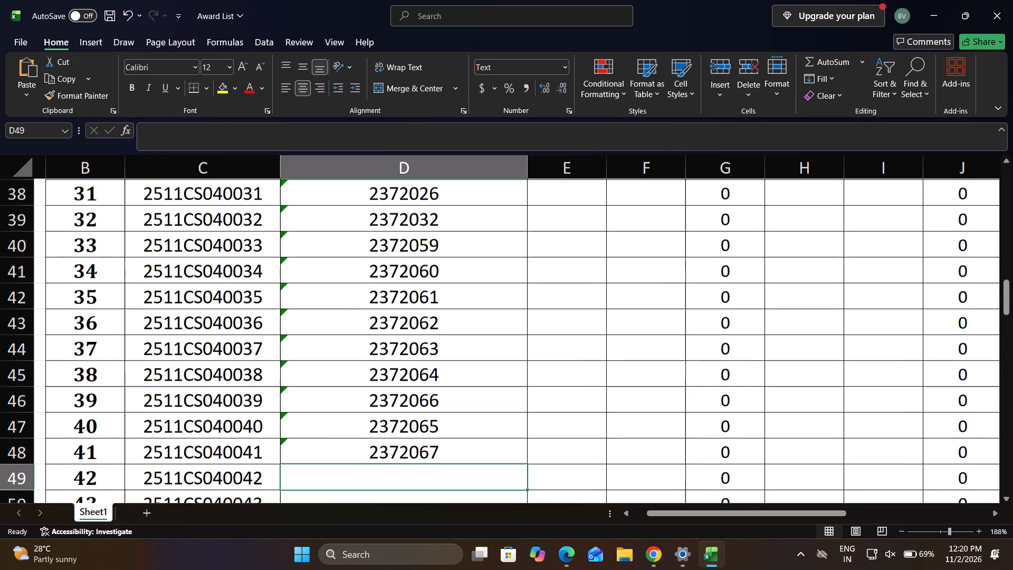
Enter booklet numbers 2372068, 2372069 and 2372070 for S.No. 42, 43 and 44.
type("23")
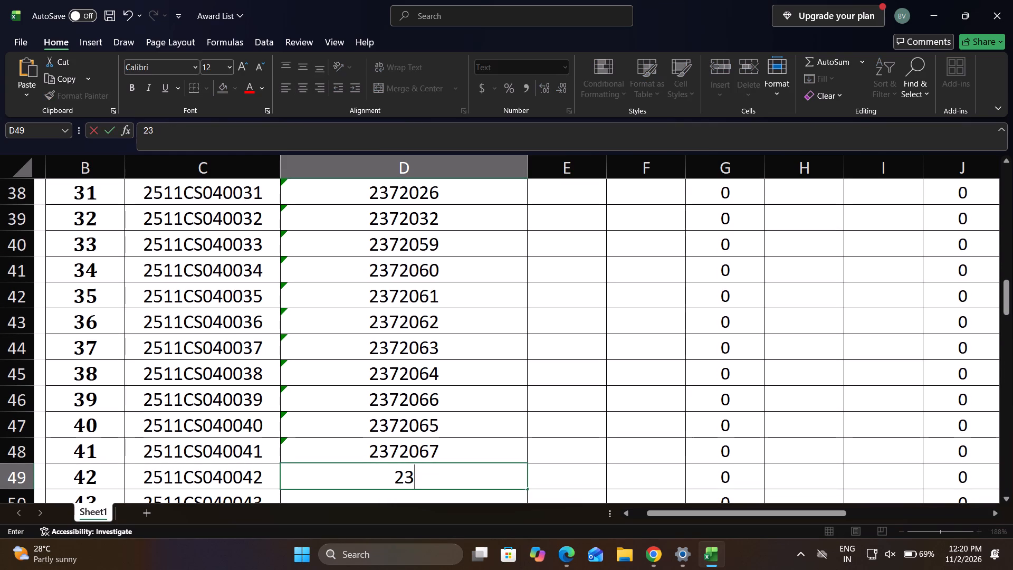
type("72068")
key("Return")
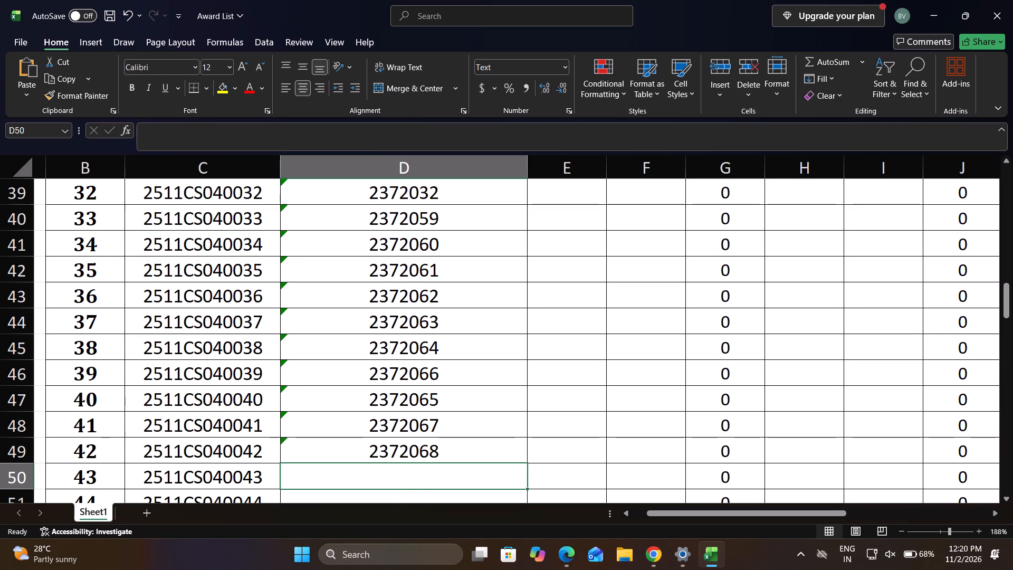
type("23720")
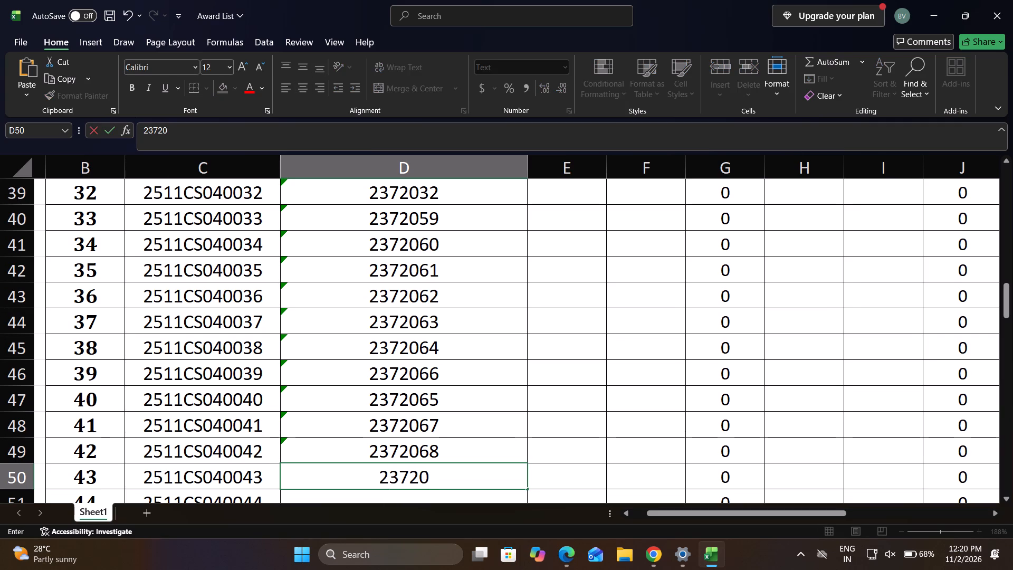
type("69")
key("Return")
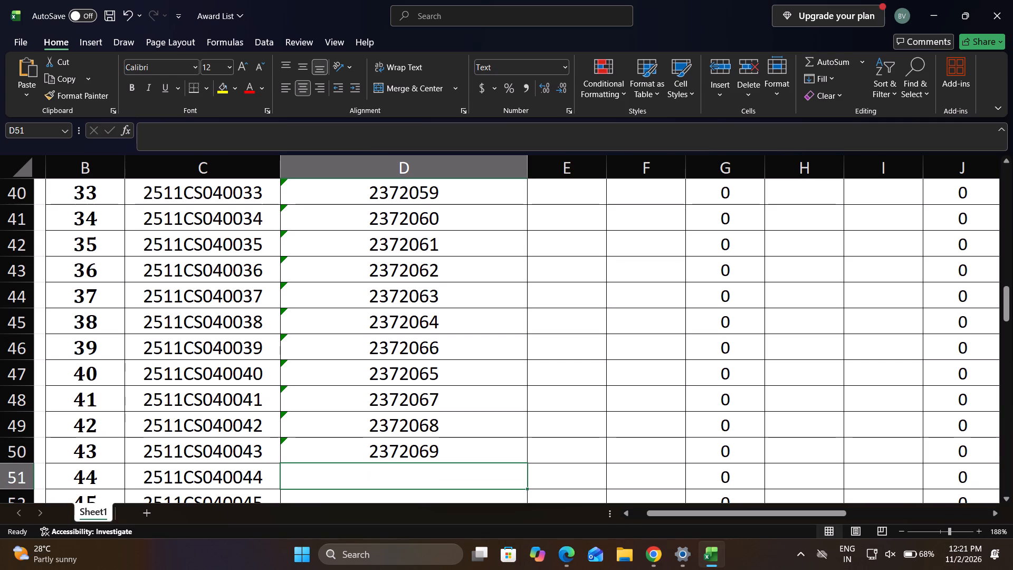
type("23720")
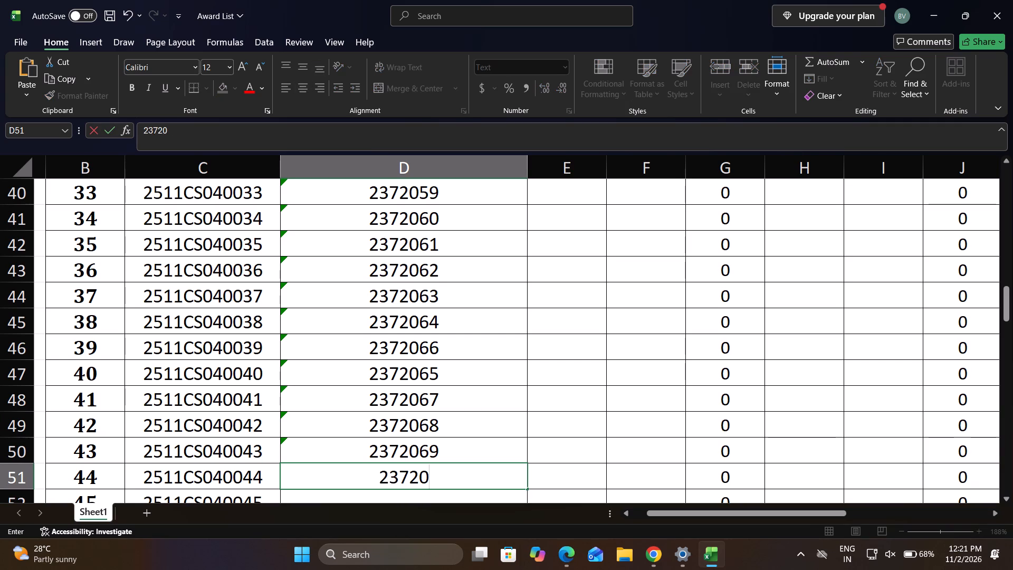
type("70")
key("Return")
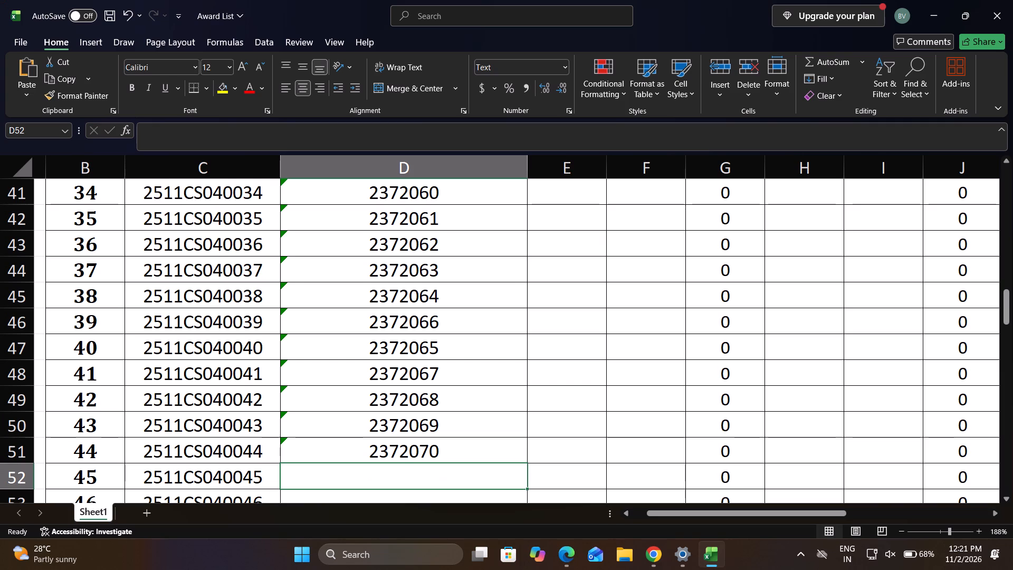
Enter the booklet number starting with 23720 for S.No. 45.
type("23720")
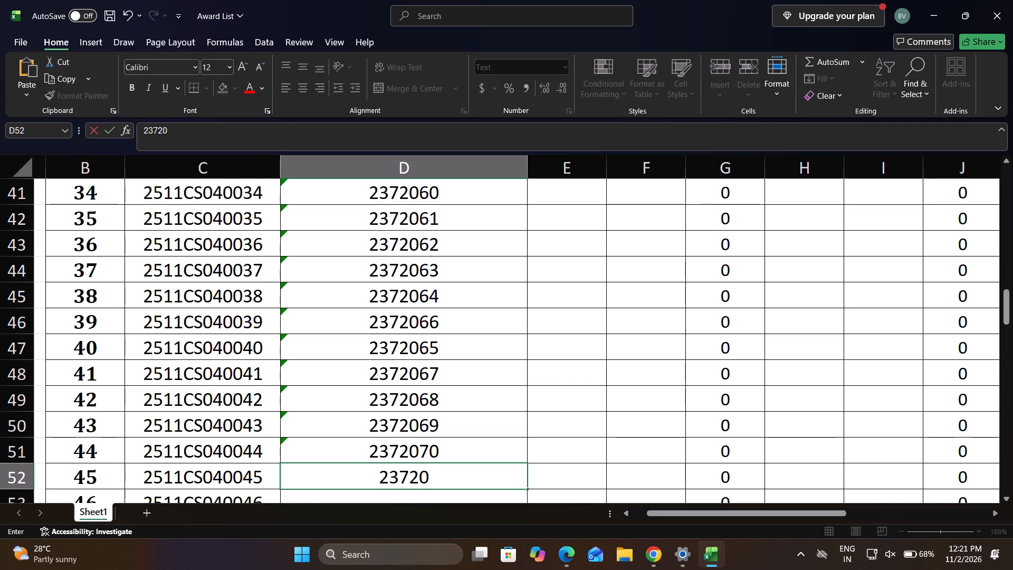
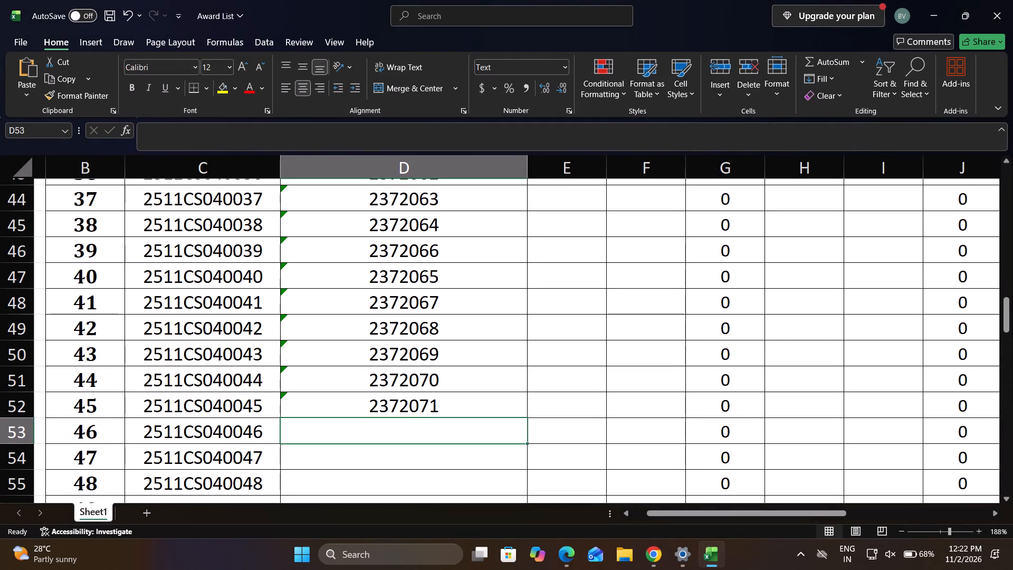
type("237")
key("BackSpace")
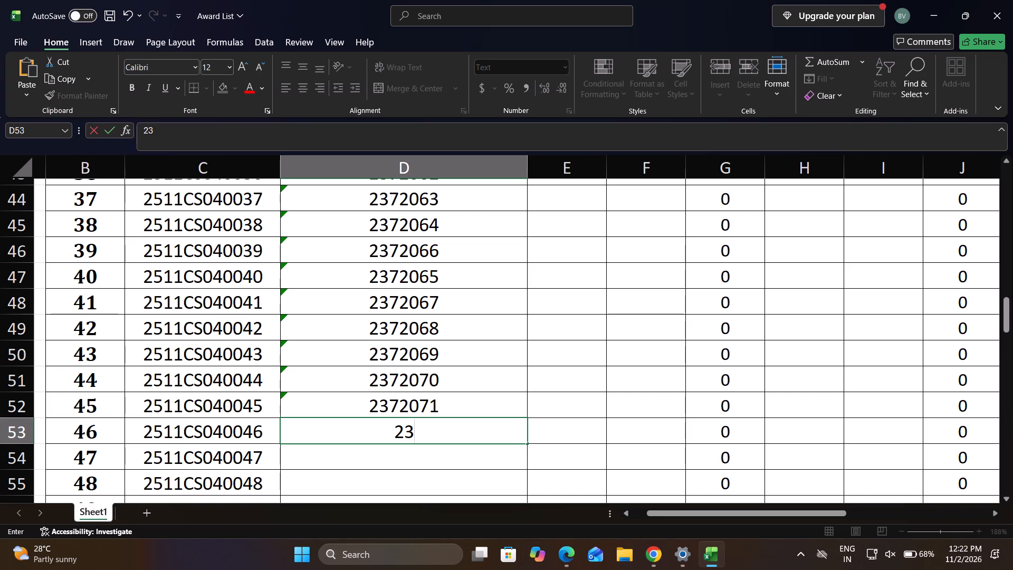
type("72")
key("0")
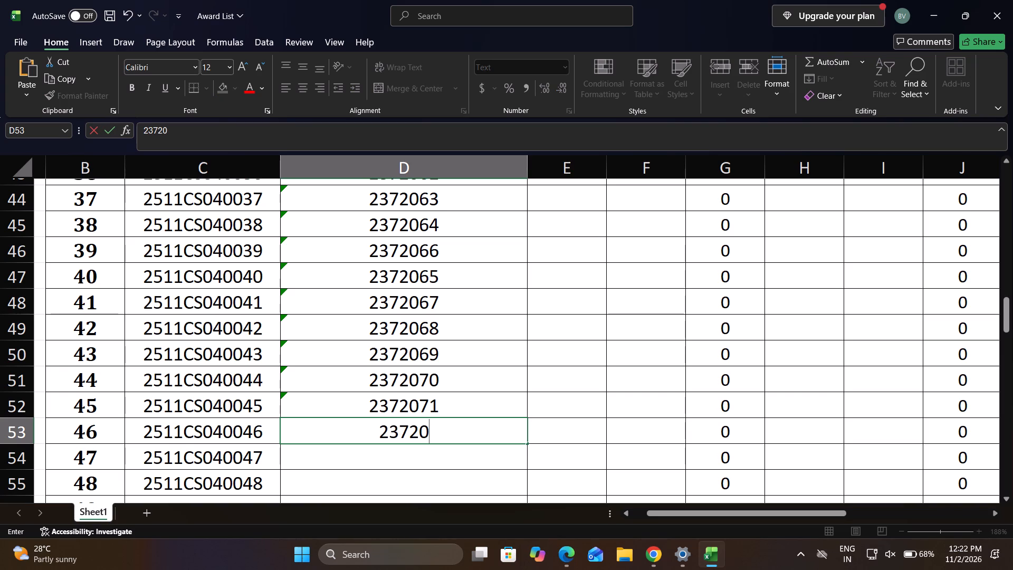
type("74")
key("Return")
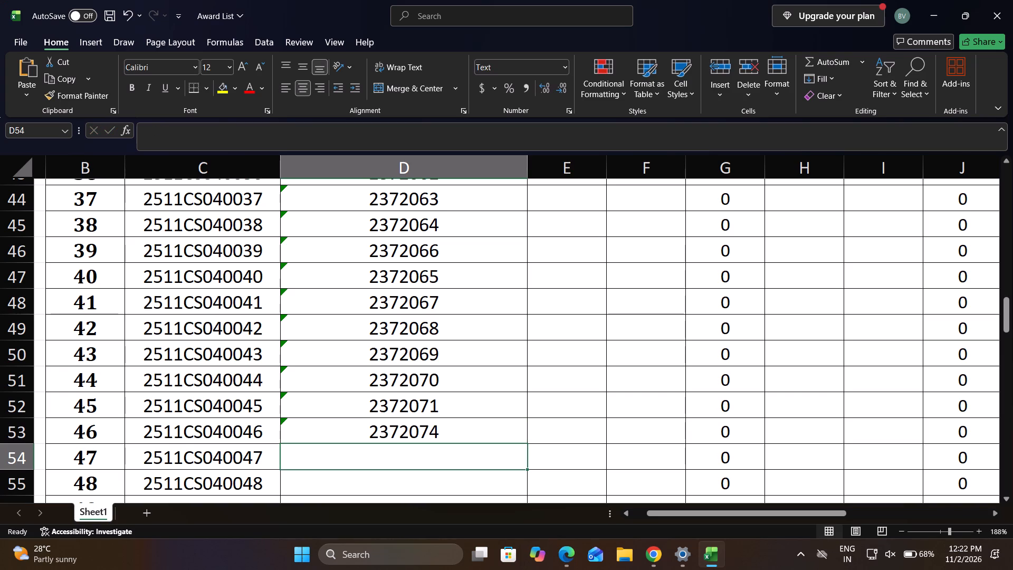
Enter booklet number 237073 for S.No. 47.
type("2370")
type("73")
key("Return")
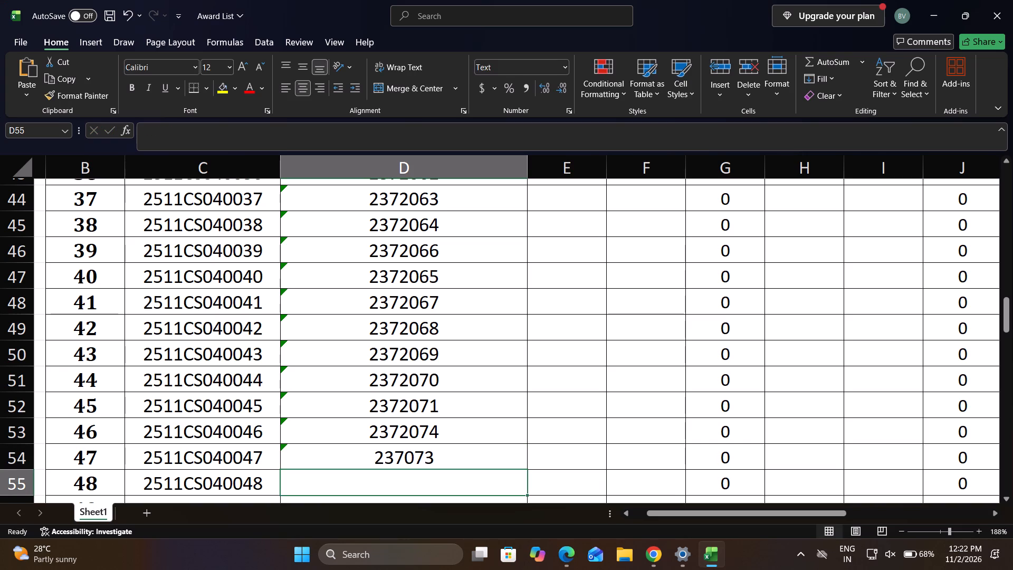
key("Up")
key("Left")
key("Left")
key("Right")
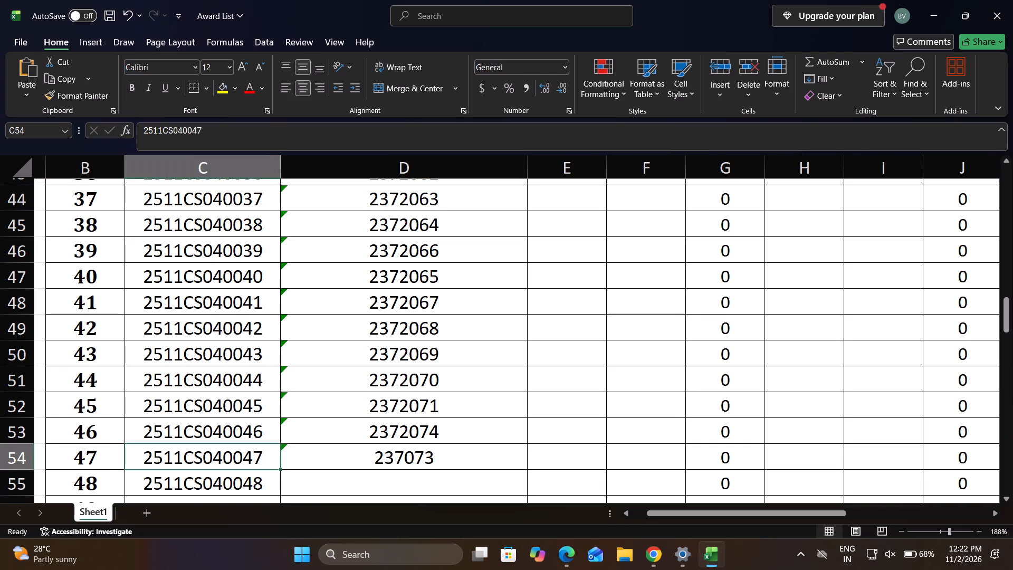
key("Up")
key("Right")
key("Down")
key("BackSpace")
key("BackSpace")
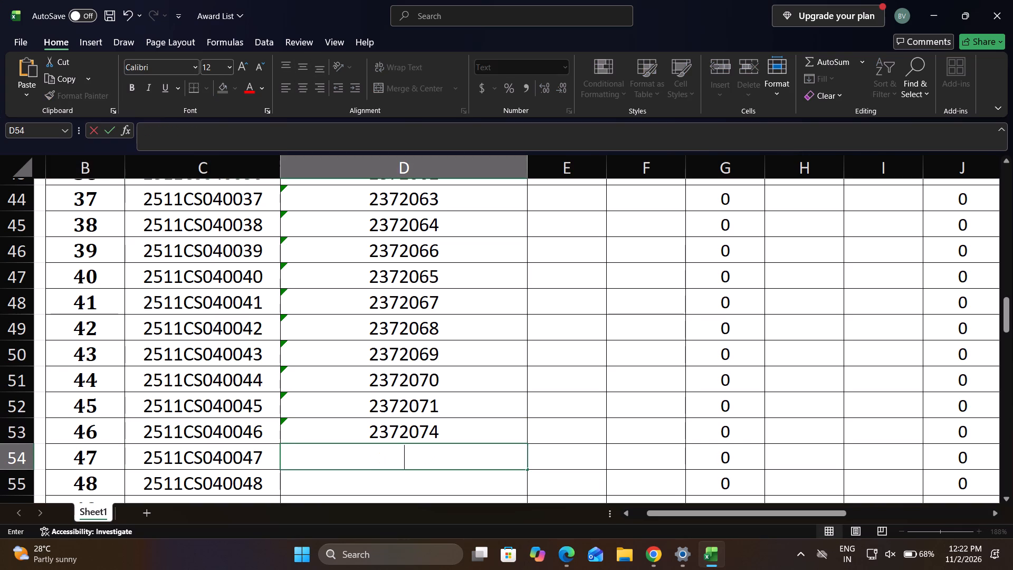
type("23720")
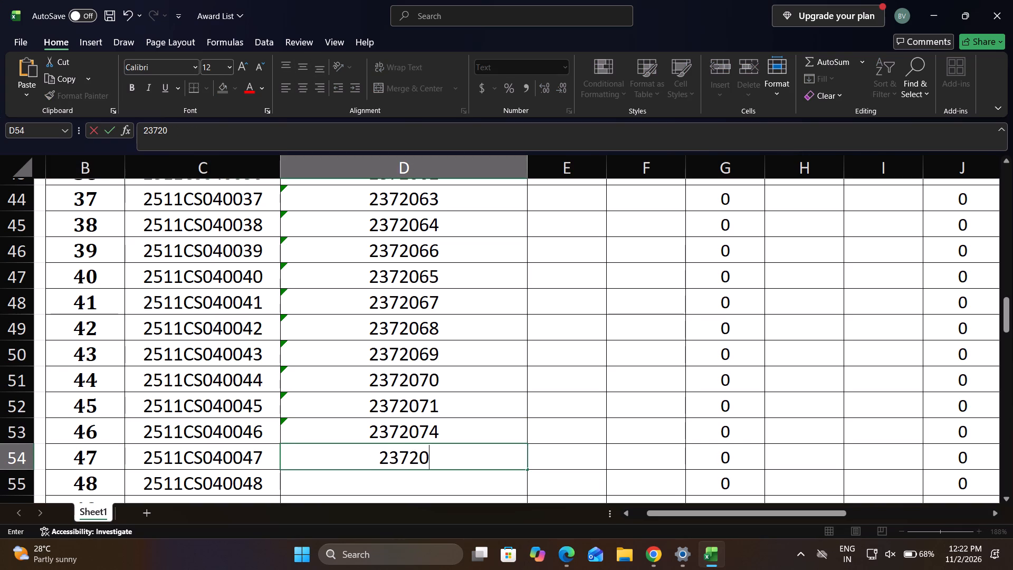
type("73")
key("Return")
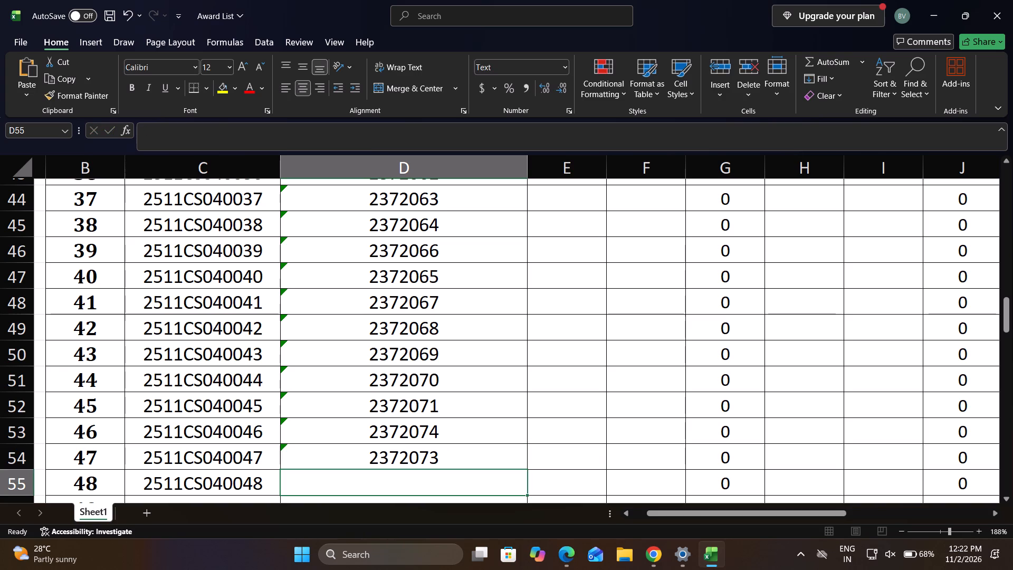
Enter booklet numbers 2372072 for S.No. 48, 2372083 for S.No. 49 and 2372084 for S.No. 50.
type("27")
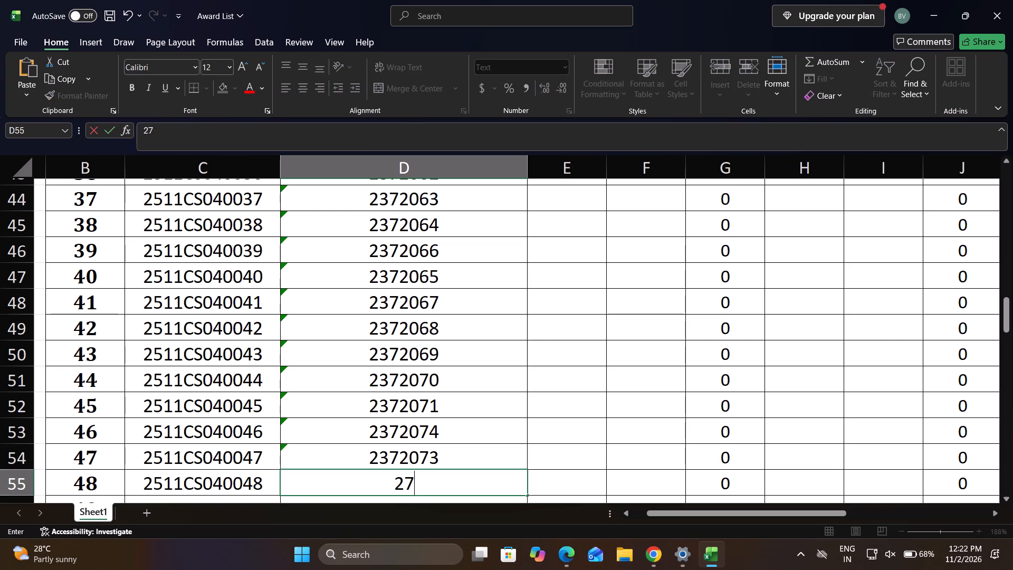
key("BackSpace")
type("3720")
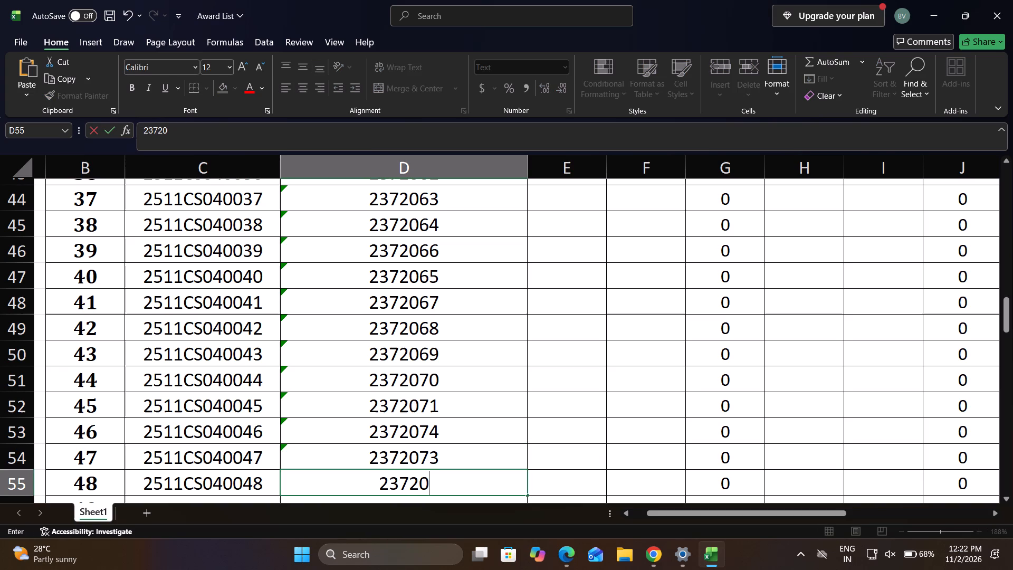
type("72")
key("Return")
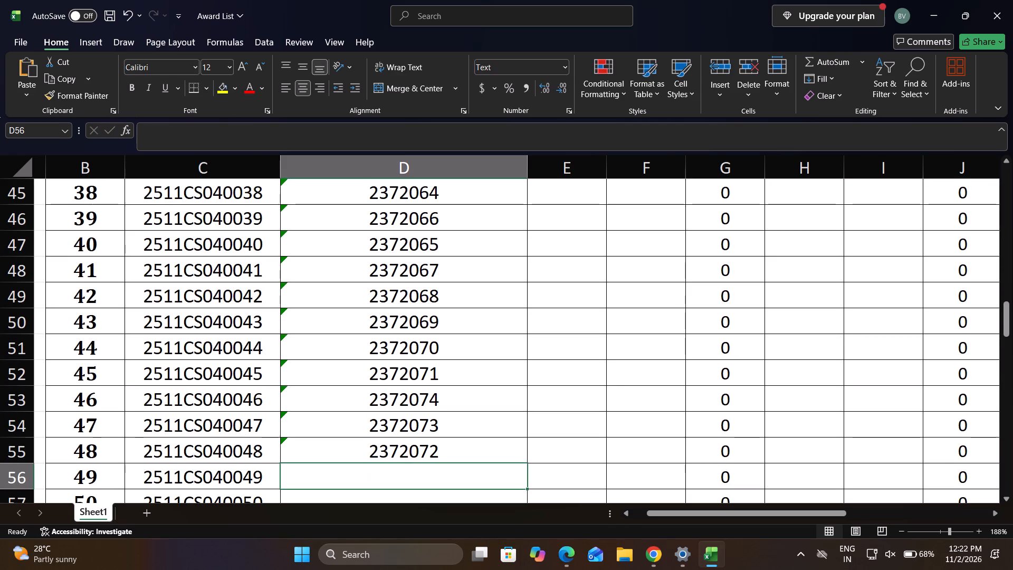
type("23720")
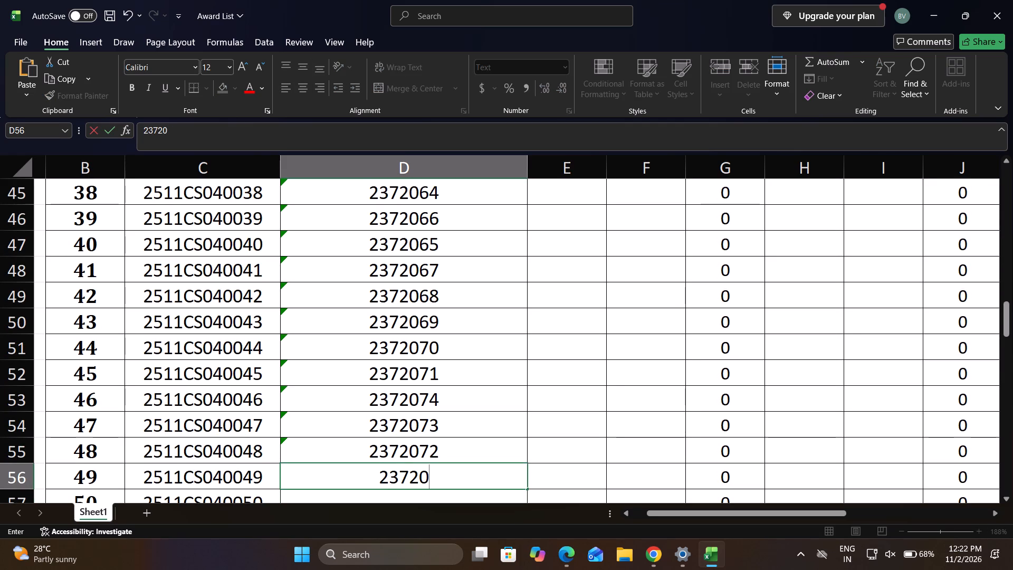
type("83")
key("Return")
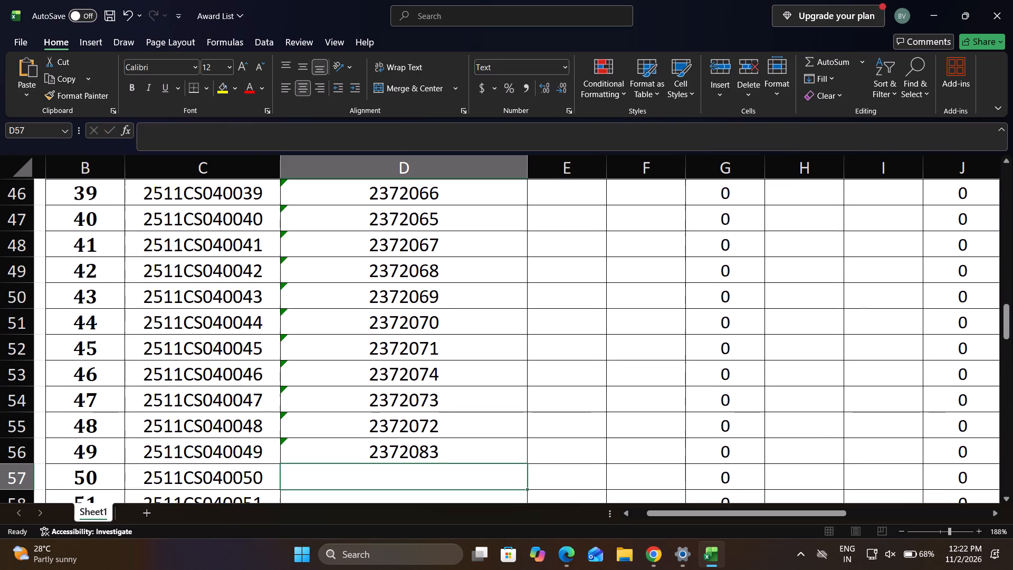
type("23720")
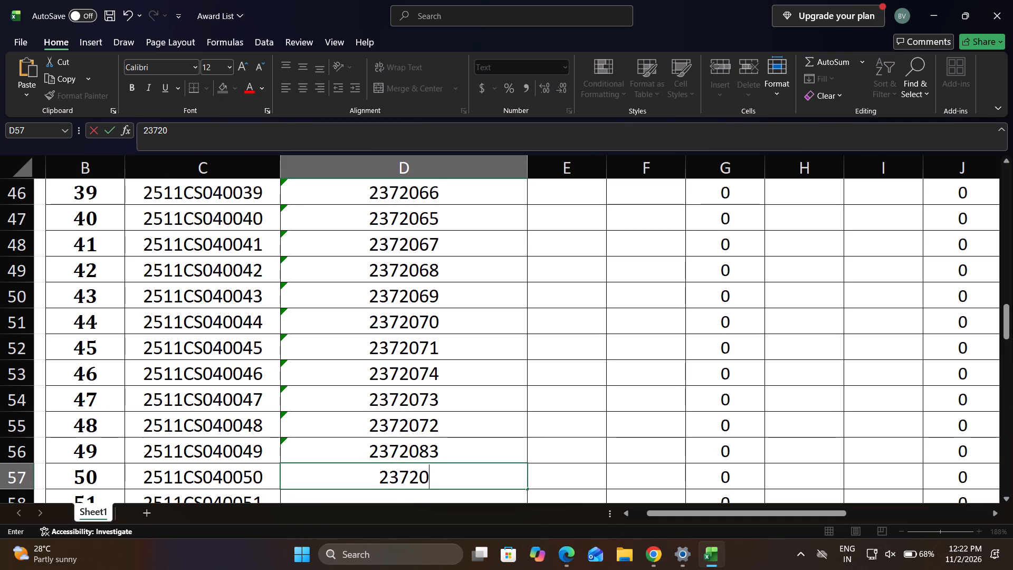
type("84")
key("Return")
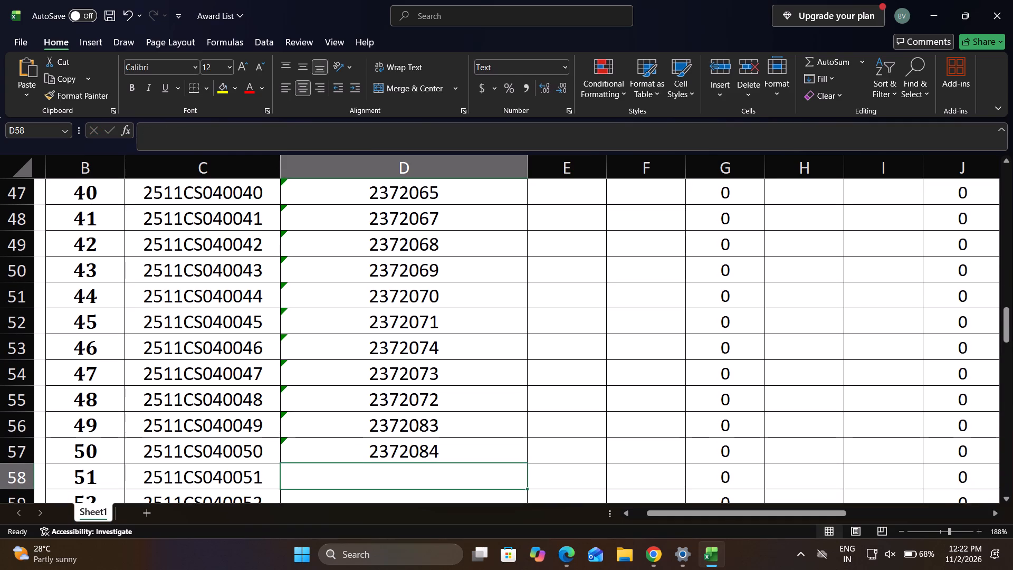
Enter booklet numbers 2372085, 2372086 and 2372087 for S.No. 51, 52 and 53.
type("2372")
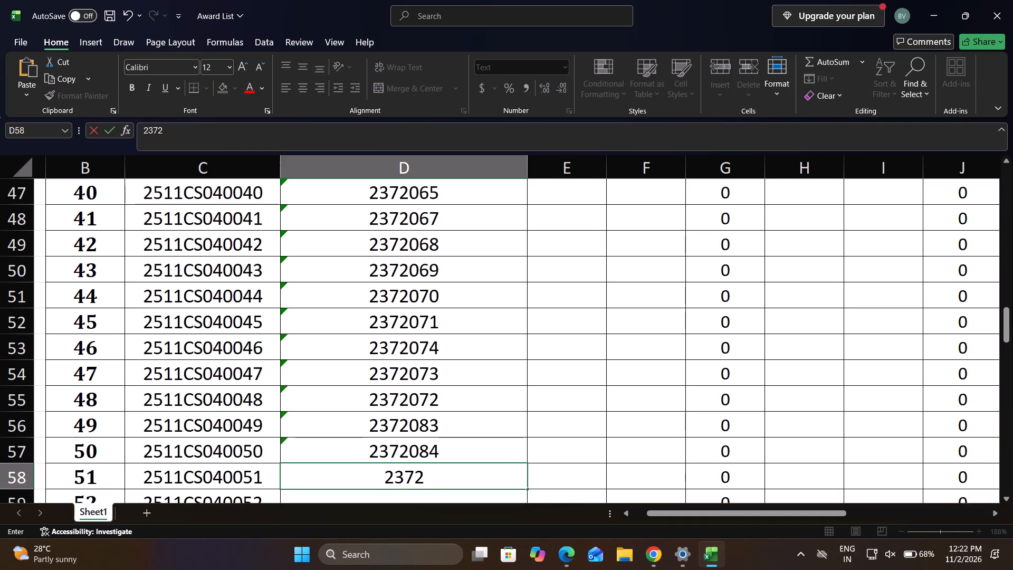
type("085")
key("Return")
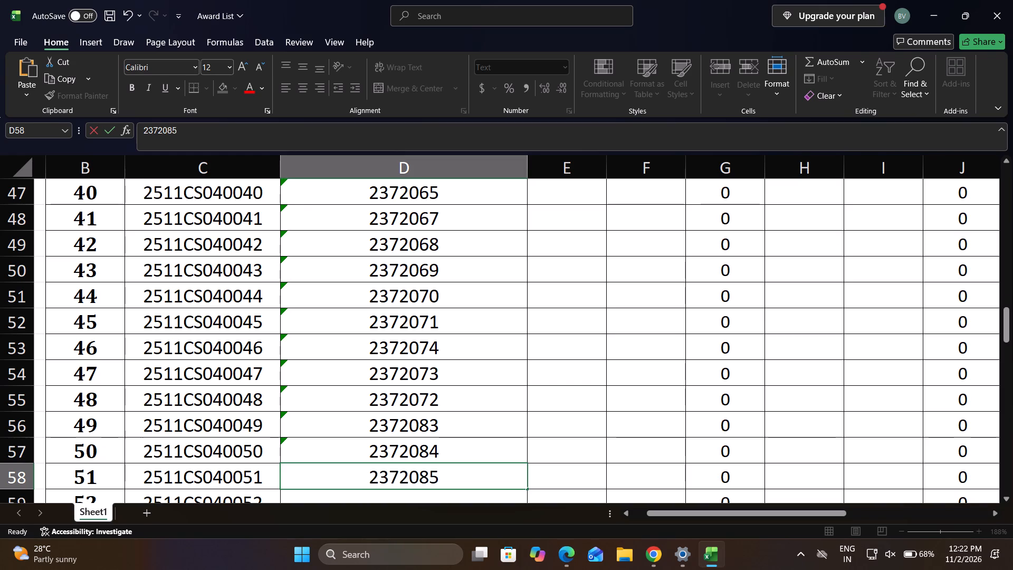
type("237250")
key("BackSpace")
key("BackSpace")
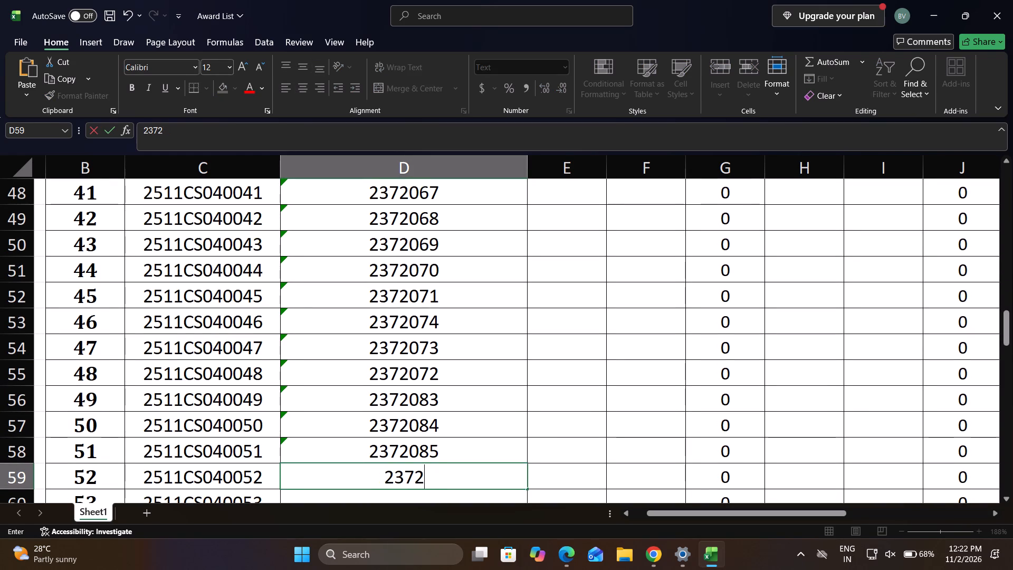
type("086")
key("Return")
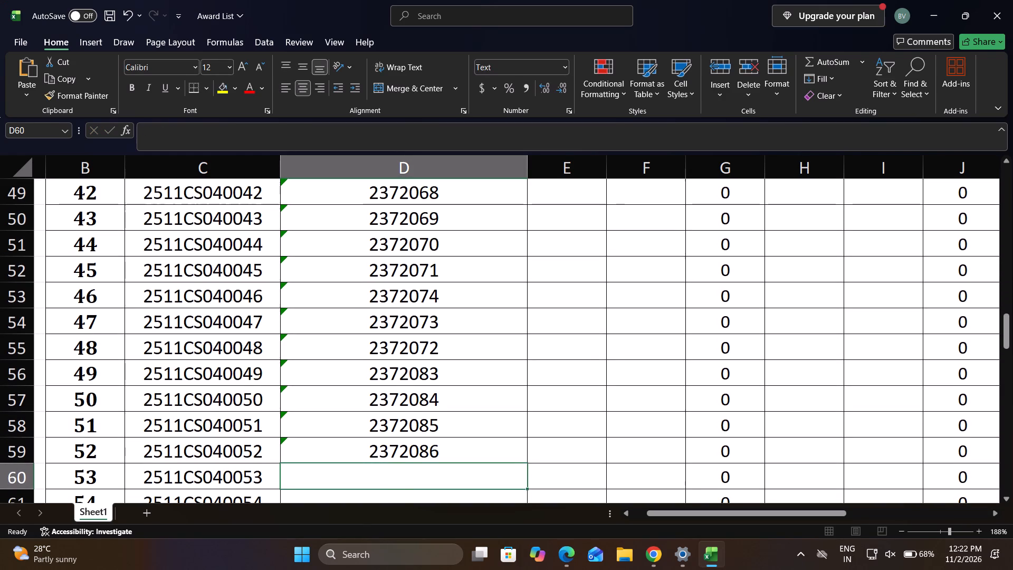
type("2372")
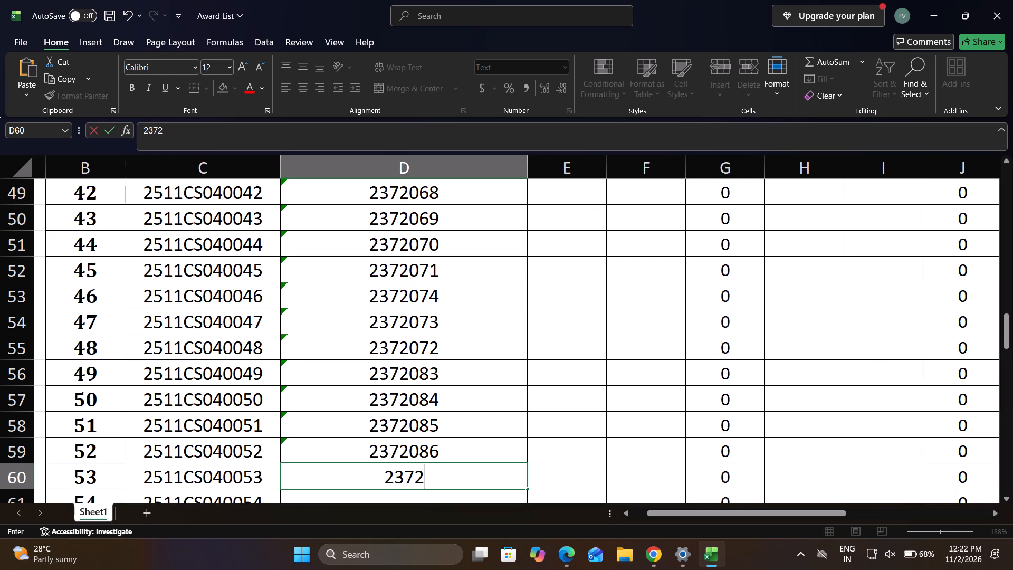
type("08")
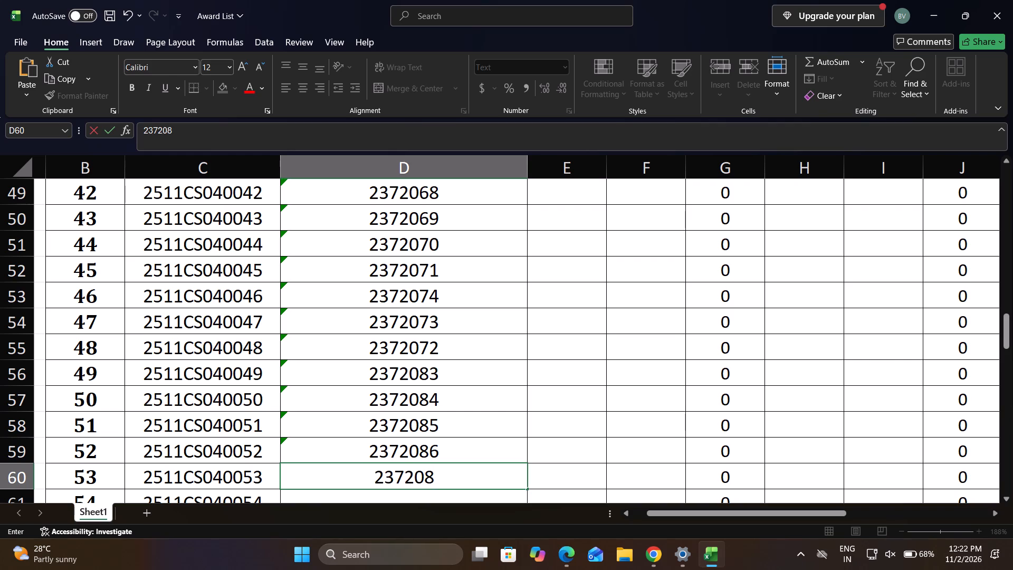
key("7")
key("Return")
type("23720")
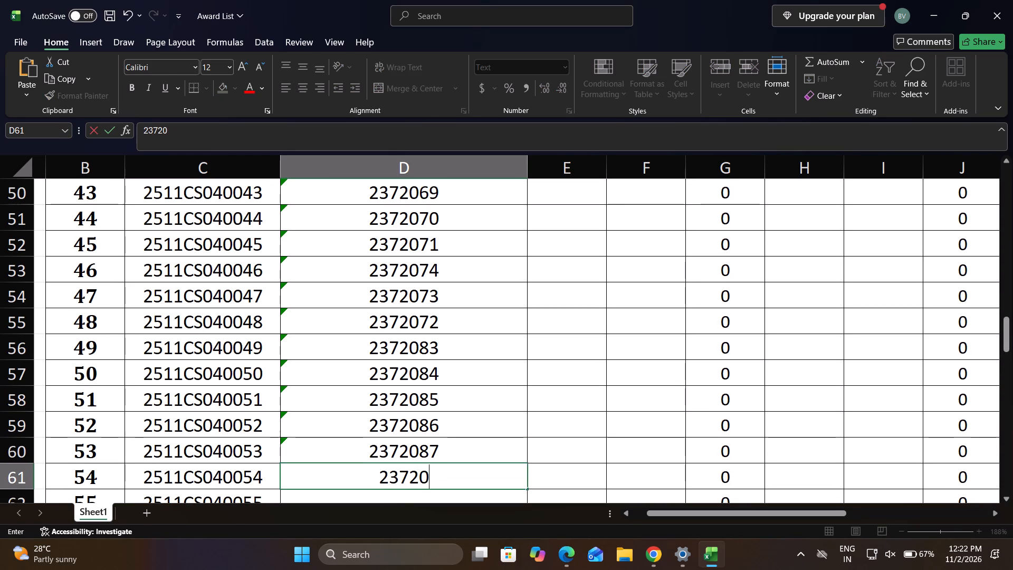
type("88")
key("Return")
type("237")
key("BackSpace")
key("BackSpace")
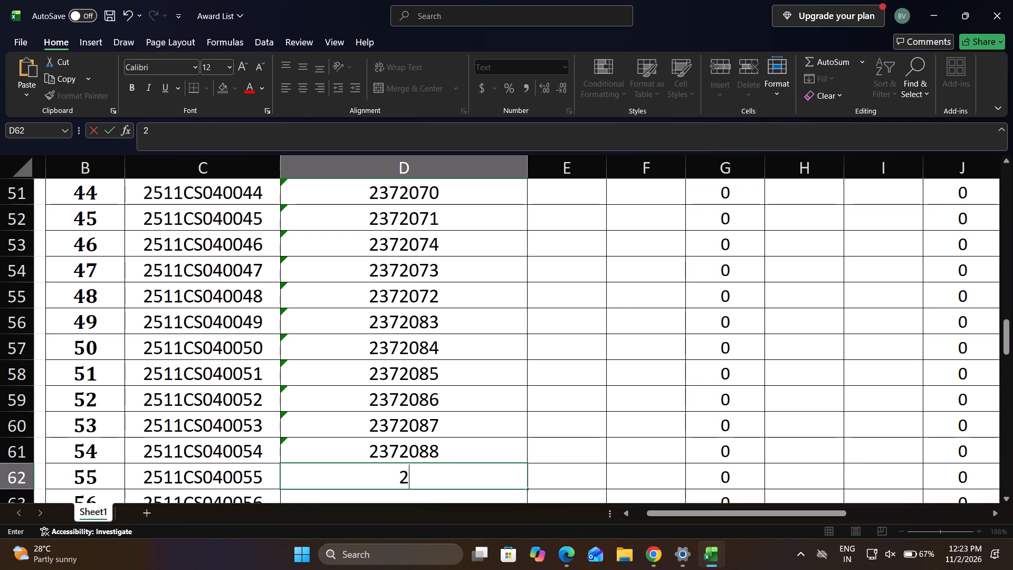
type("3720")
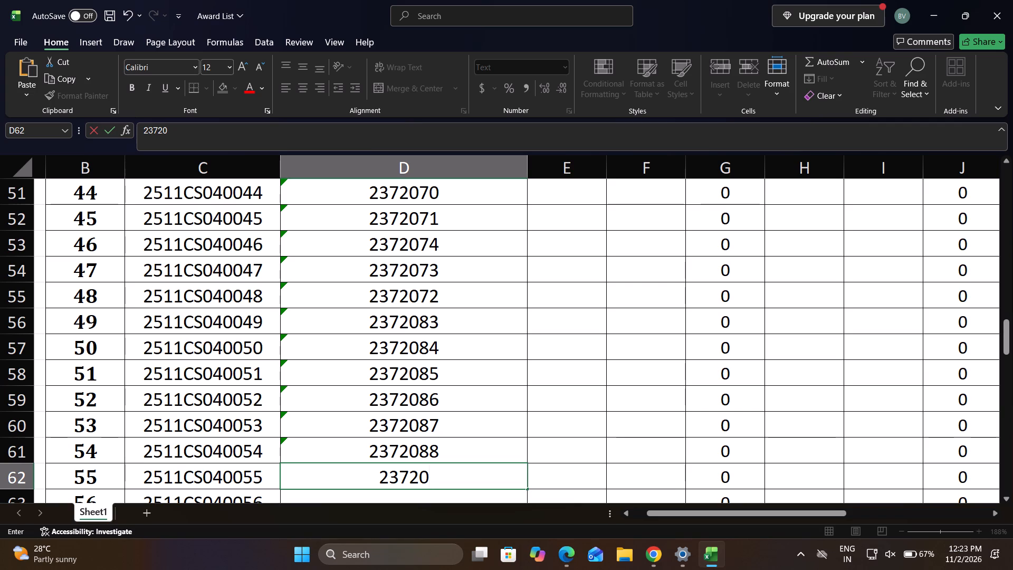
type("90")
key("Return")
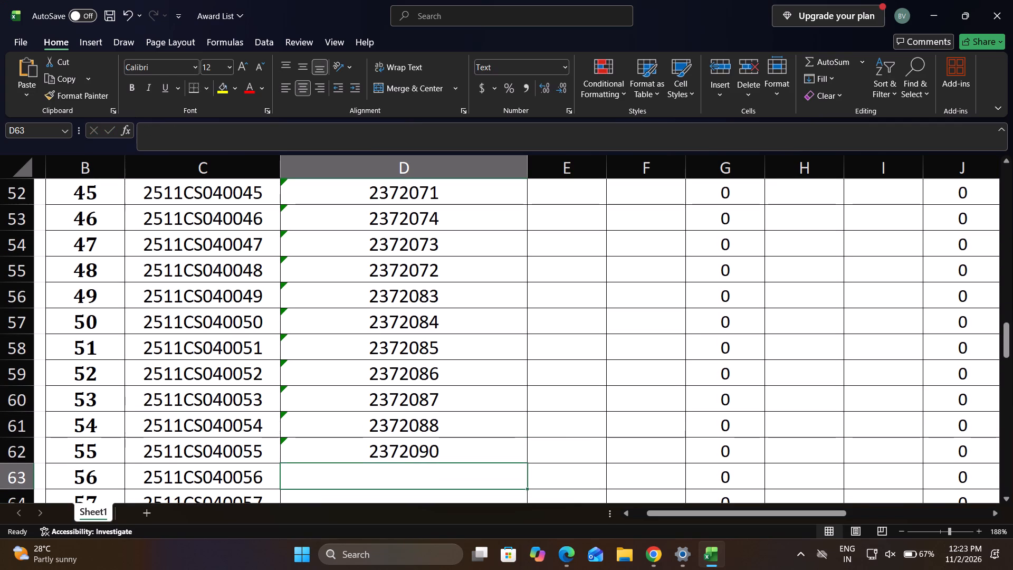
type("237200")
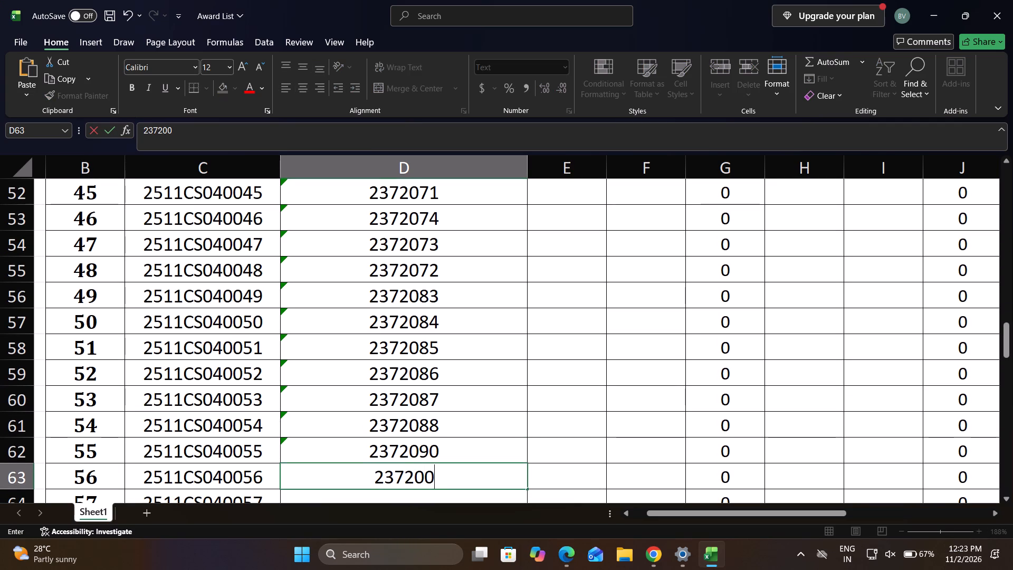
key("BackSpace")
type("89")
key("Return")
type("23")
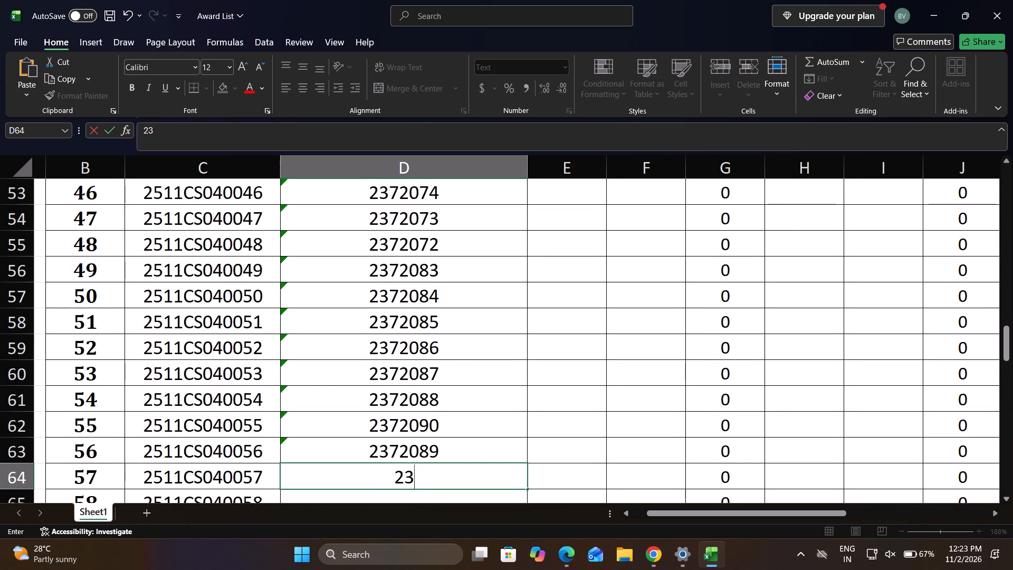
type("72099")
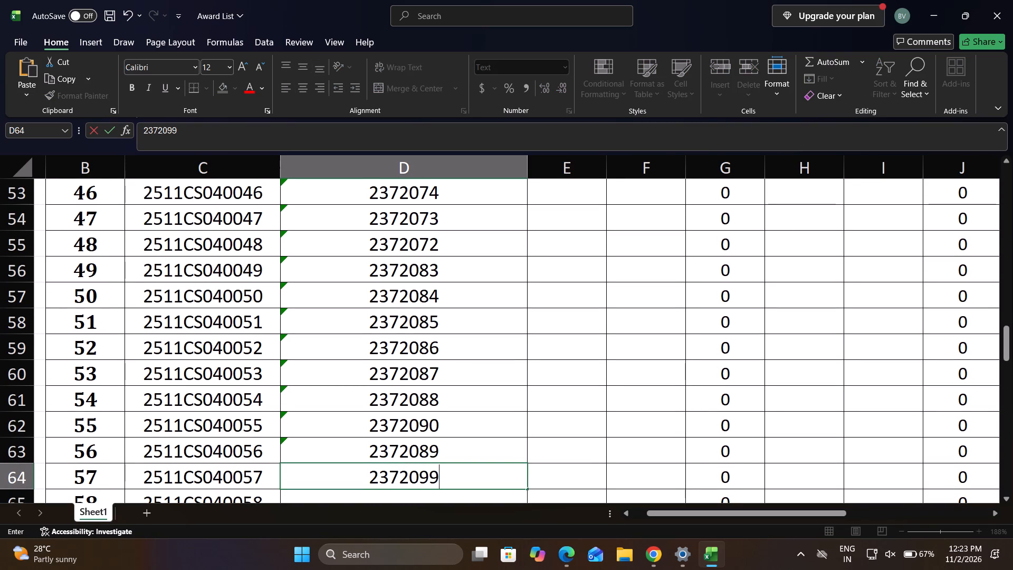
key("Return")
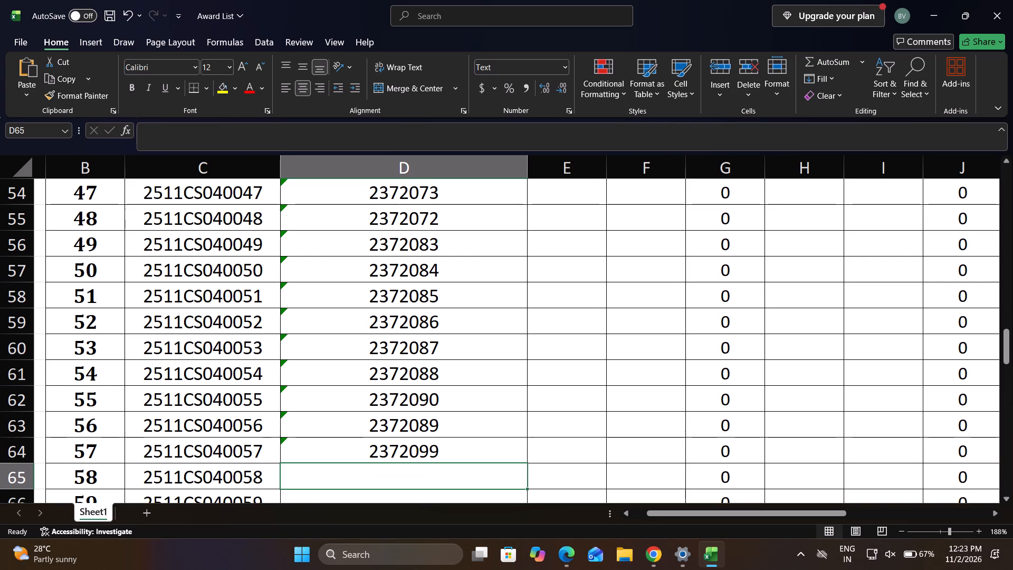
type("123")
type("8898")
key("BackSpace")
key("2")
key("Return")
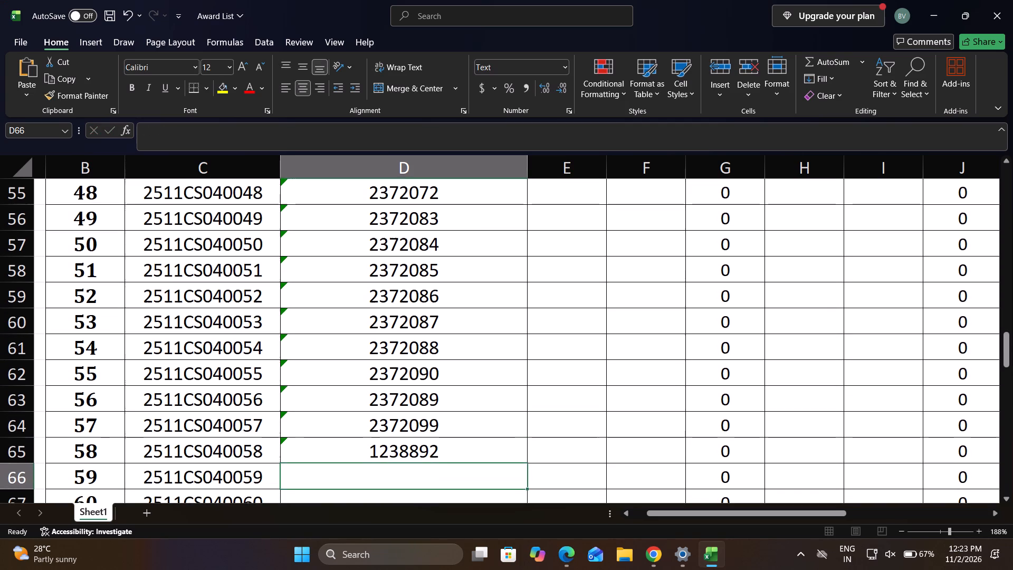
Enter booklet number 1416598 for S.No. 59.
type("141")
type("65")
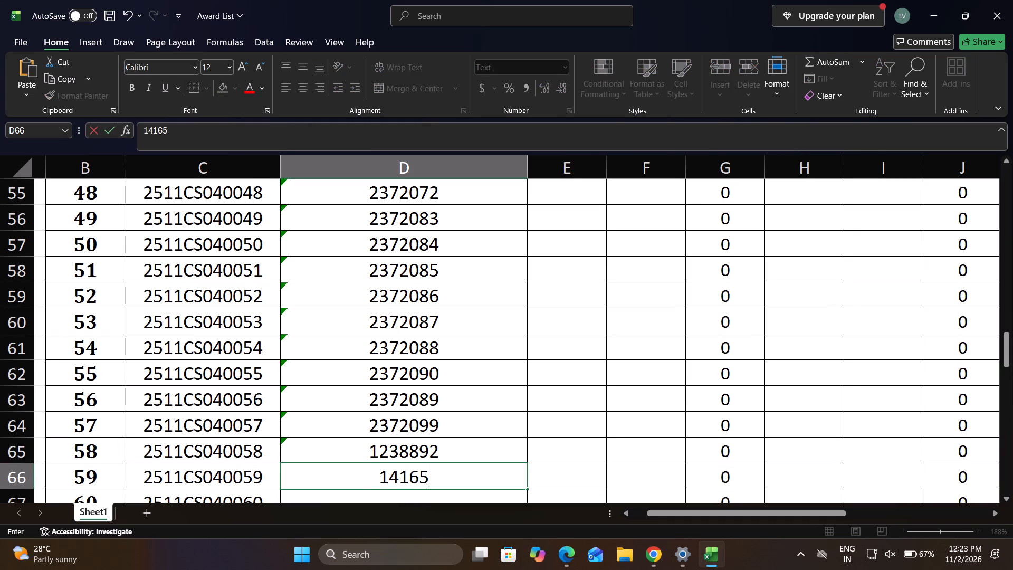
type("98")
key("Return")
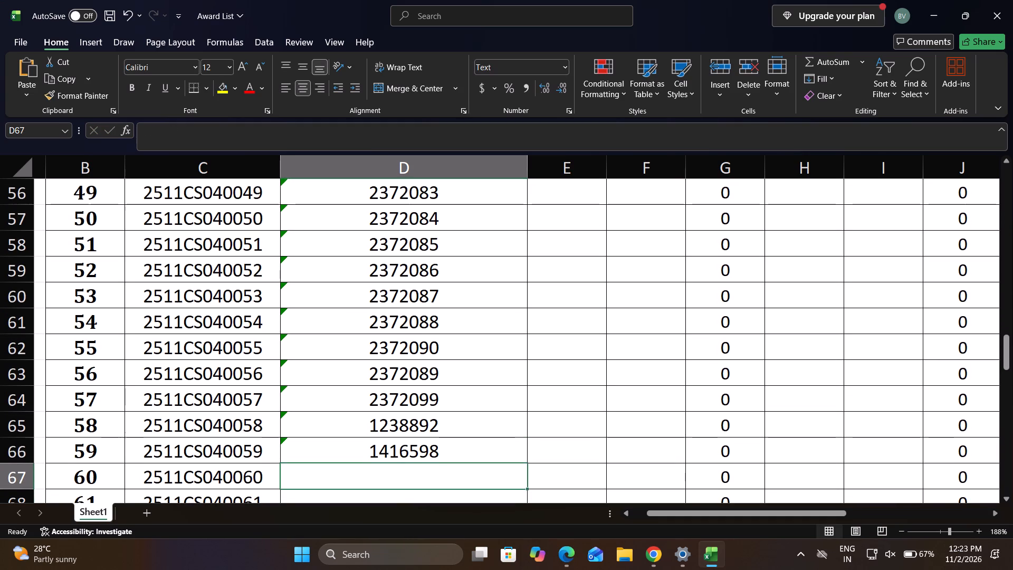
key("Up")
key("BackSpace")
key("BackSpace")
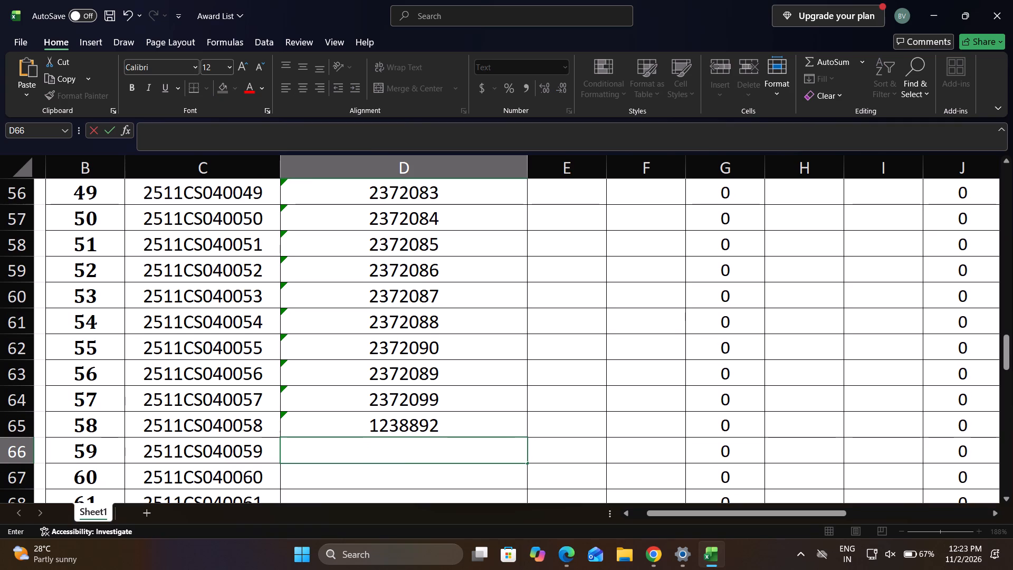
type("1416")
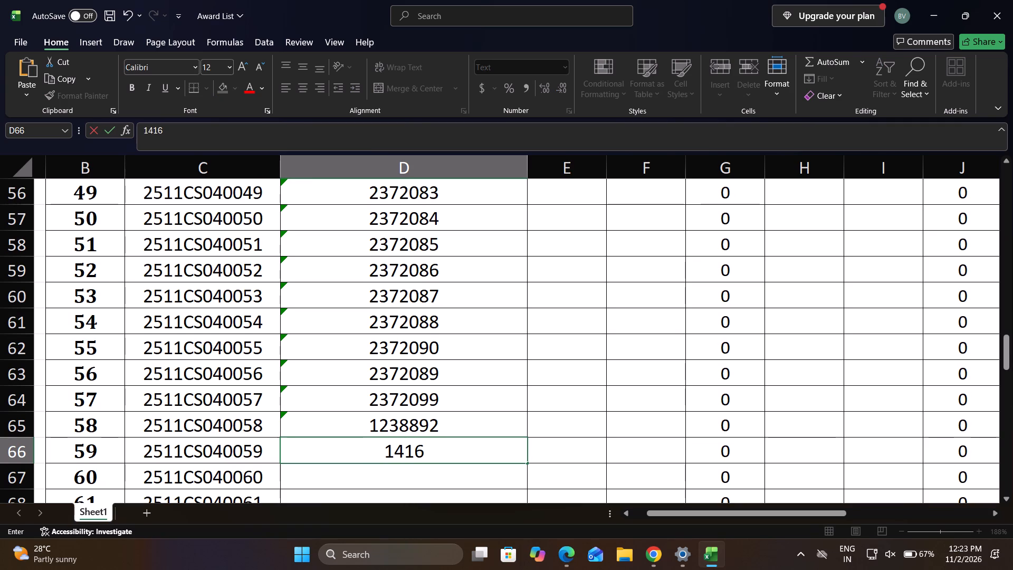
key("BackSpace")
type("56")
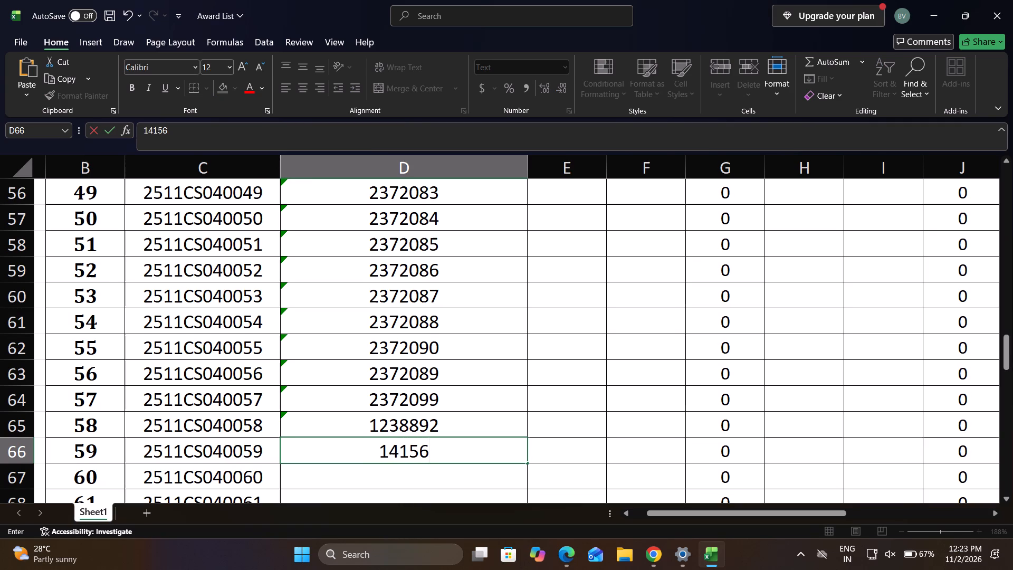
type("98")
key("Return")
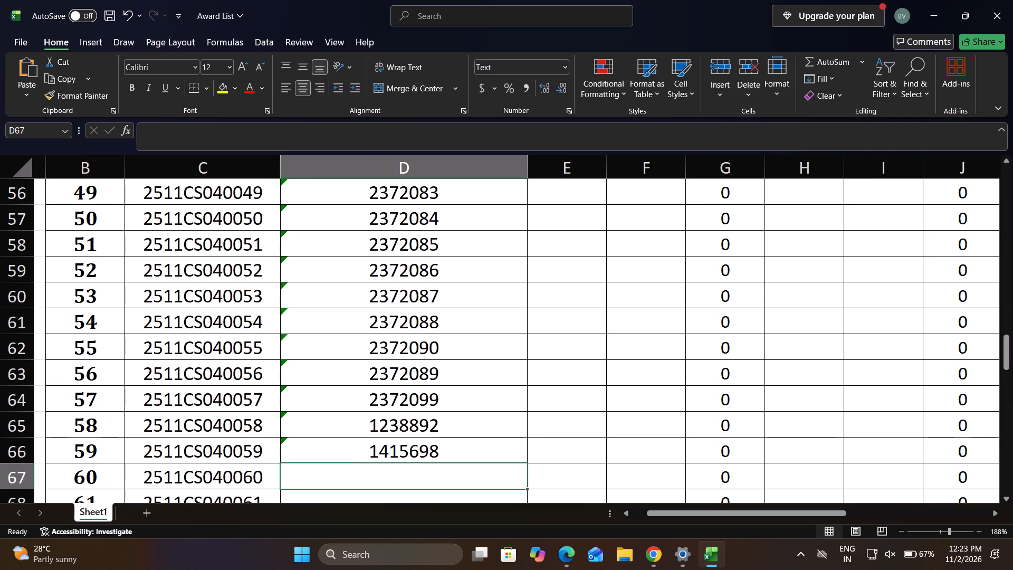
Enter booklet numbers 2372100, 2372521 and 2372522 for S.No. 60, 61 and 62.
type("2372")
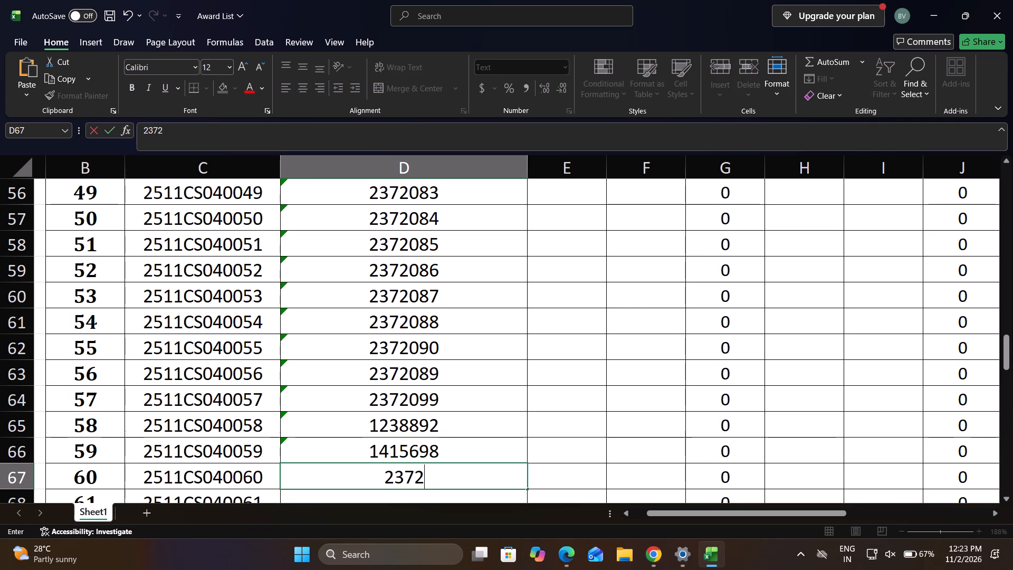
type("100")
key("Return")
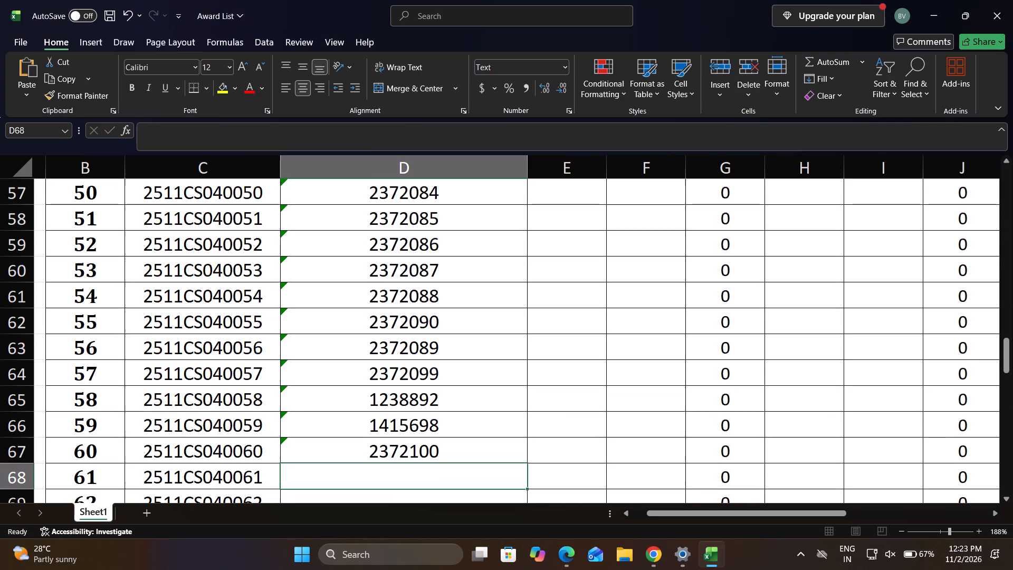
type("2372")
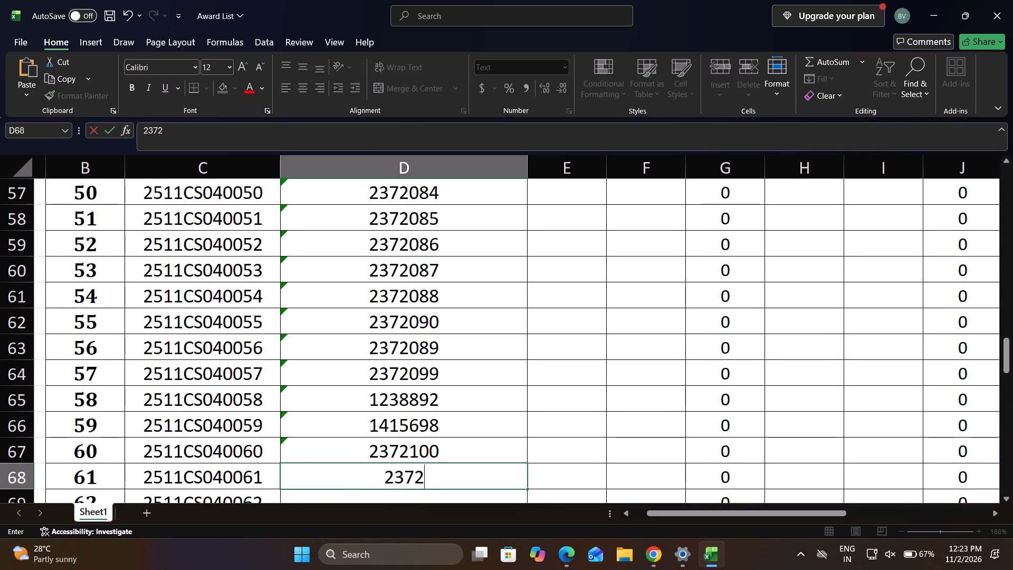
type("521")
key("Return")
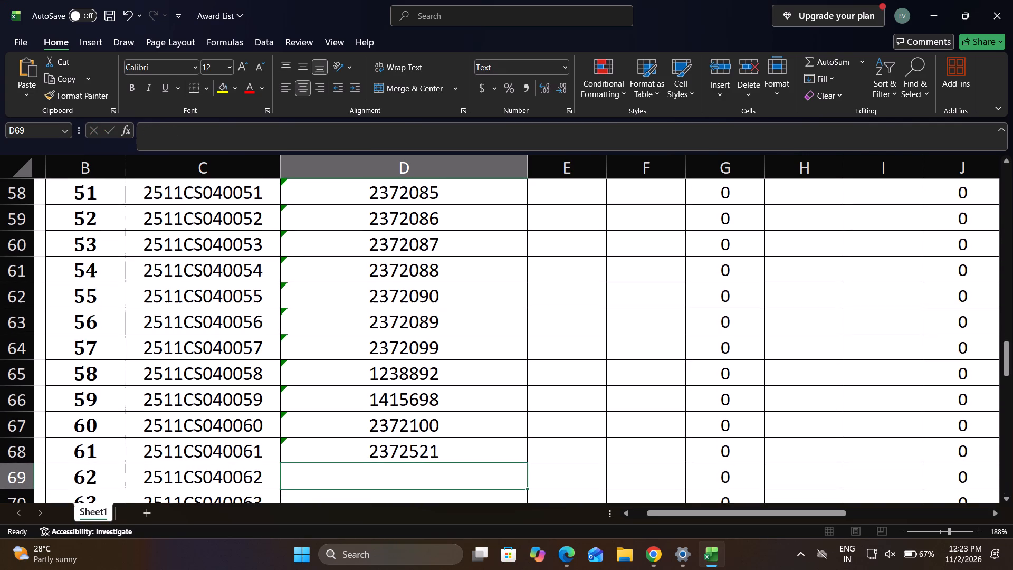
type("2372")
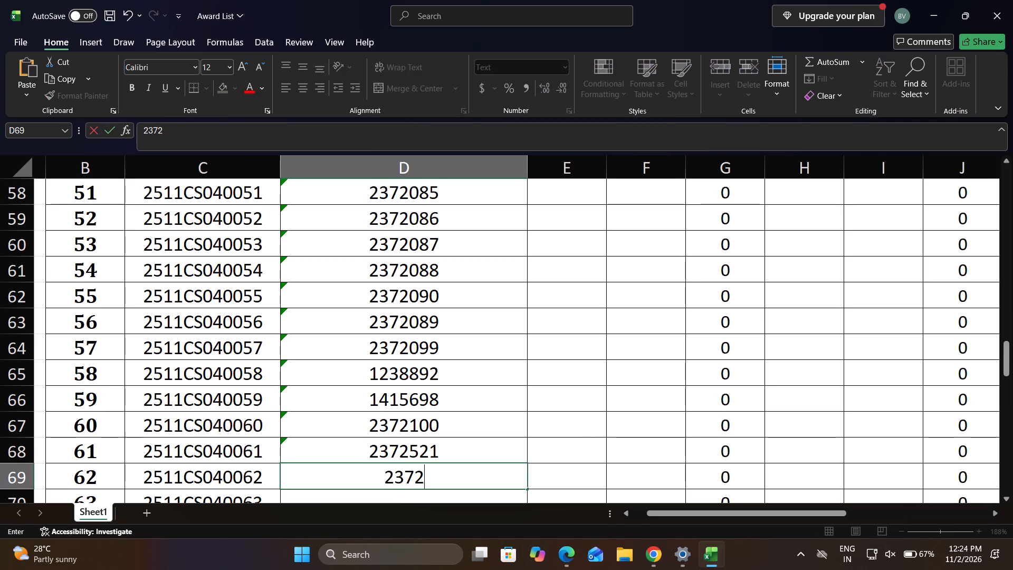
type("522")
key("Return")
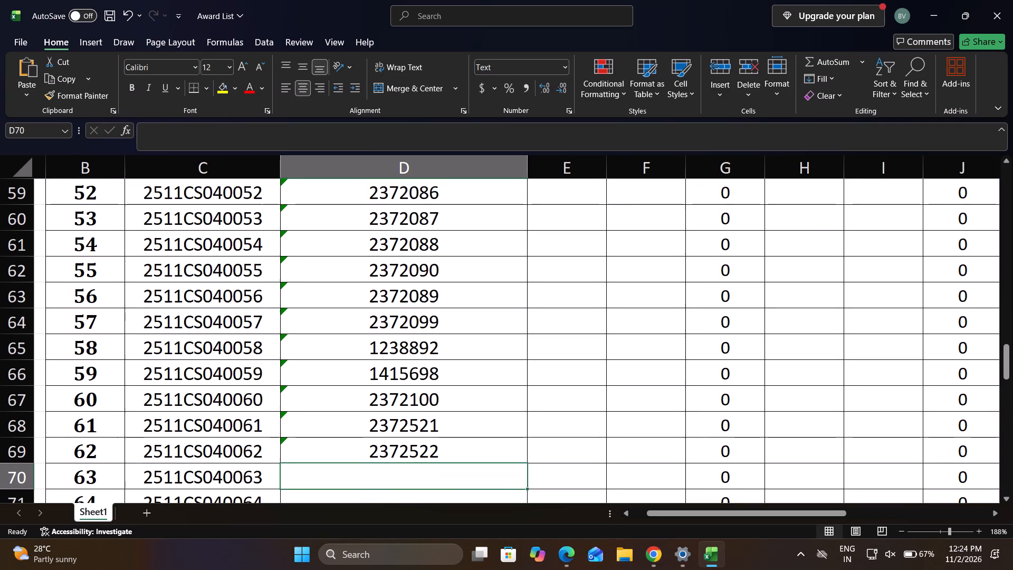
Enter booklet numbers 2372523 for S.No. 63 and 2372525 for S.No. 64.
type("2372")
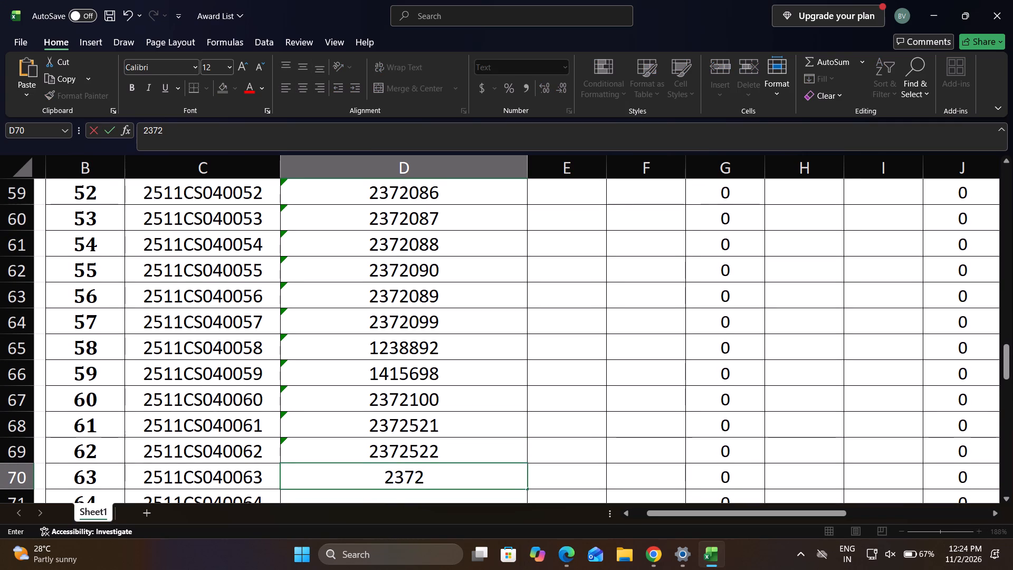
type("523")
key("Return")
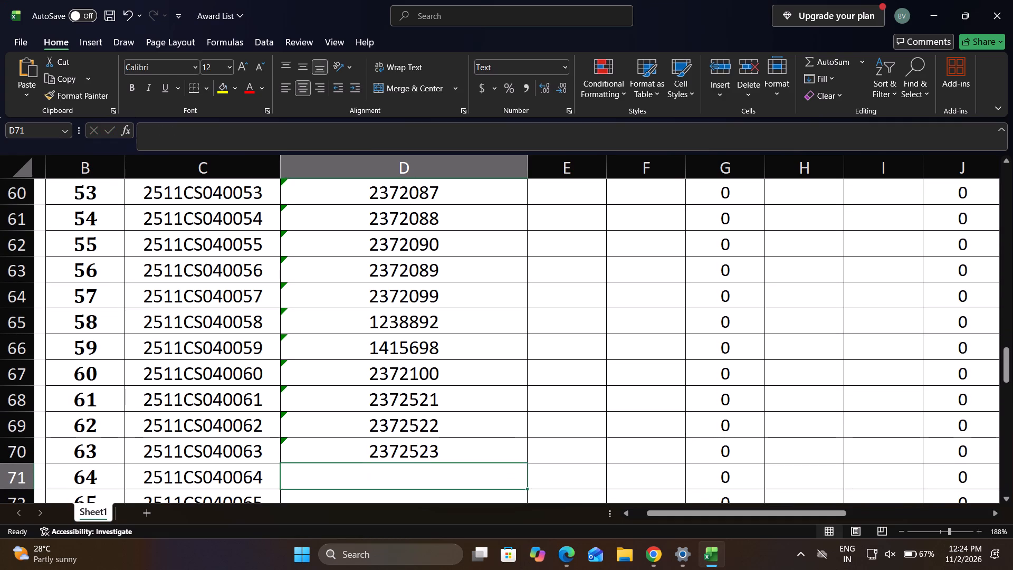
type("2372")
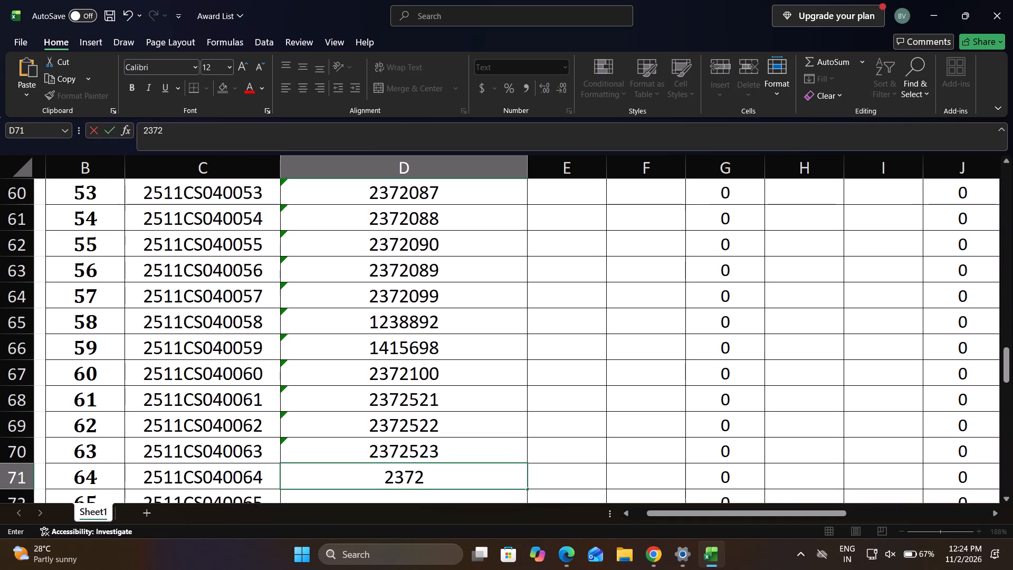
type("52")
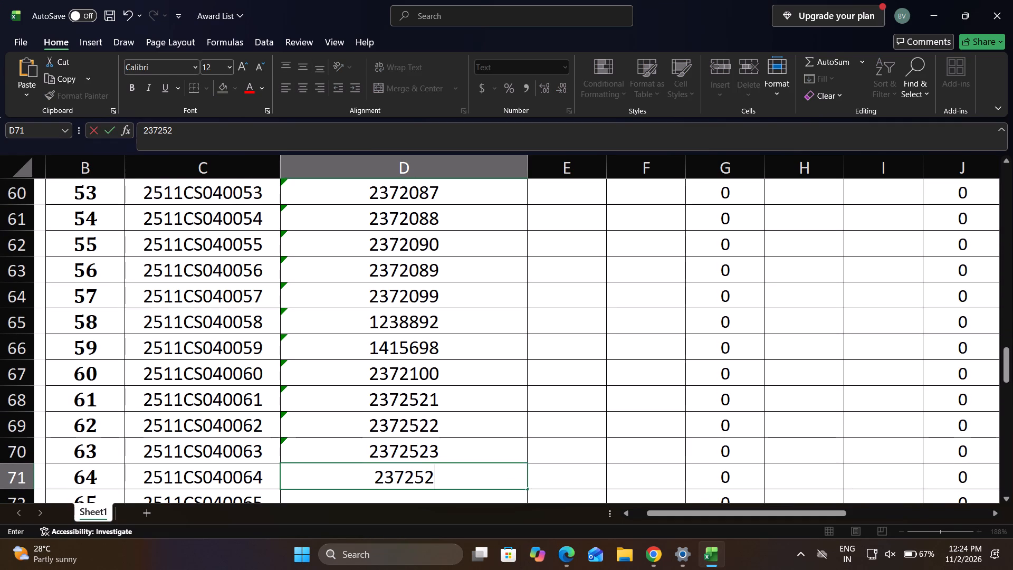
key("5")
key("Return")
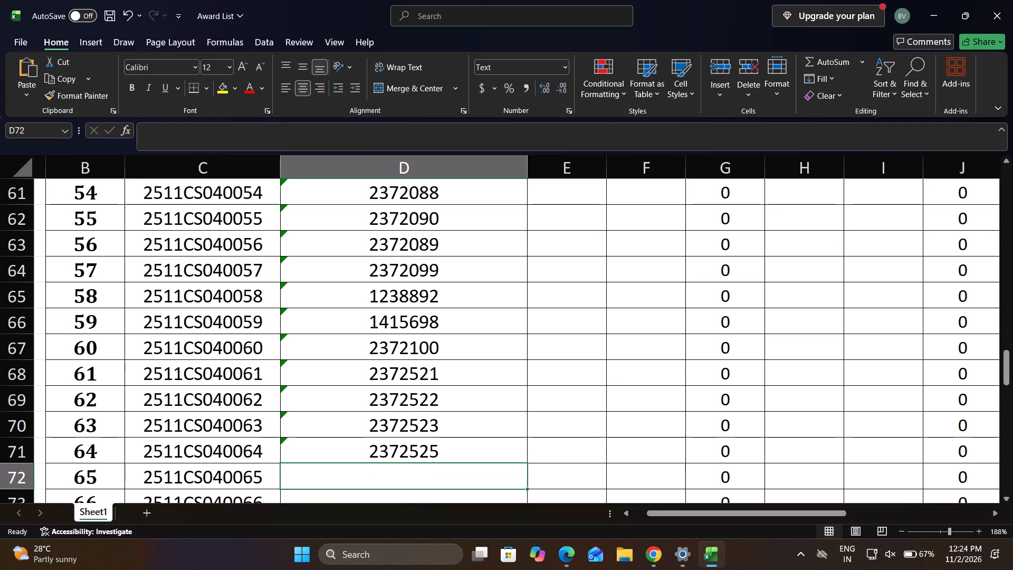
Enter booklet numbers 2372101, 2372103 and 2372105 for S.No. 65, 66 and 67.
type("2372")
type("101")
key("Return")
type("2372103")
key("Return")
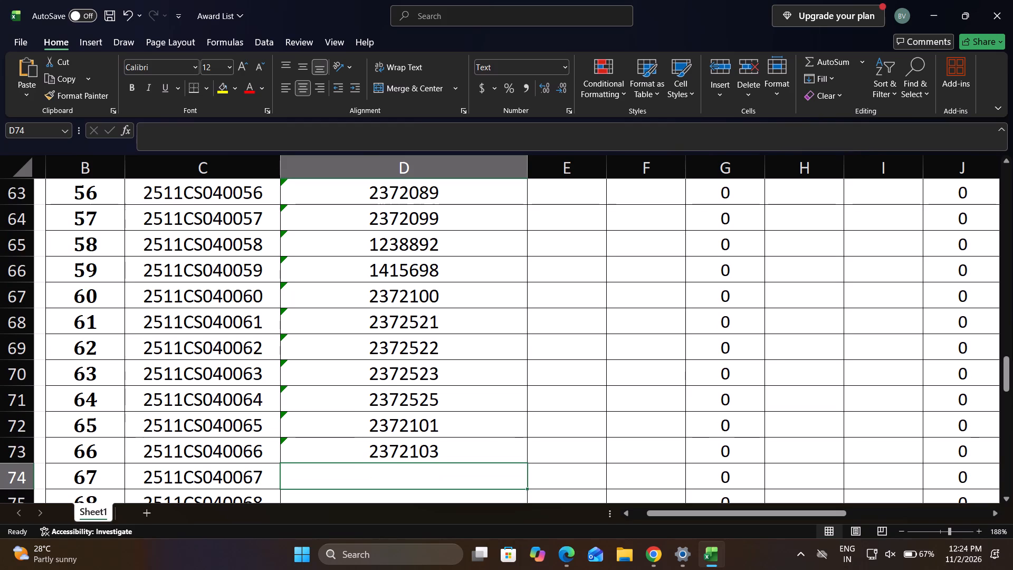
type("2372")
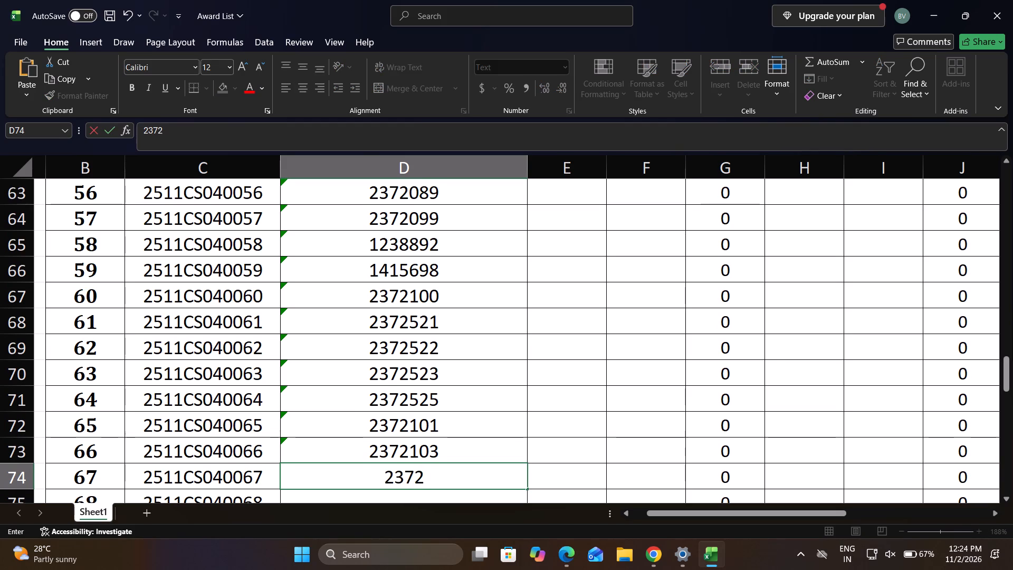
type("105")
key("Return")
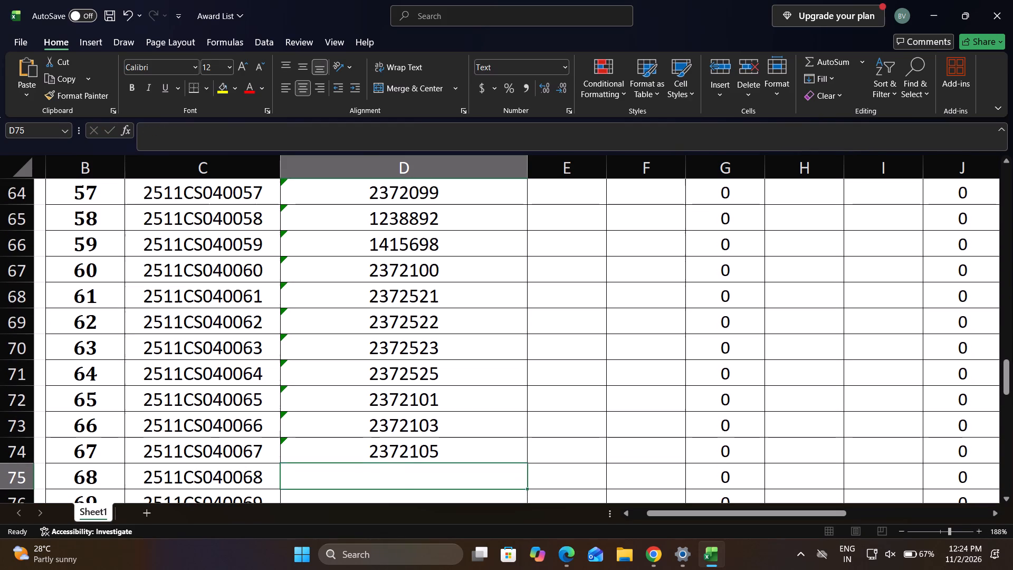
Enter booklet numbers 2372108 for S.No. 68 and 2372110 for S.No. 69.
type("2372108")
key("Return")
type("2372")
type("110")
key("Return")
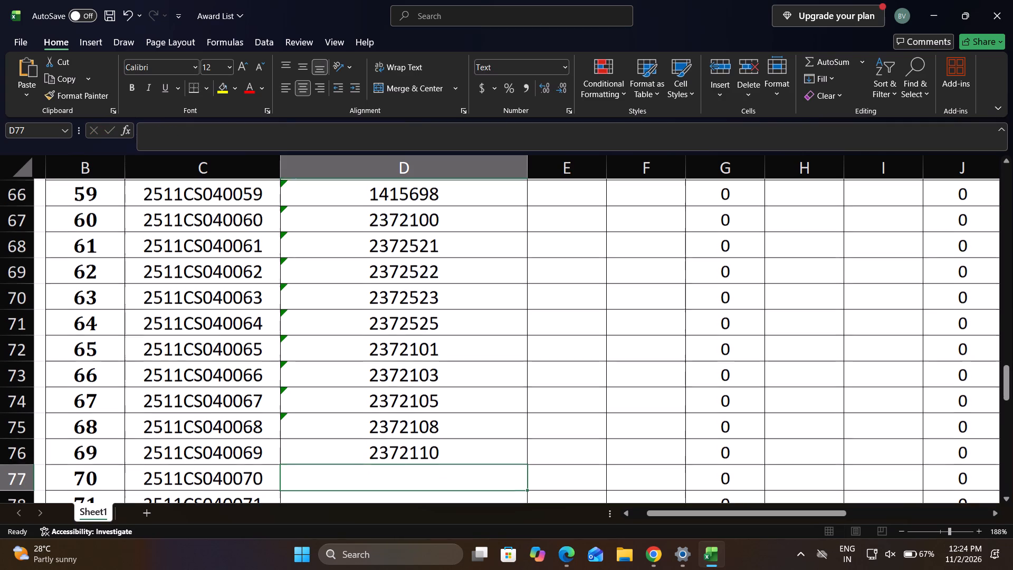
Enter booklet number 2372111 for S.No. 70.
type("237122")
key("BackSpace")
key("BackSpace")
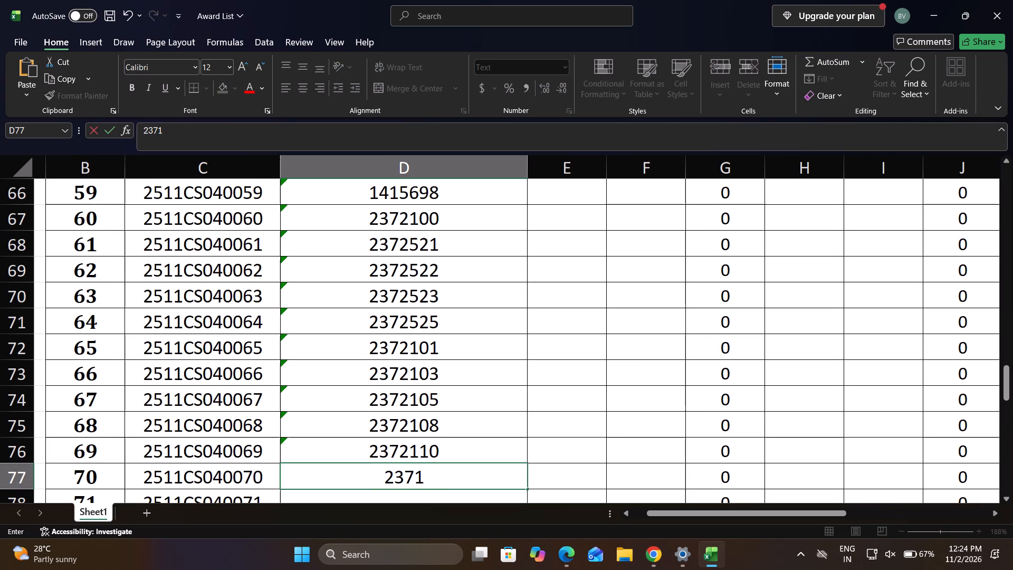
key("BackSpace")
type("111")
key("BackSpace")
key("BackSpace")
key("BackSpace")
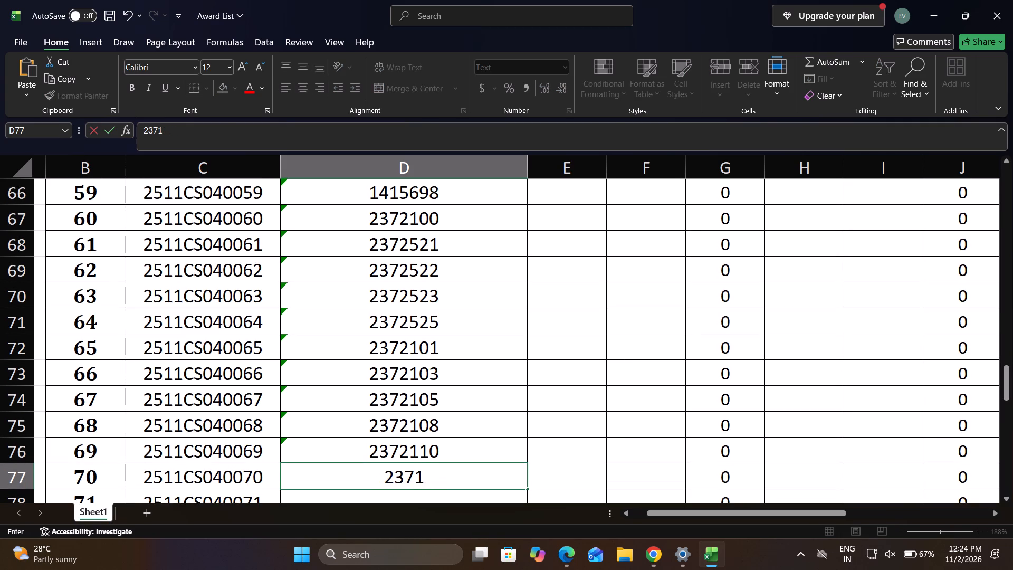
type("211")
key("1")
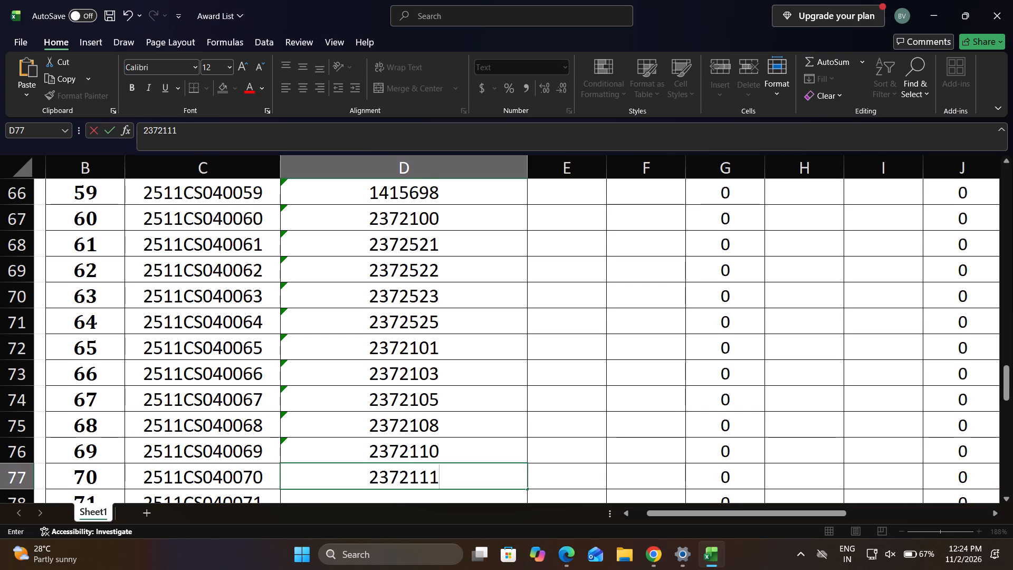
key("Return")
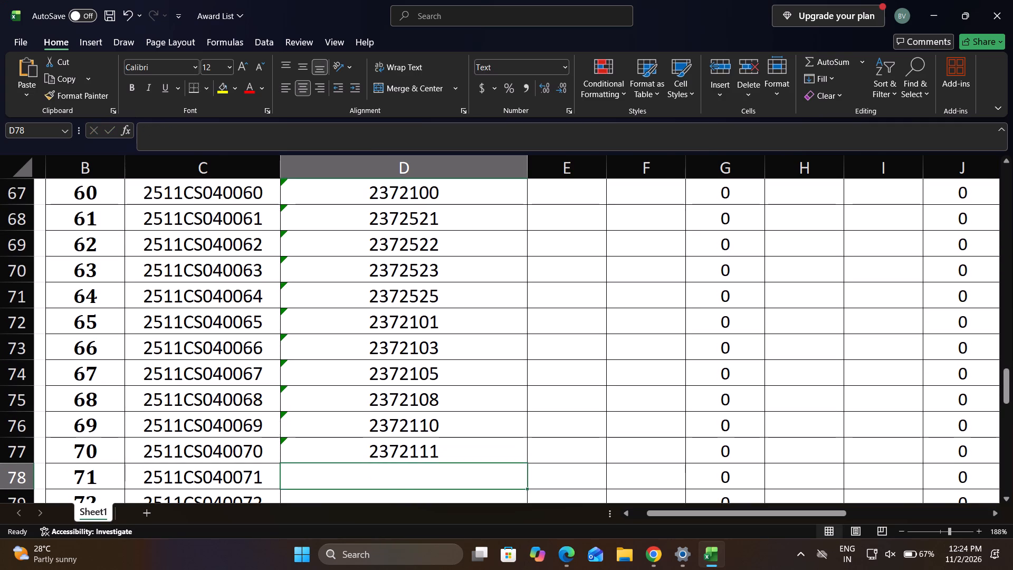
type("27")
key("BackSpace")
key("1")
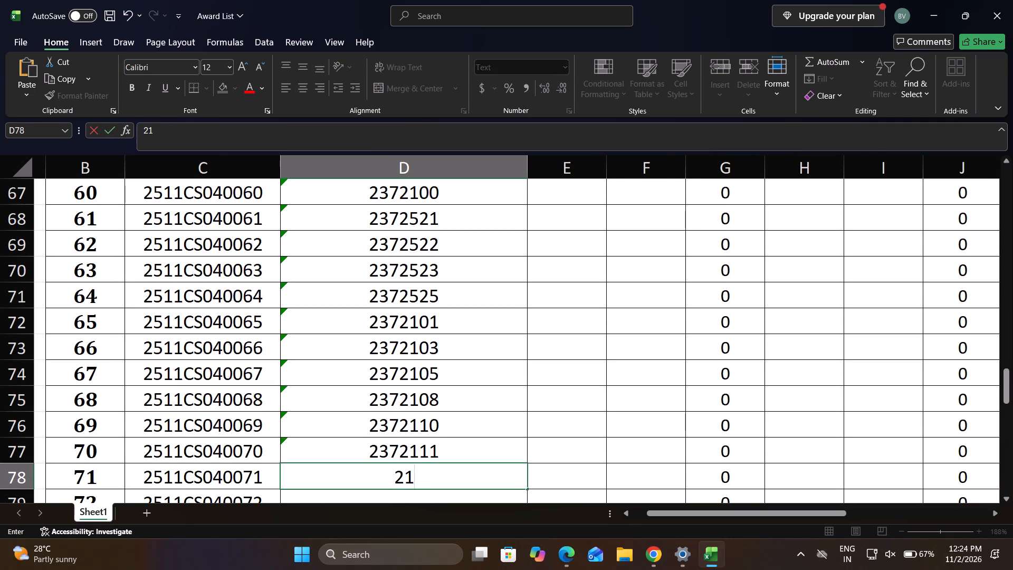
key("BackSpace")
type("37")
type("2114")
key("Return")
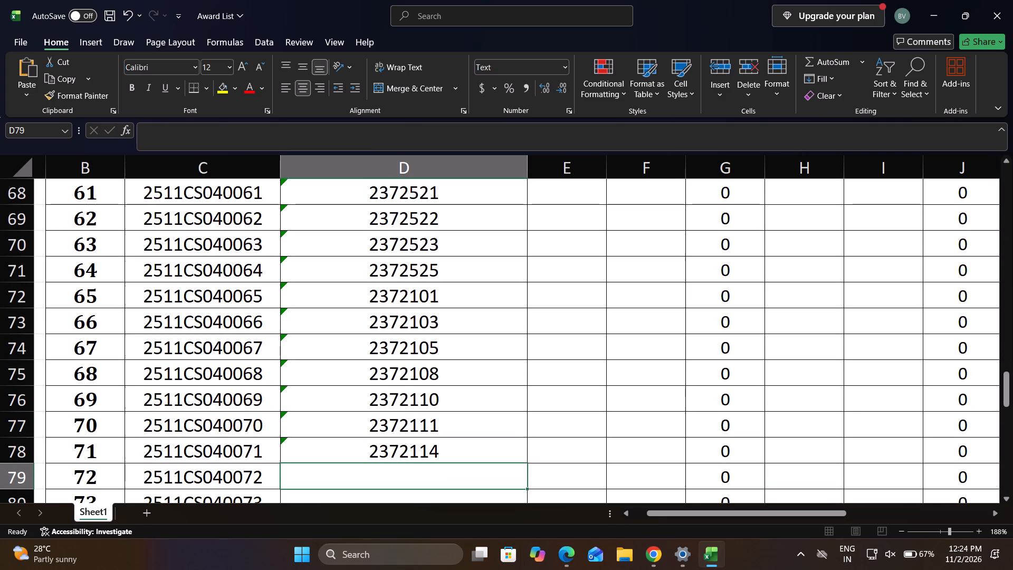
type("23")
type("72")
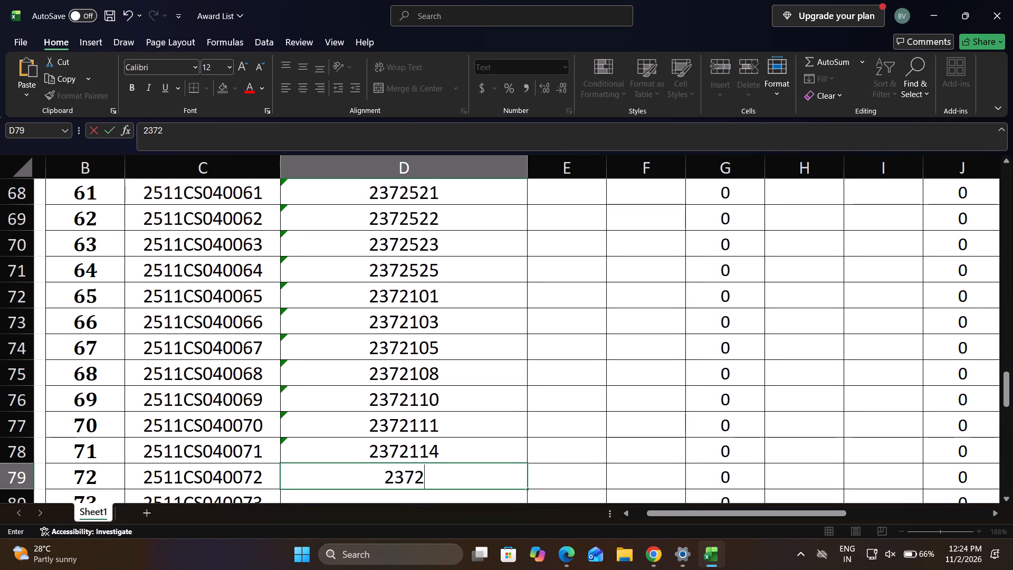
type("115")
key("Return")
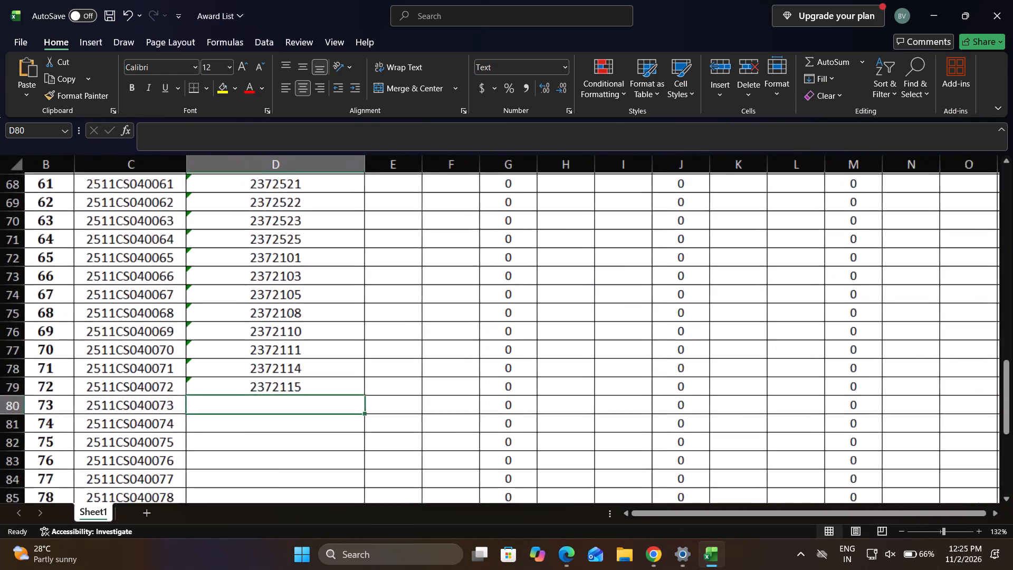
scroll(318, 386, "down", 2)
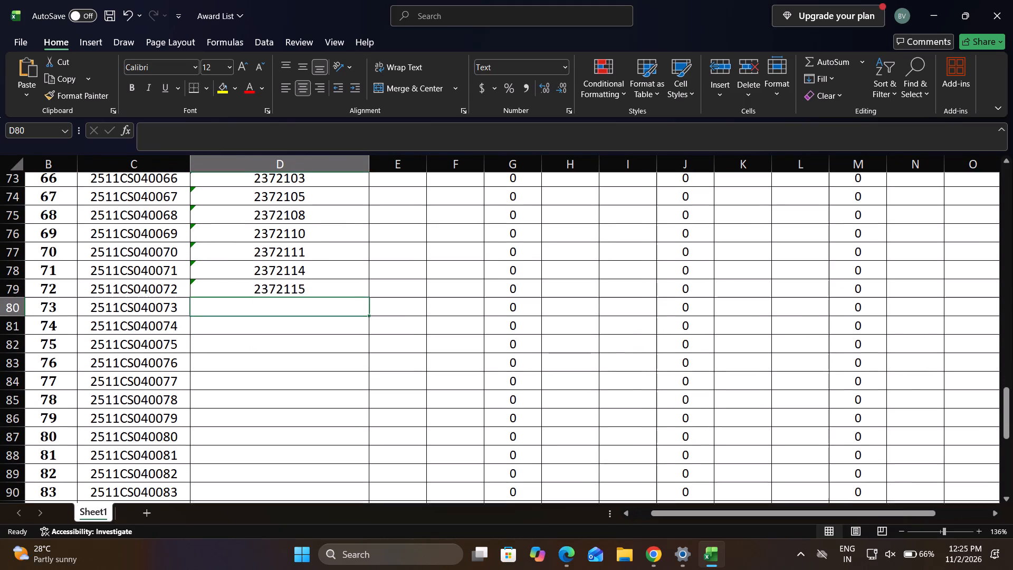
double_click(343, 302)
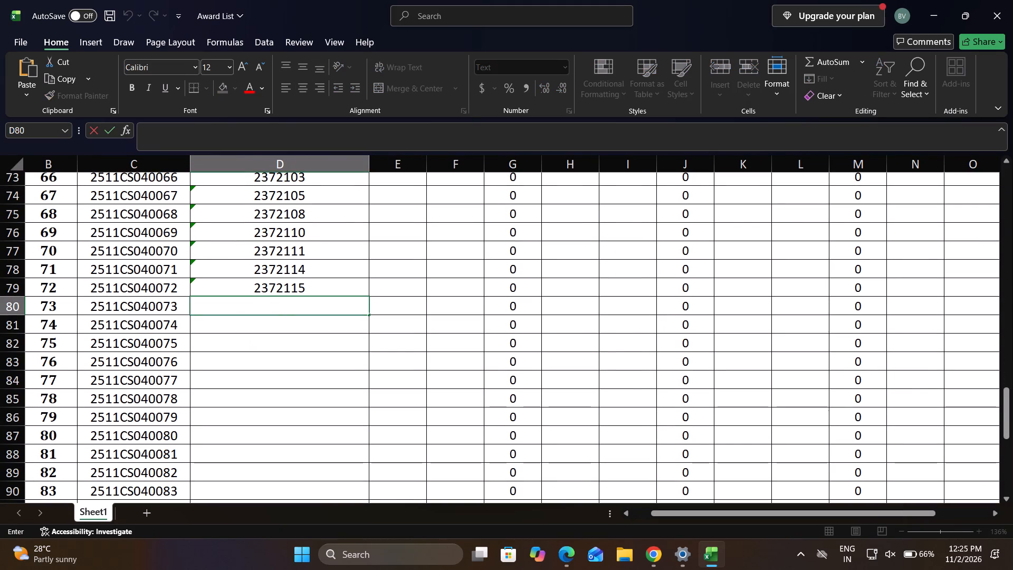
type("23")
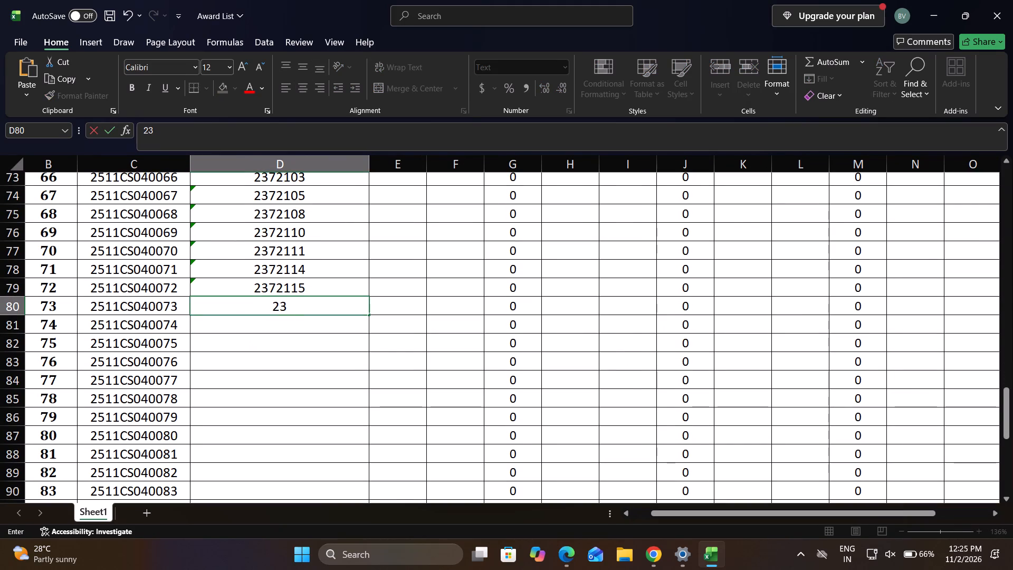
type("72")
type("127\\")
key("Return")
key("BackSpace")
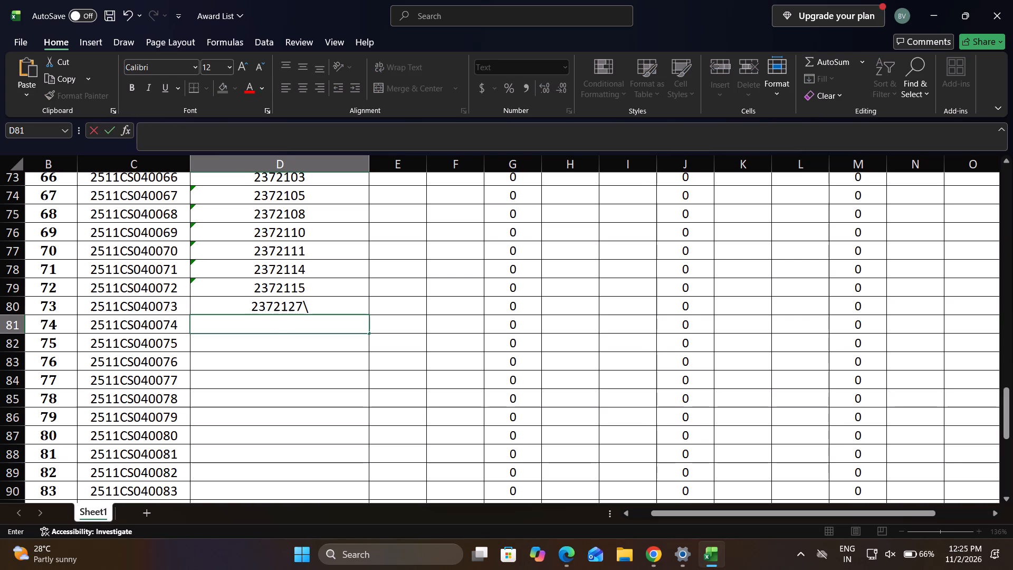
double_click(343, 302)
key("BackSpace")
key("Return")
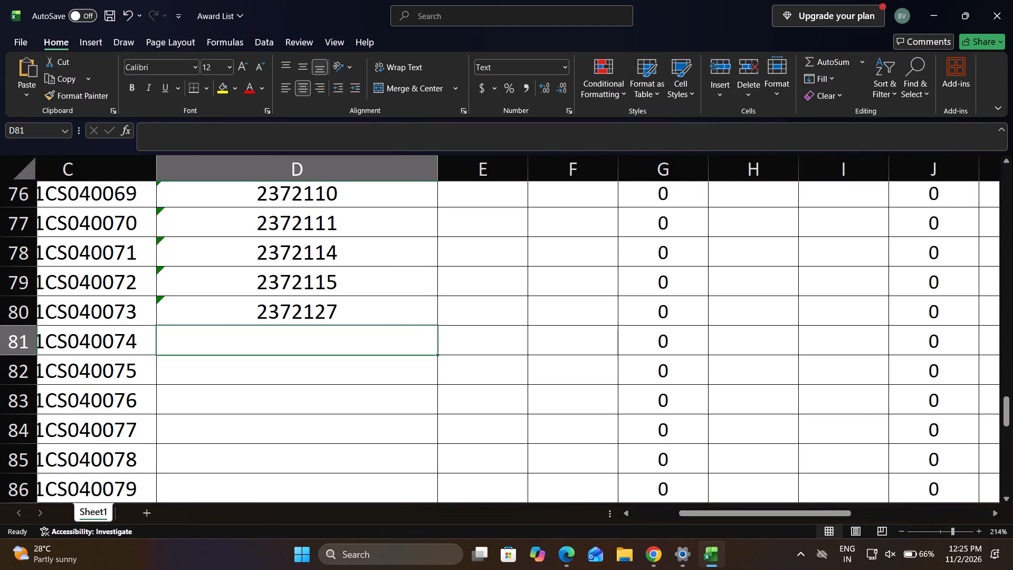
Enter booklet numbers 2372129 for S.No. 74 and 2372136 for S.No. 75.
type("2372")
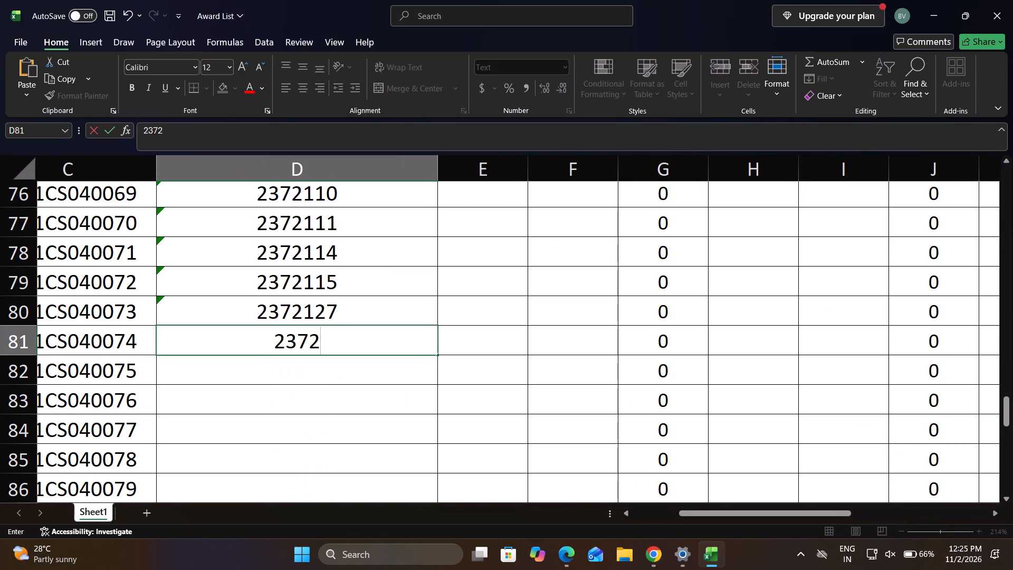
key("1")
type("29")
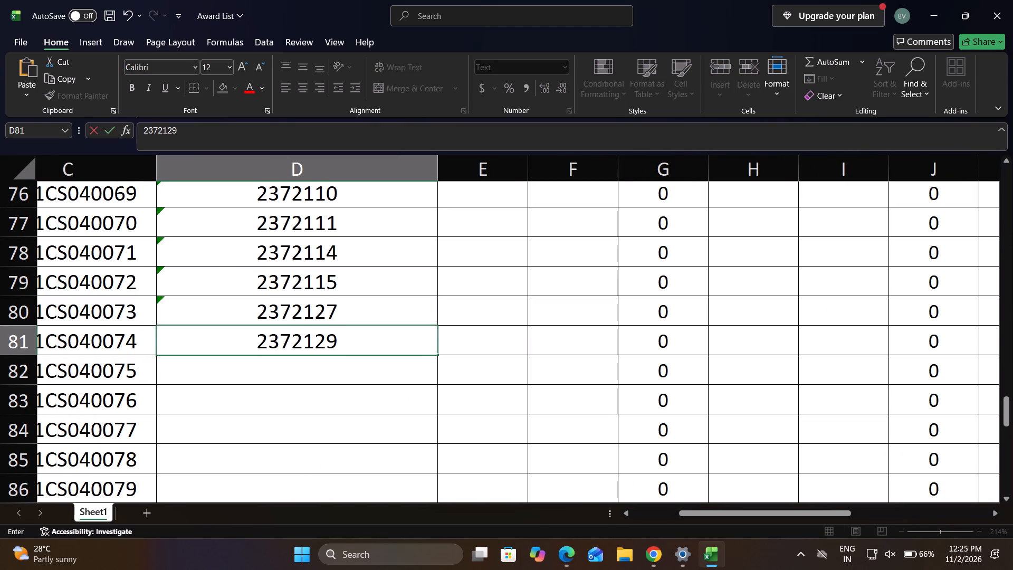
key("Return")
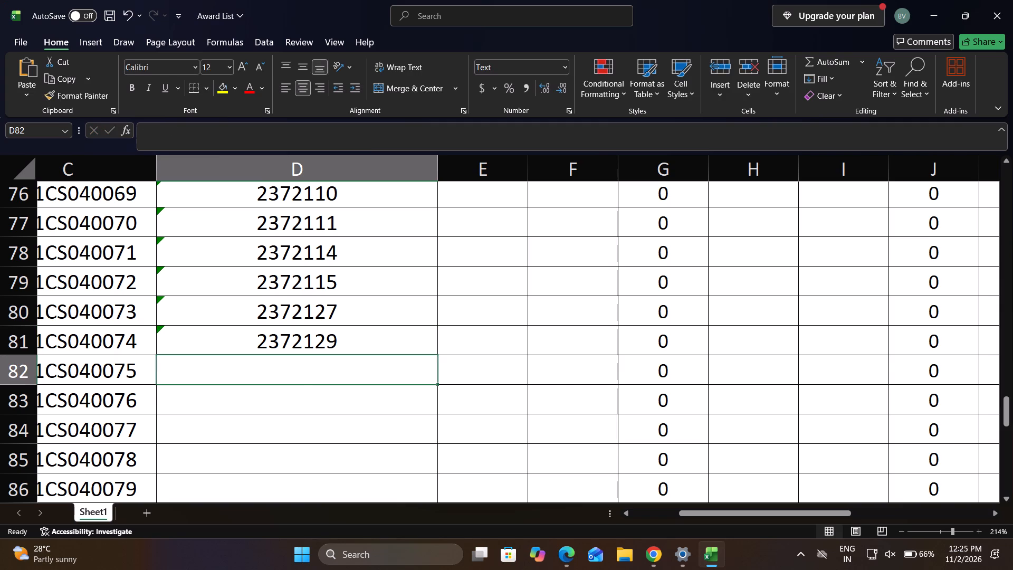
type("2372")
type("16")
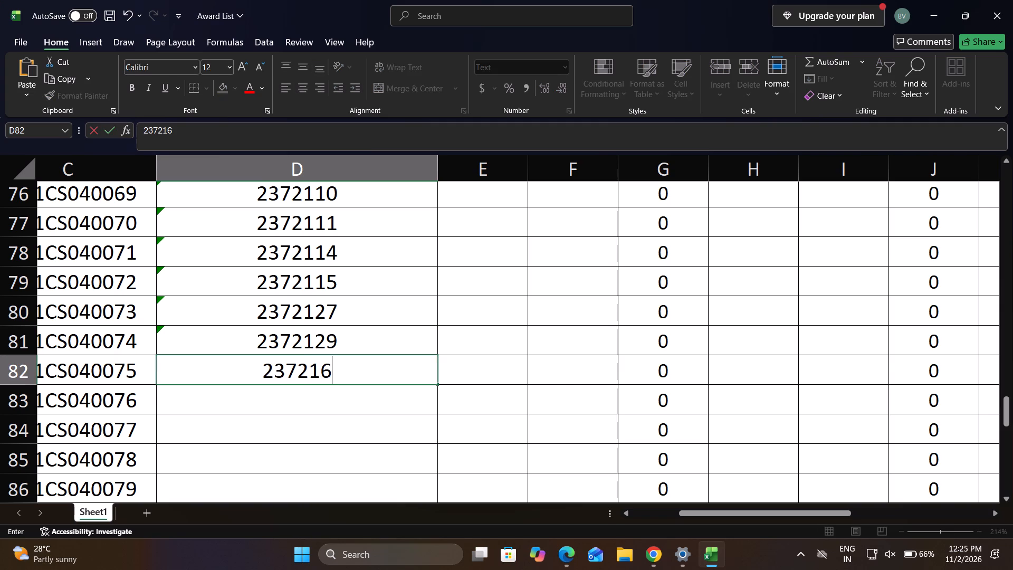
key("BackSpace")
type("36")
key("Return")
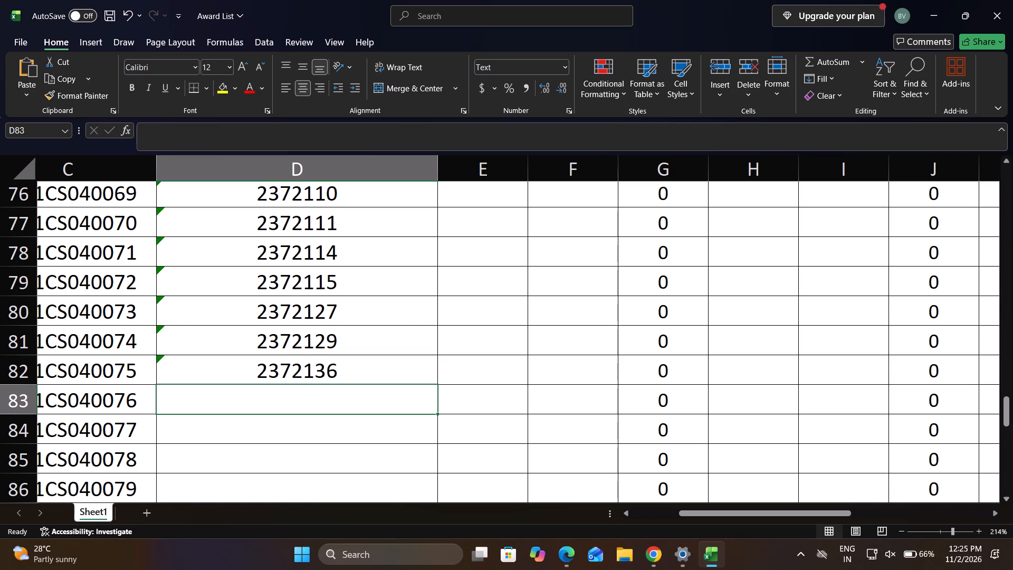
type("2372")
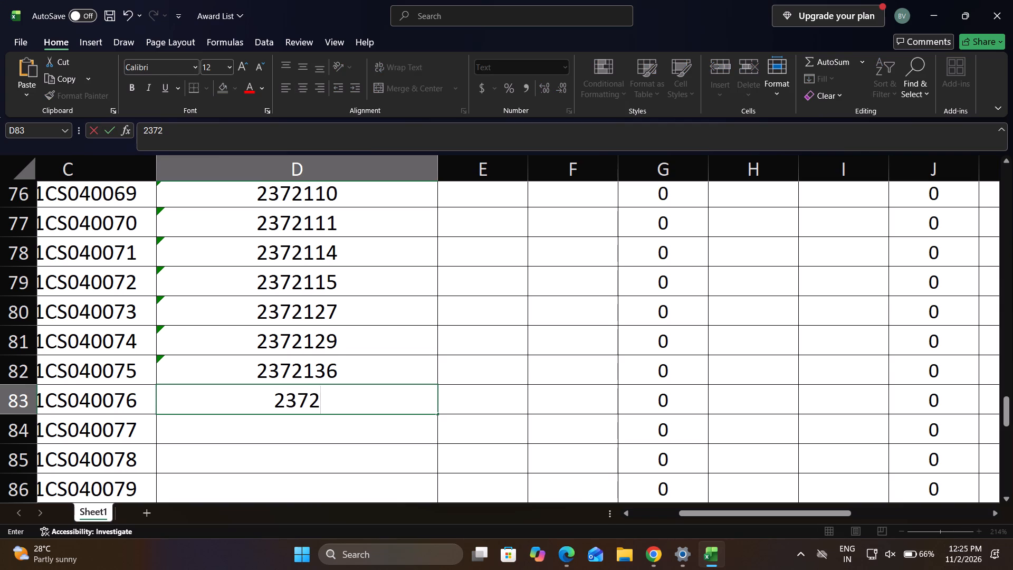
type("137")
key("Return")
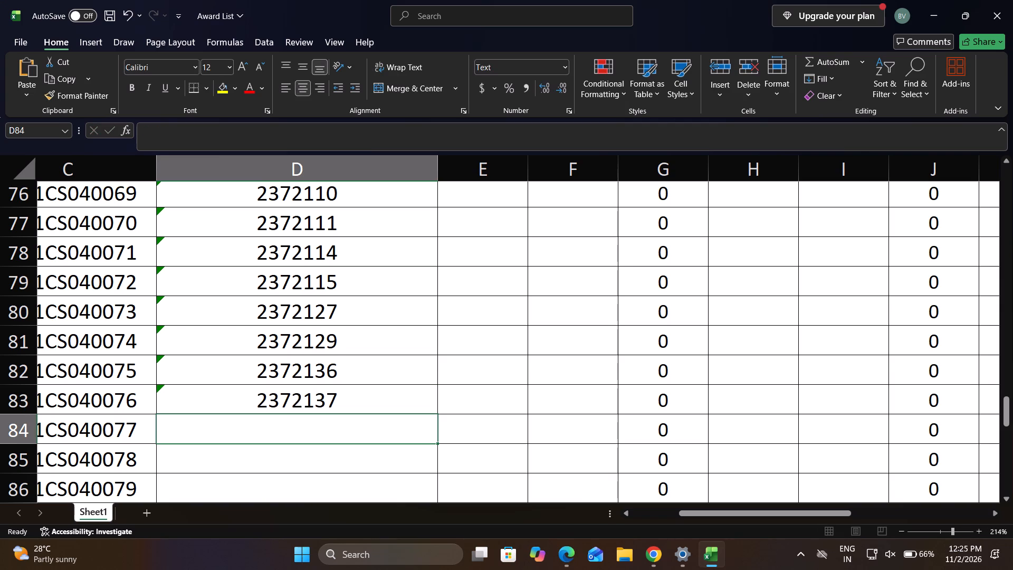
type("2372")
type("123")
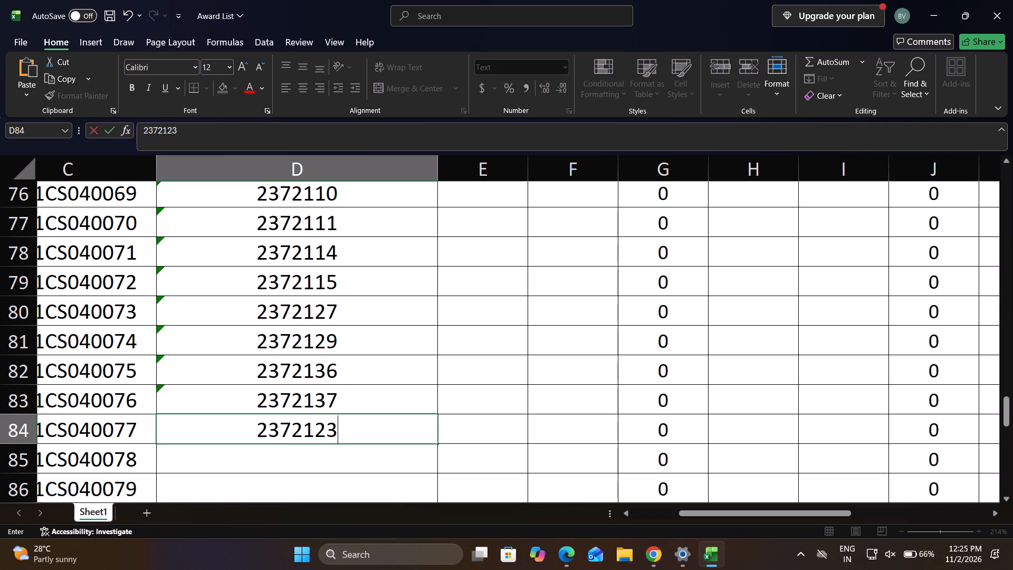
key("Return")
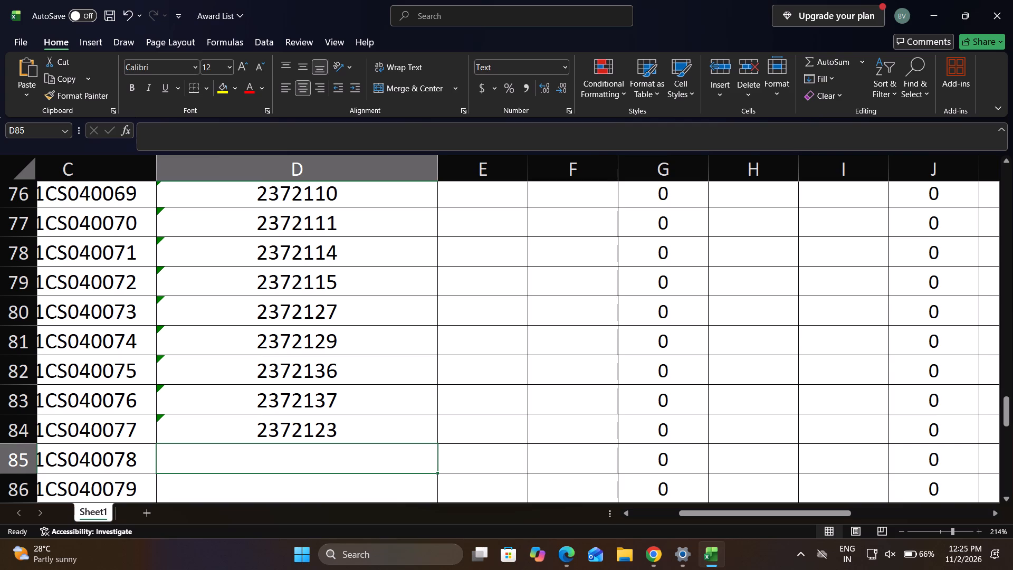
Enter booklet numbers 2372122 for S.No. 78 and 2372120 for S.No. 79, without any stray character.
scroll(303, 439, "down", 2)
left_click(286, 355)
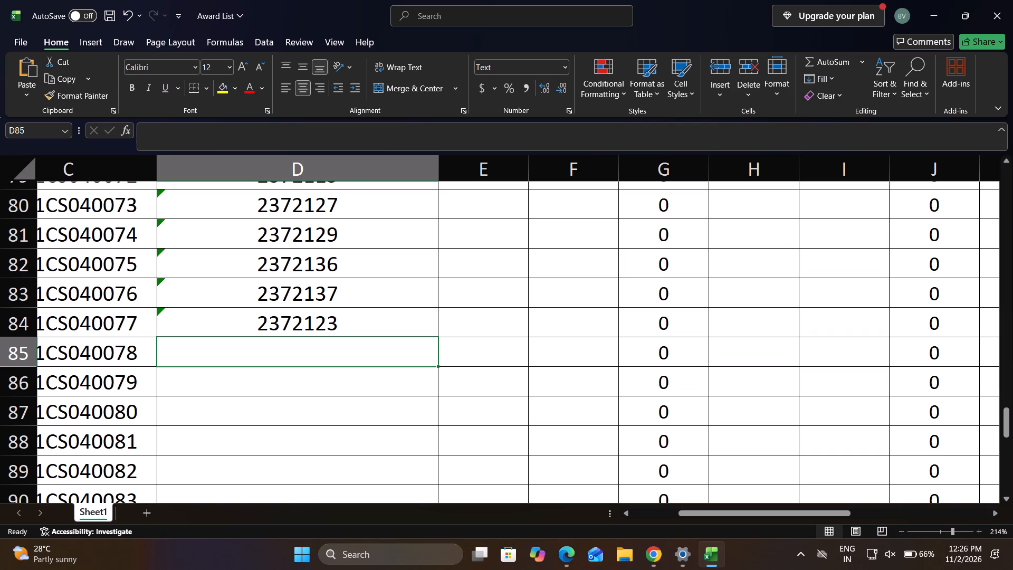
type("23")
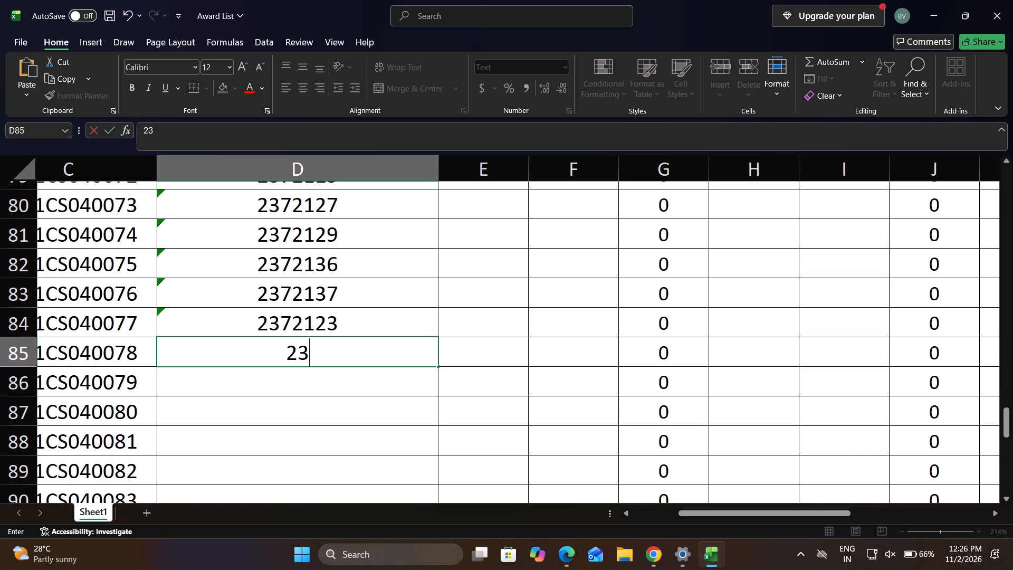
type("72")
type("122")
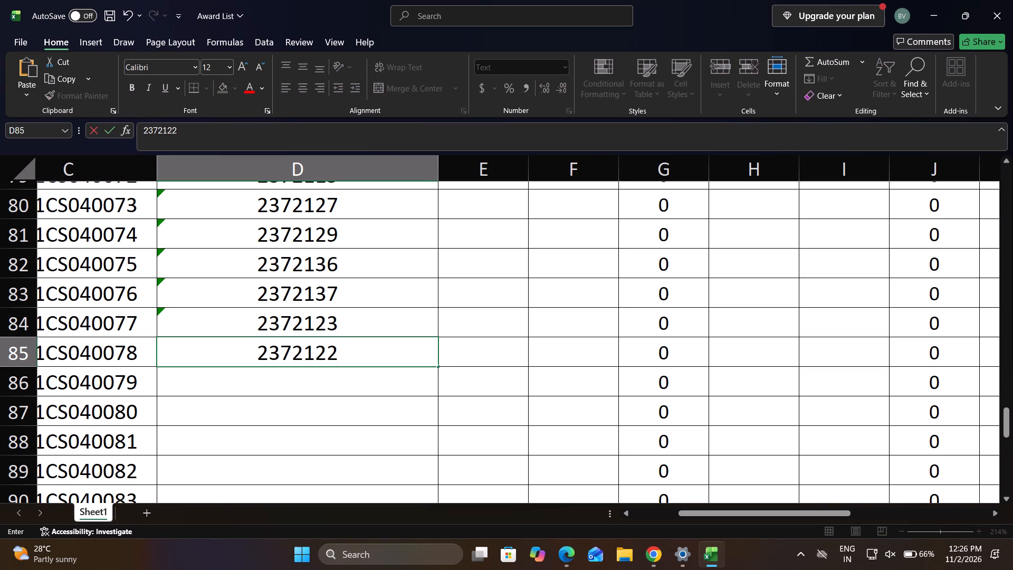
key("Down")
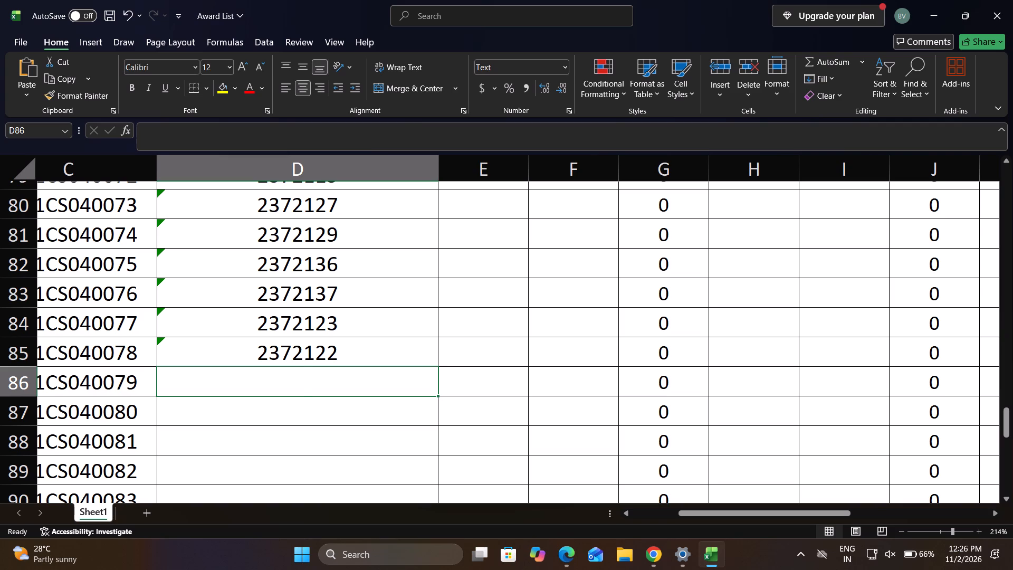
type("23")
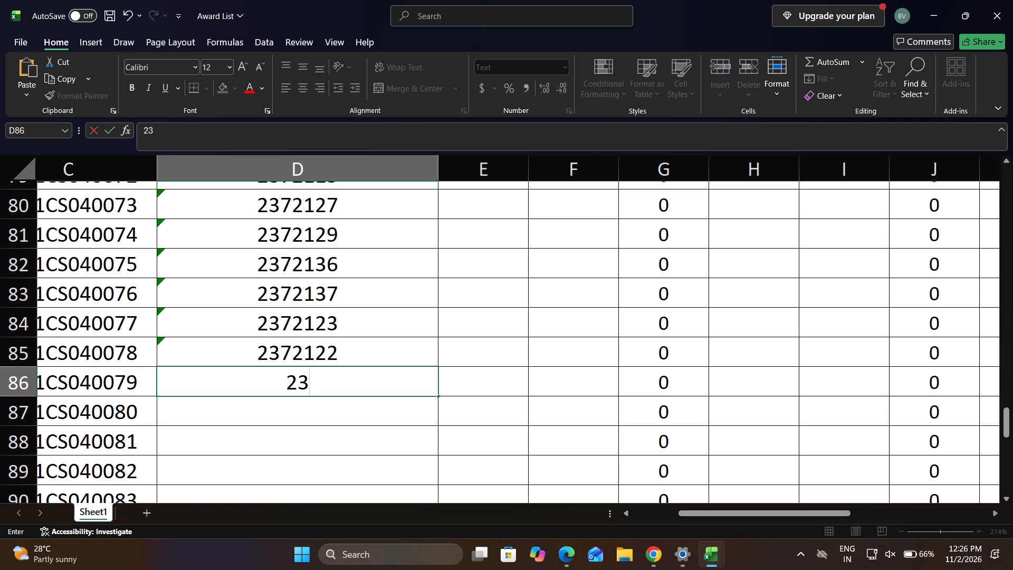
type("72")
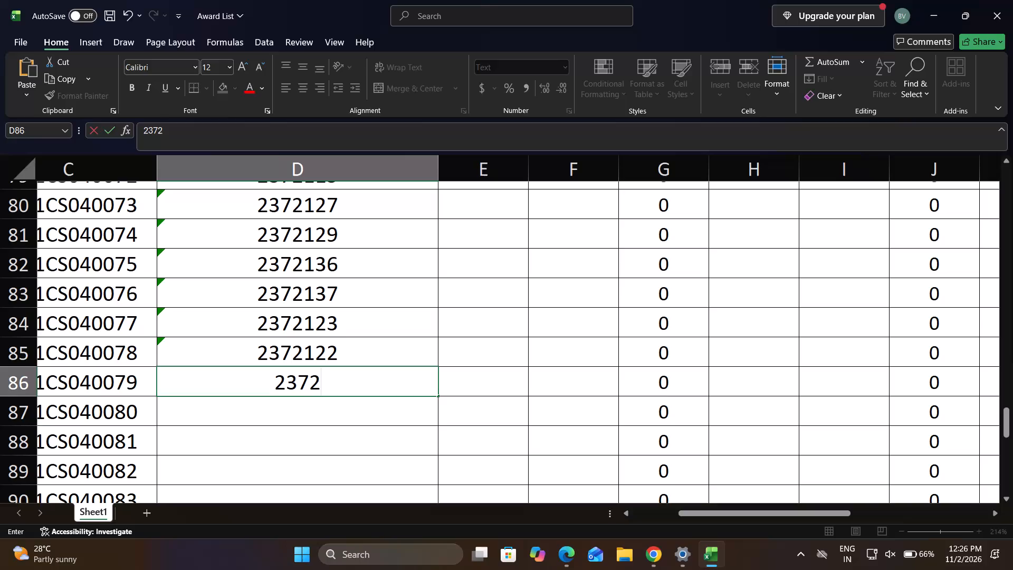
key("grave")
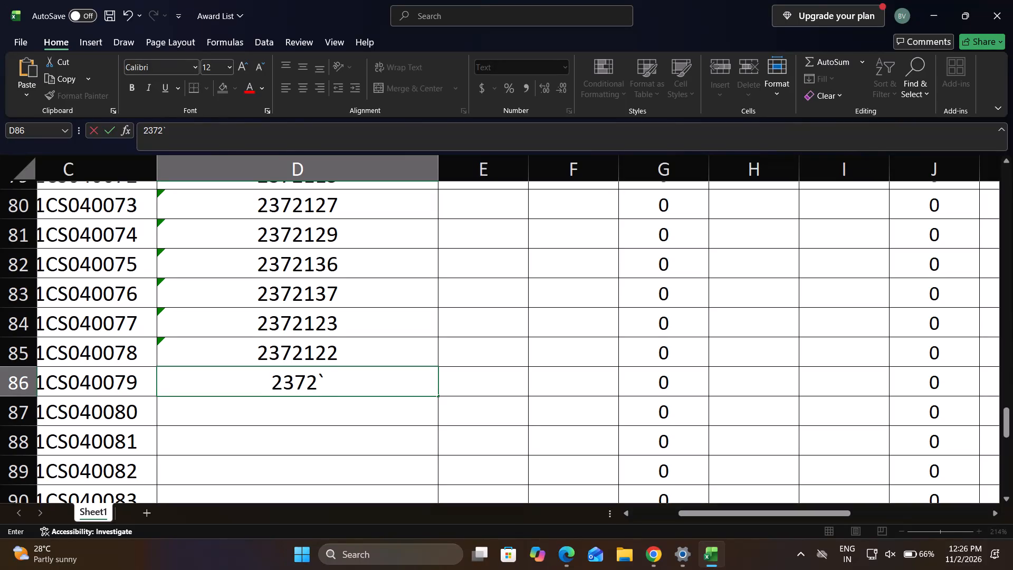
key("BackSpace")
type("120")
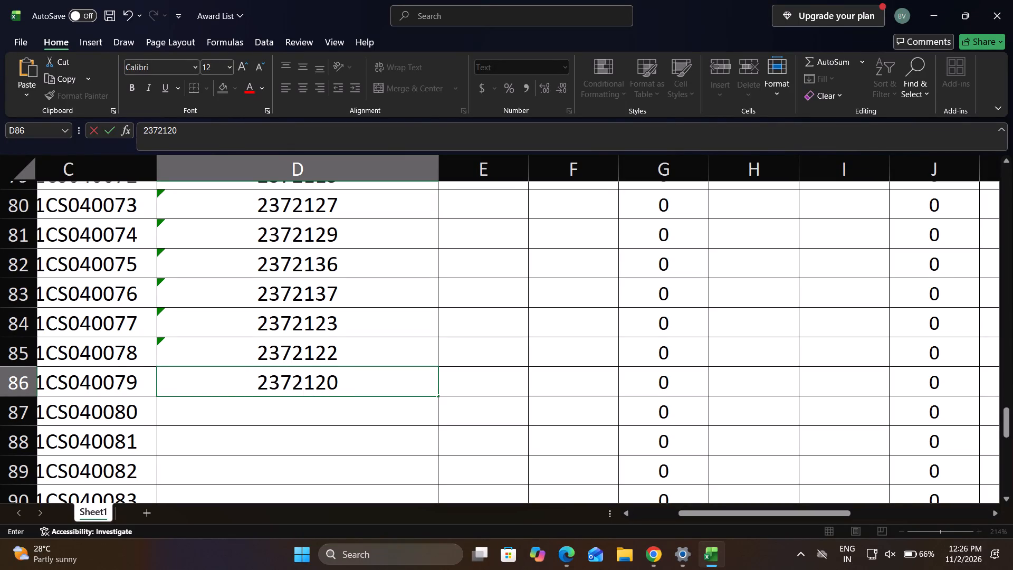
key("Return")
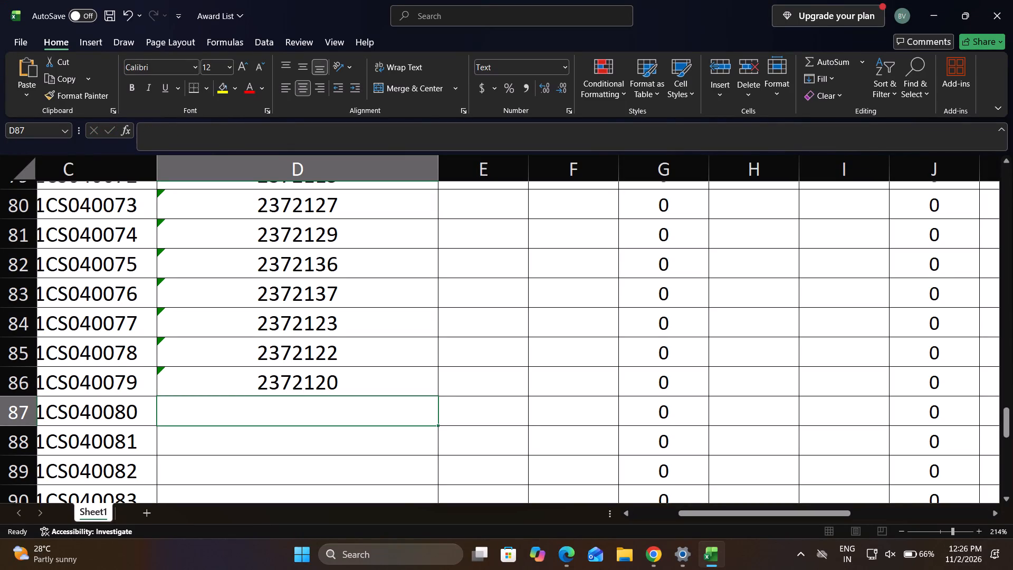
Enter booklet numbers 2372118 for S.No. 80 and 2372125 for S.No. 81.
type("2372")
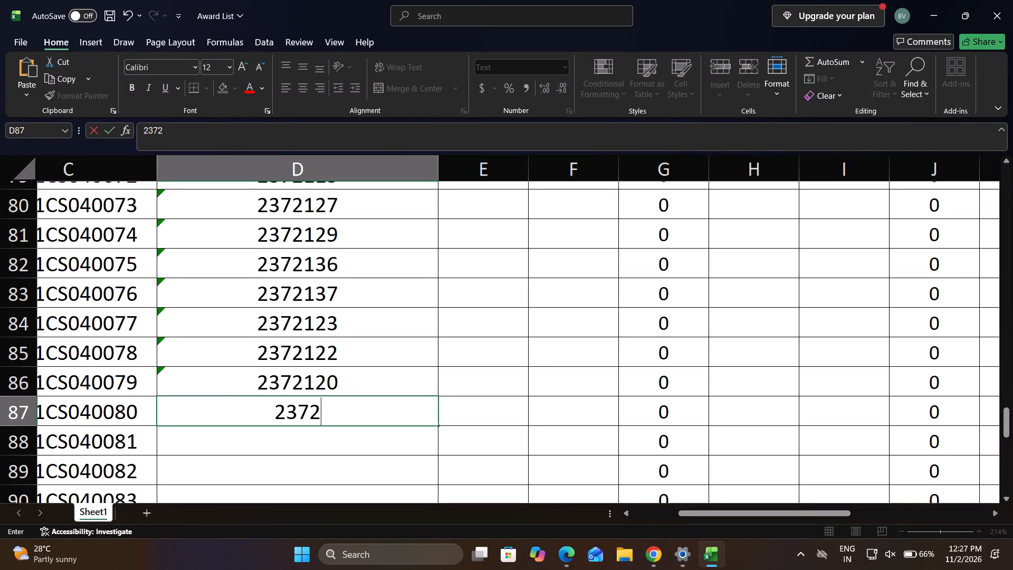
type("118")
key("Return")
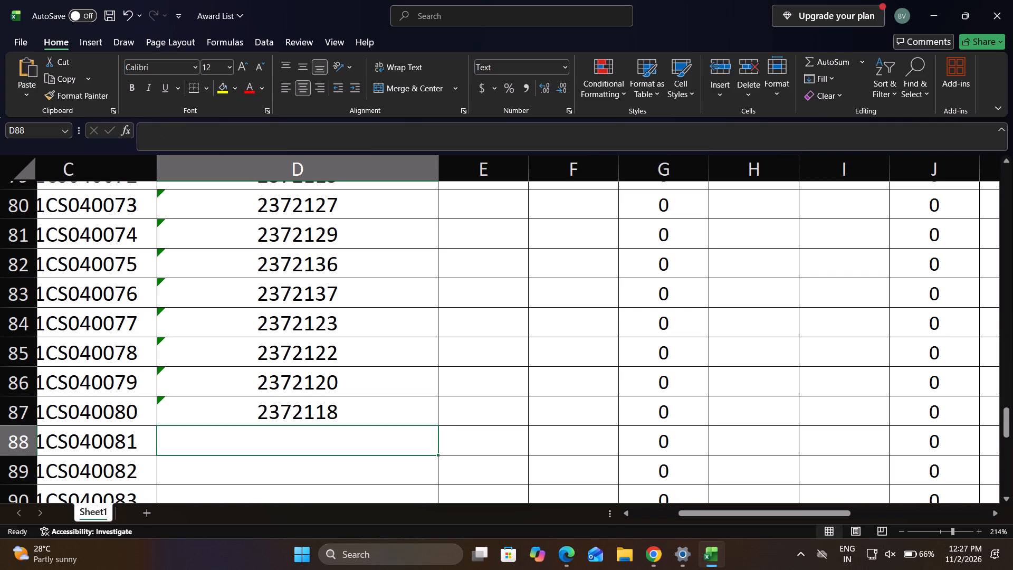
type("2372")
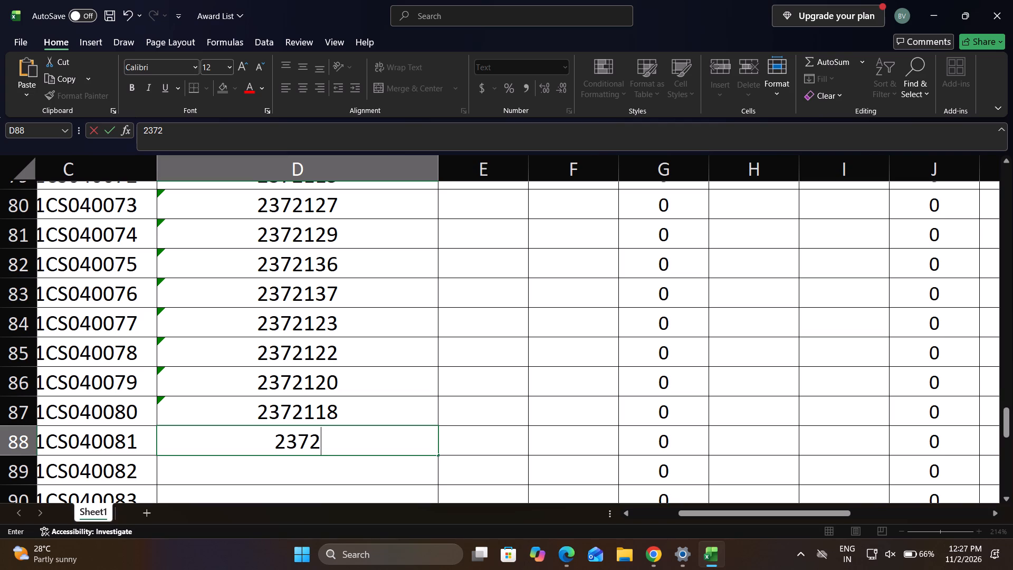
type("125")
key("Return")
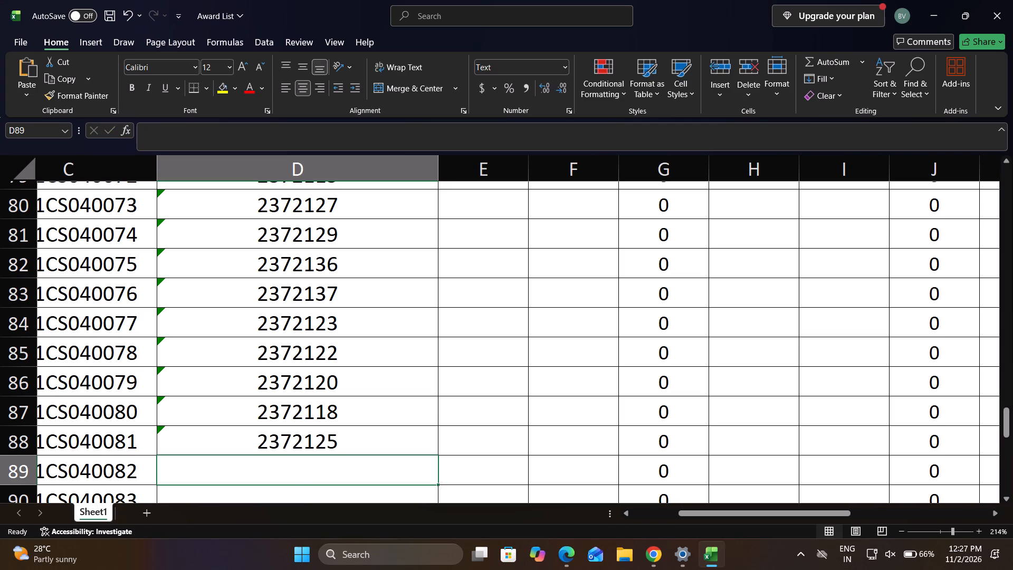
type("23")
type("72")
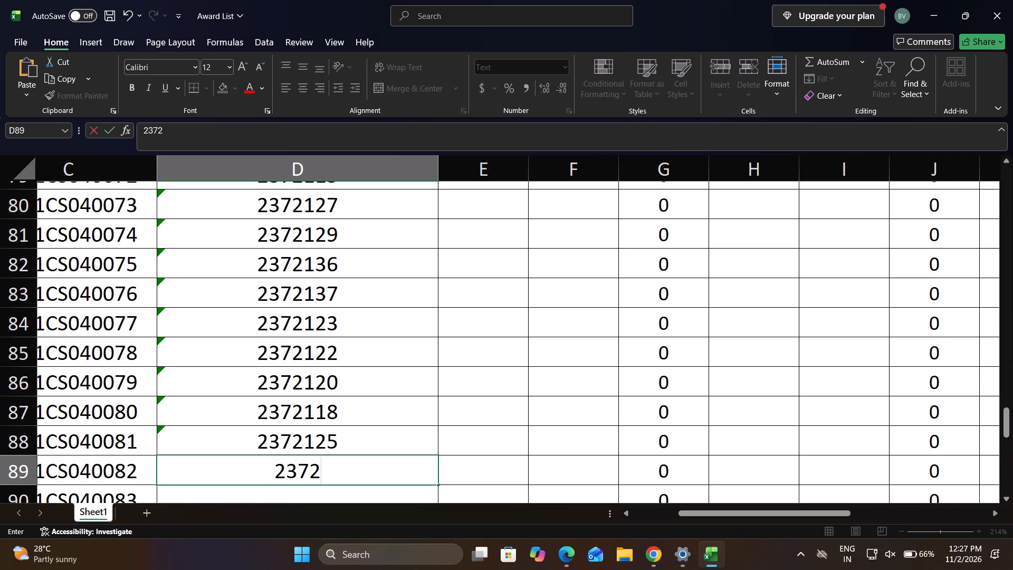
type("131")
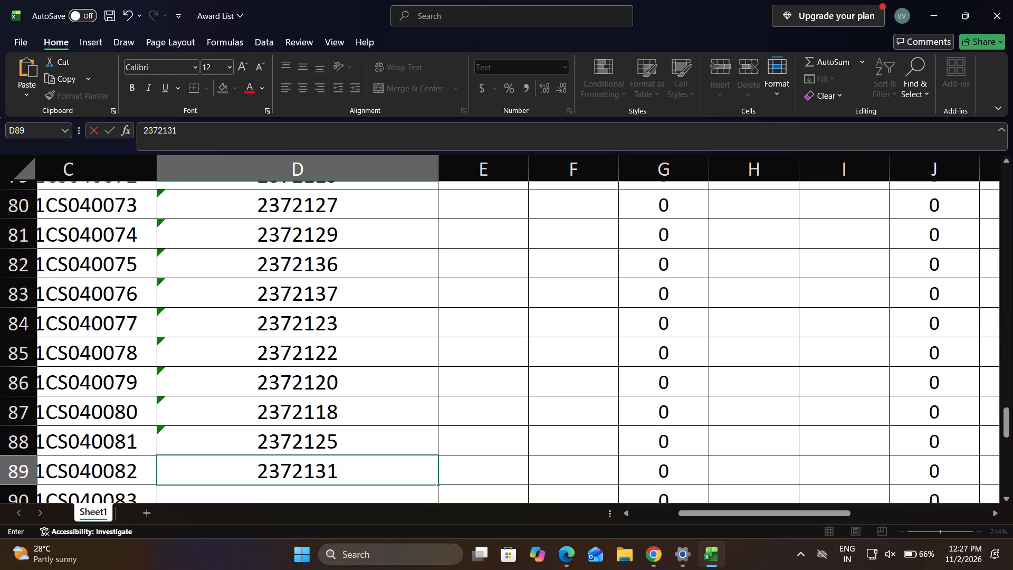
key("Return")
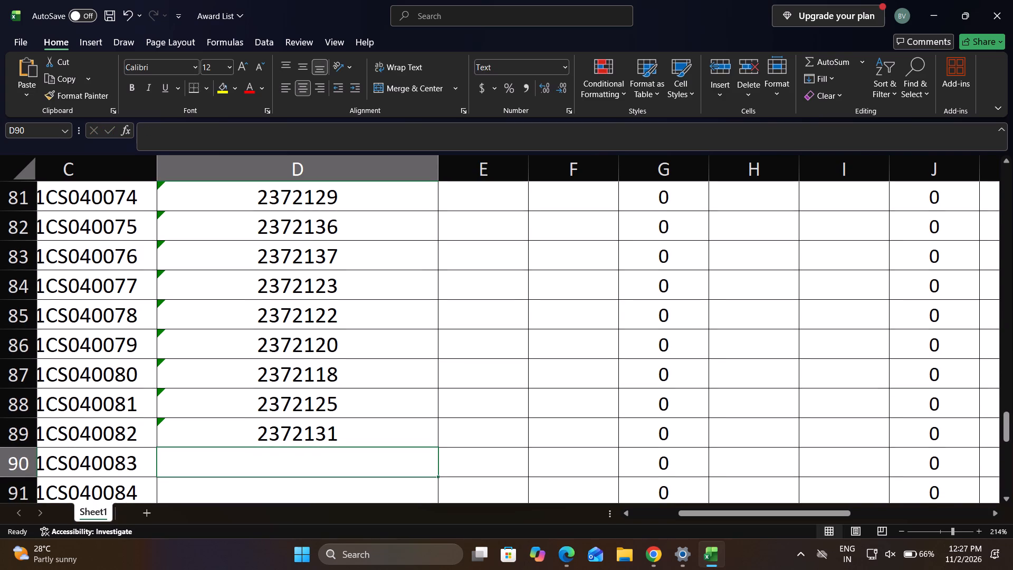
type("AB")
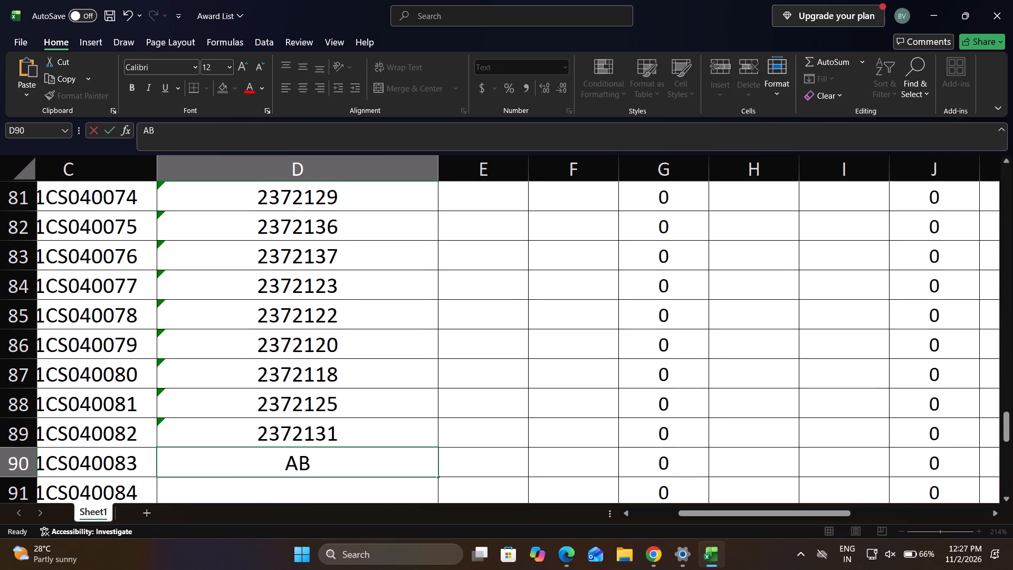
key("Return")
Enter booklet numbers 2372140 for S.No. 84 and 2372141 for S.No. 85.
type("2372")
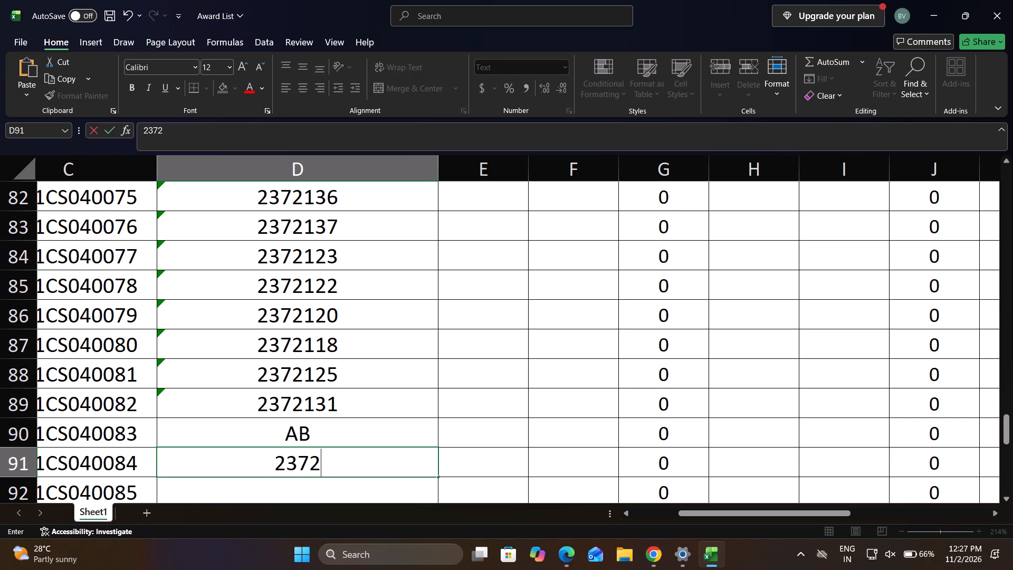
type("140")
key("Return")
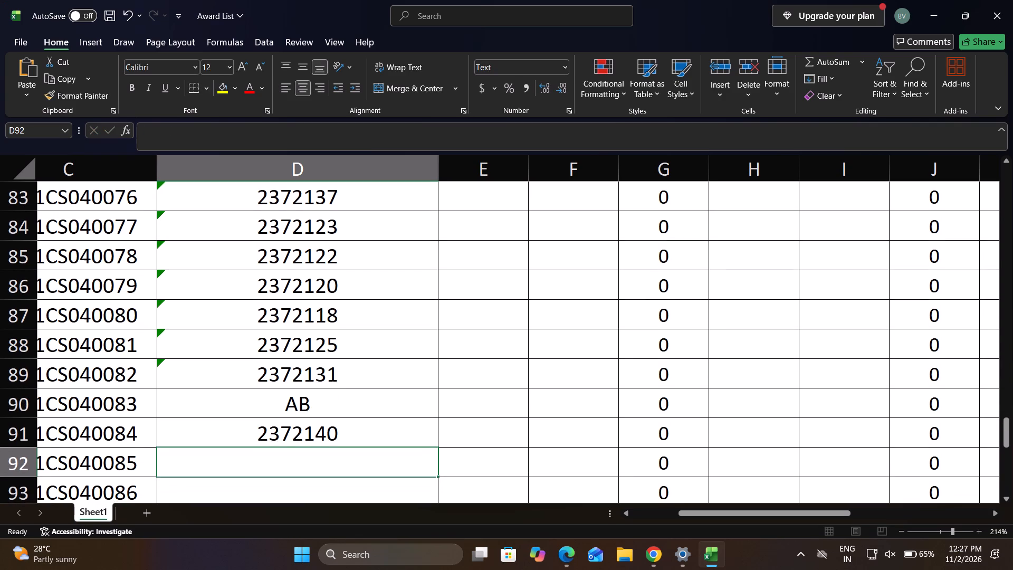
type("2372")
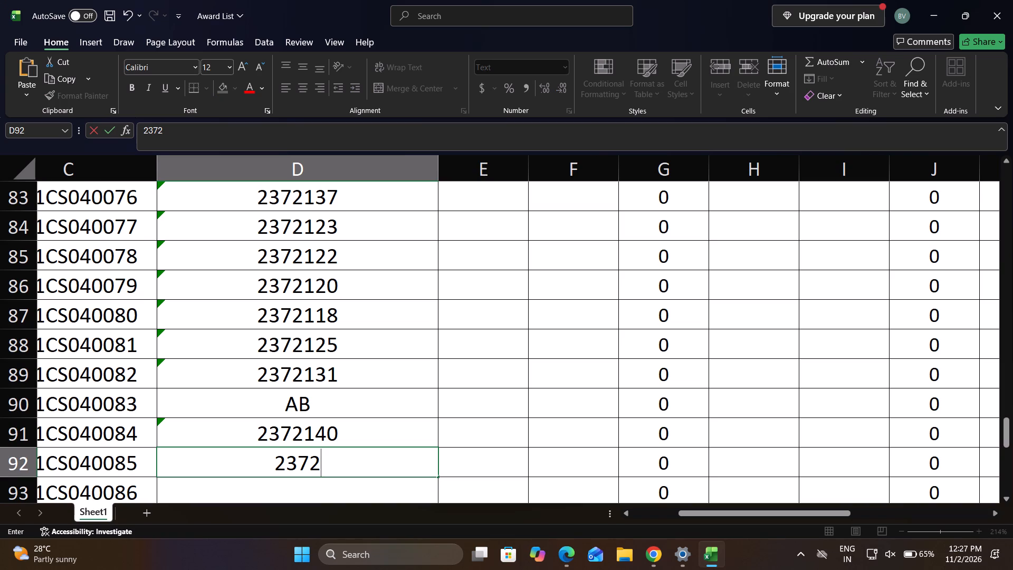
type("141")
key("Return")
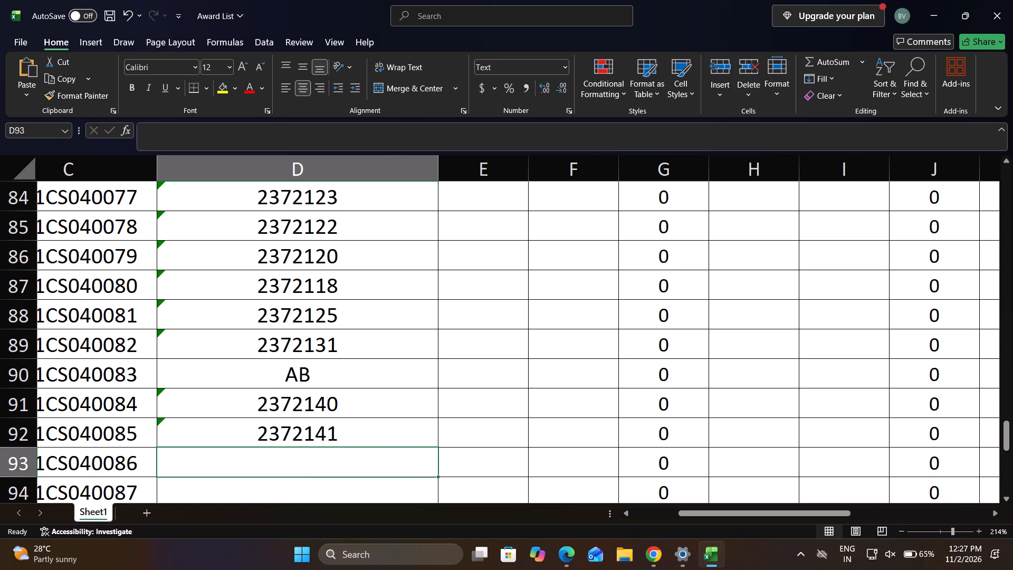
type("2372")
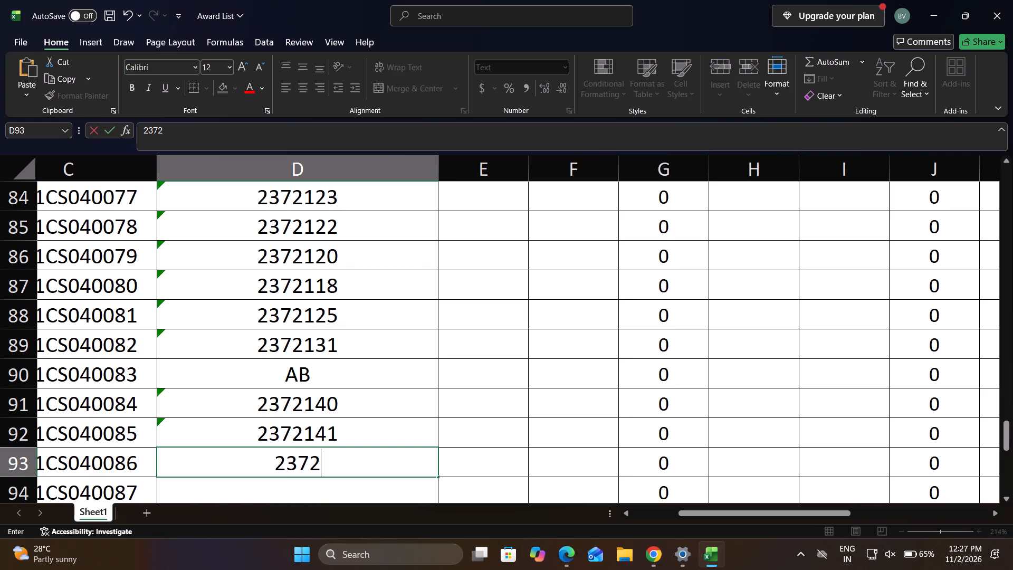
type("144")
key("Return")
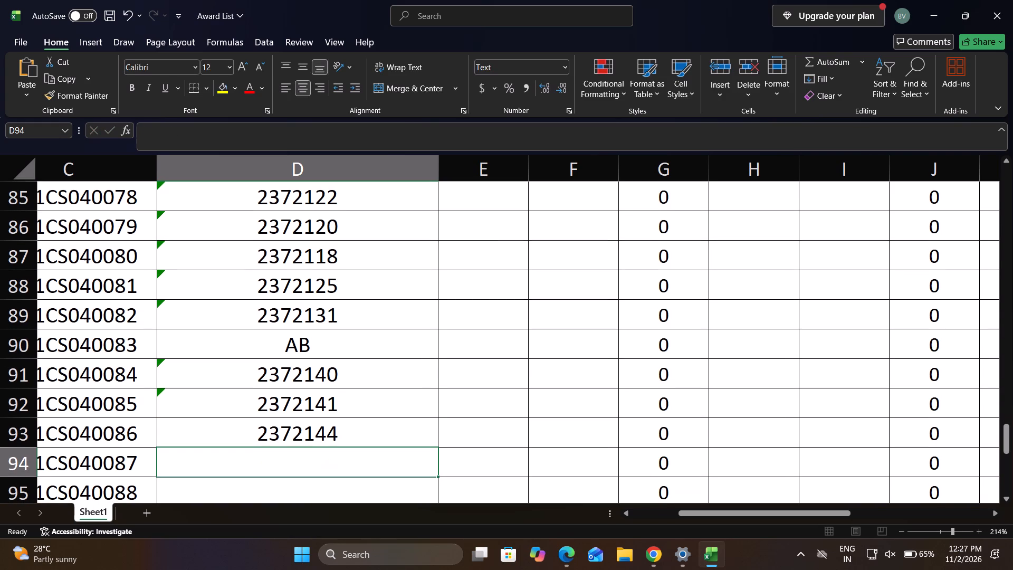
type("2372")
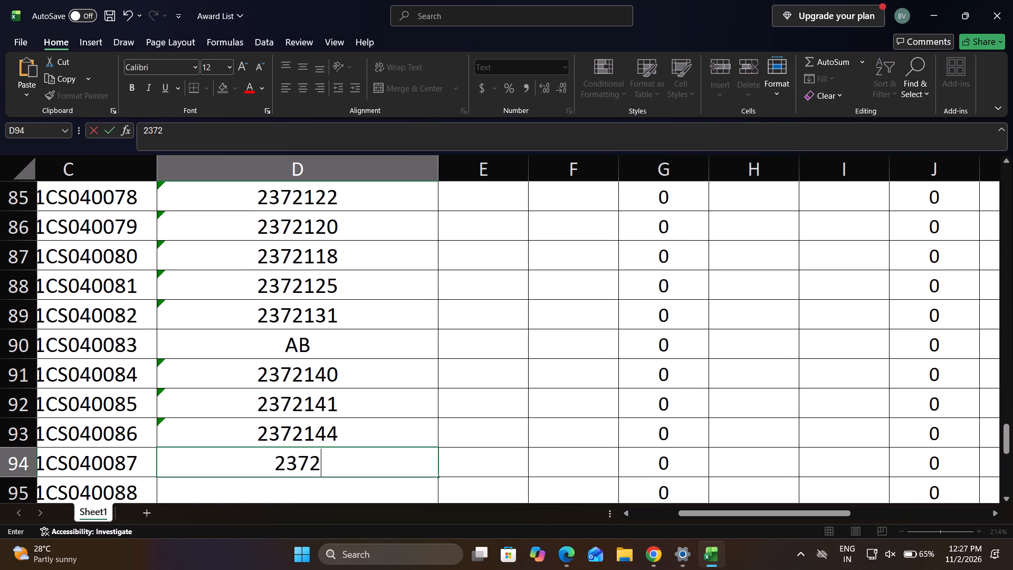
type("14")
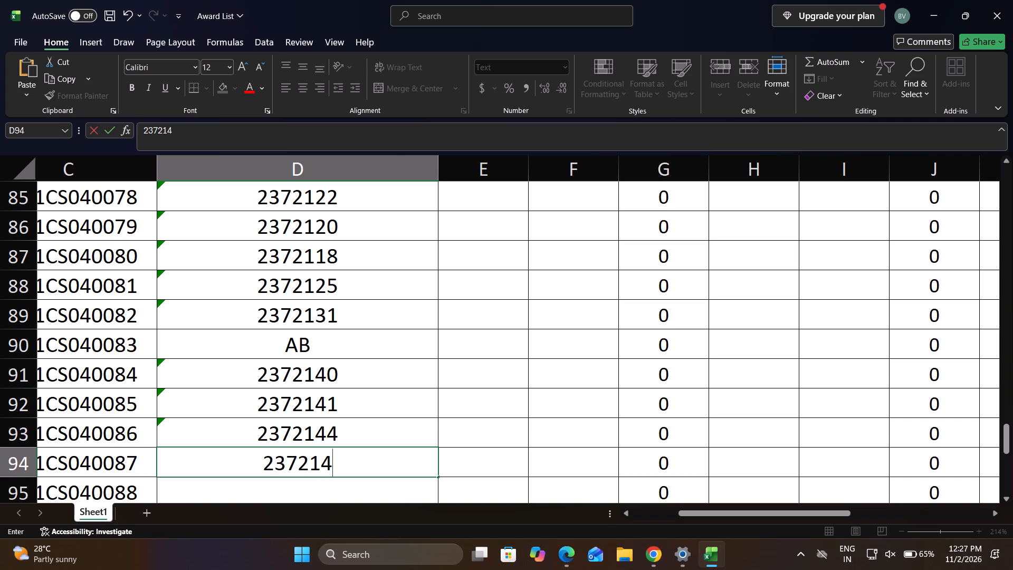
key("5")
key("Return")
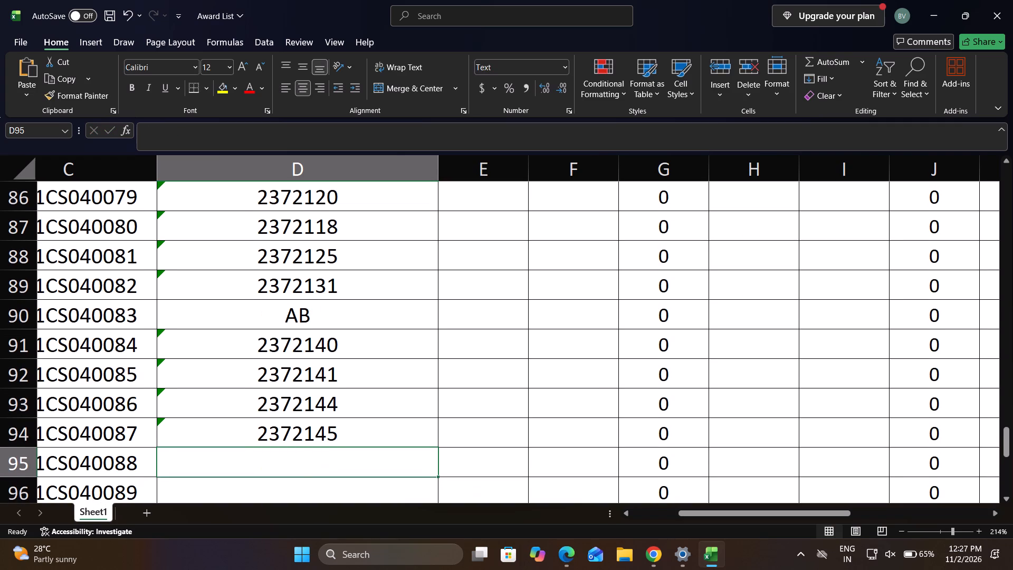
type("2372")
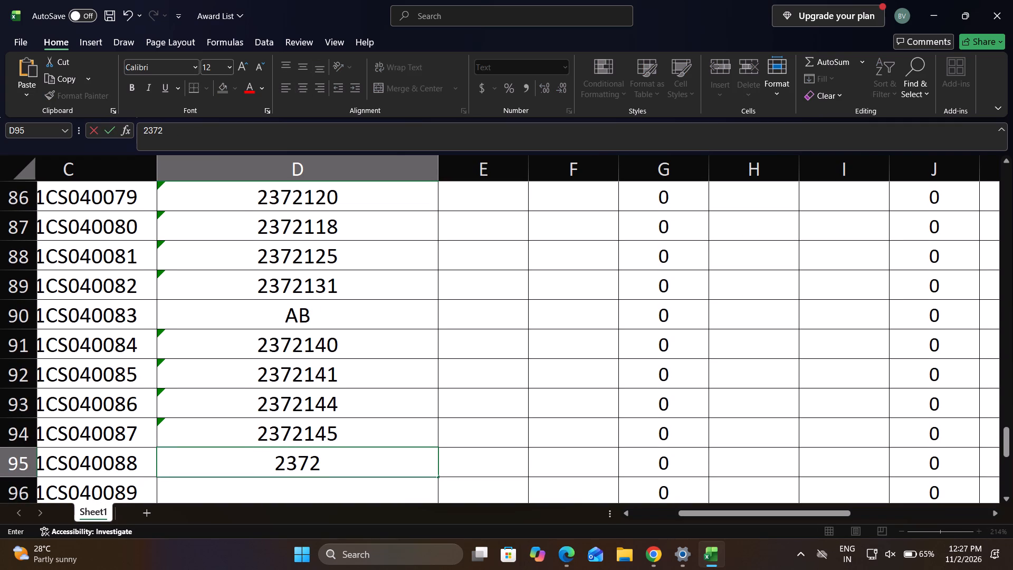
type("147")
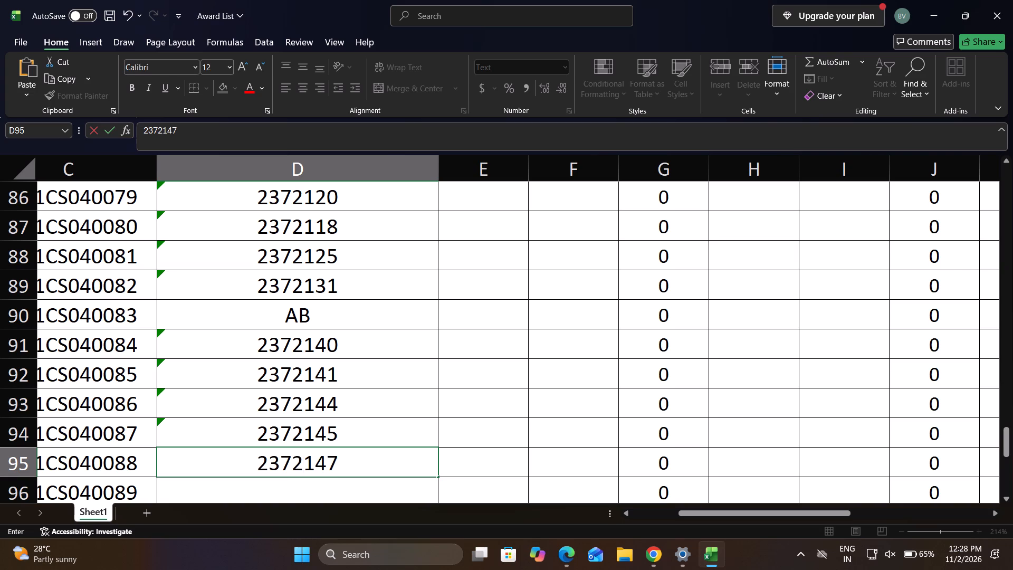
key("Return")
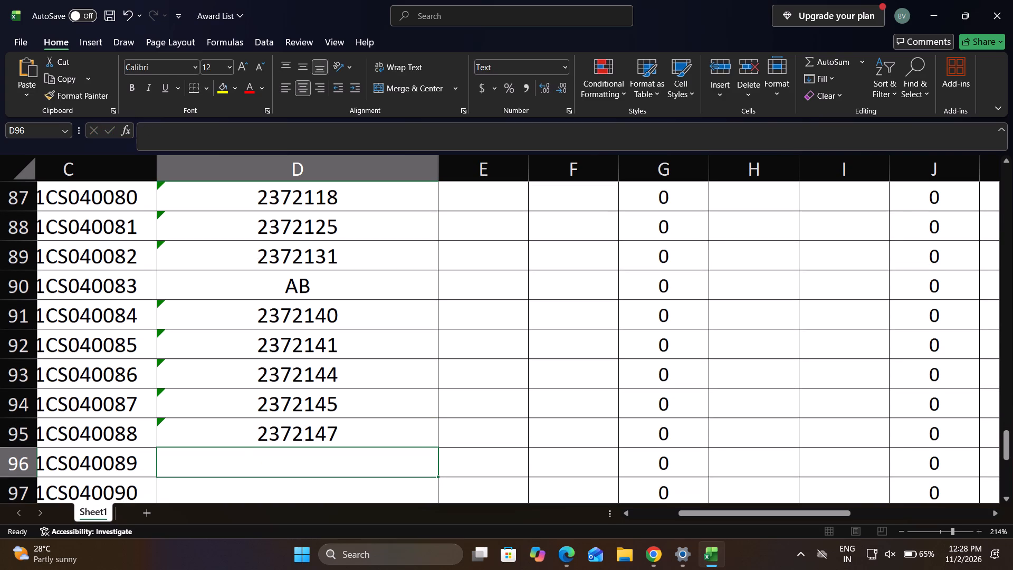
Enter booklet numbers 2372520 for S.No. 89 and 2372517 for S.No. 90, and save the workbook.
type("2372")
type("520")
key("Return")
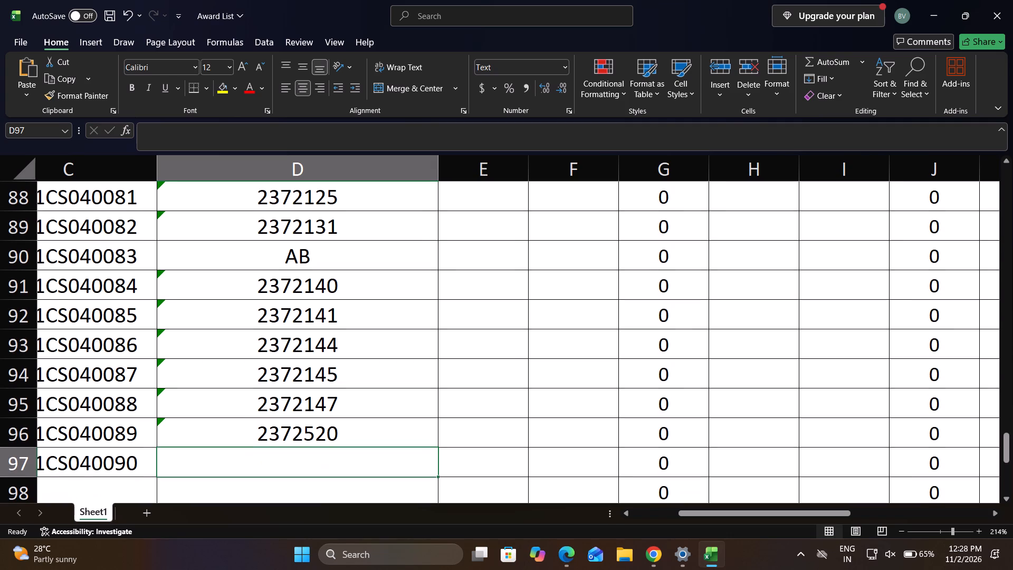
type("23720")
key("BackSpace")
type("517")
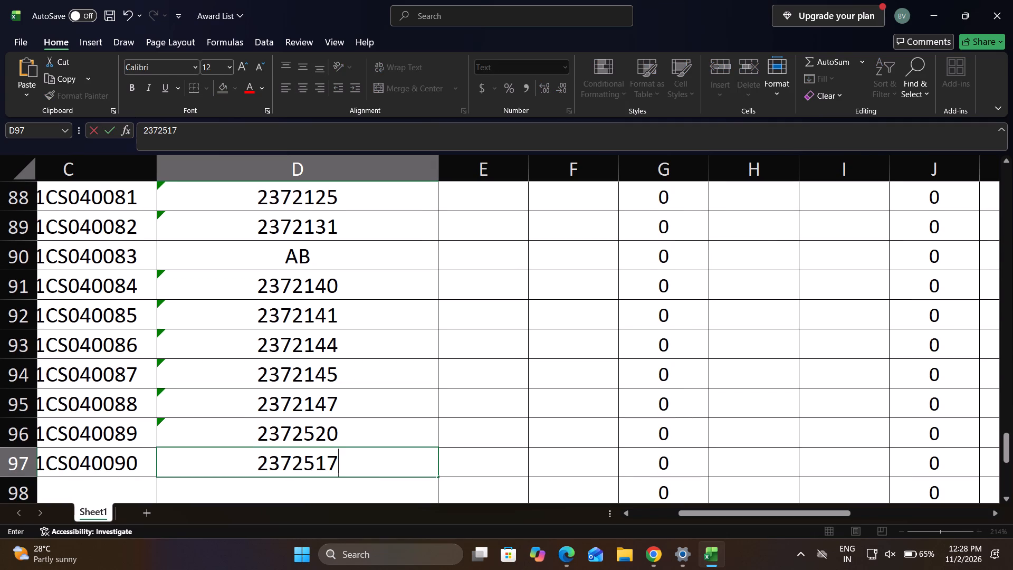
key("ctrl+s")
Check the booklet number column back up to the award list's header and save the workbook again.
scroll(399, 345, "up", 4)
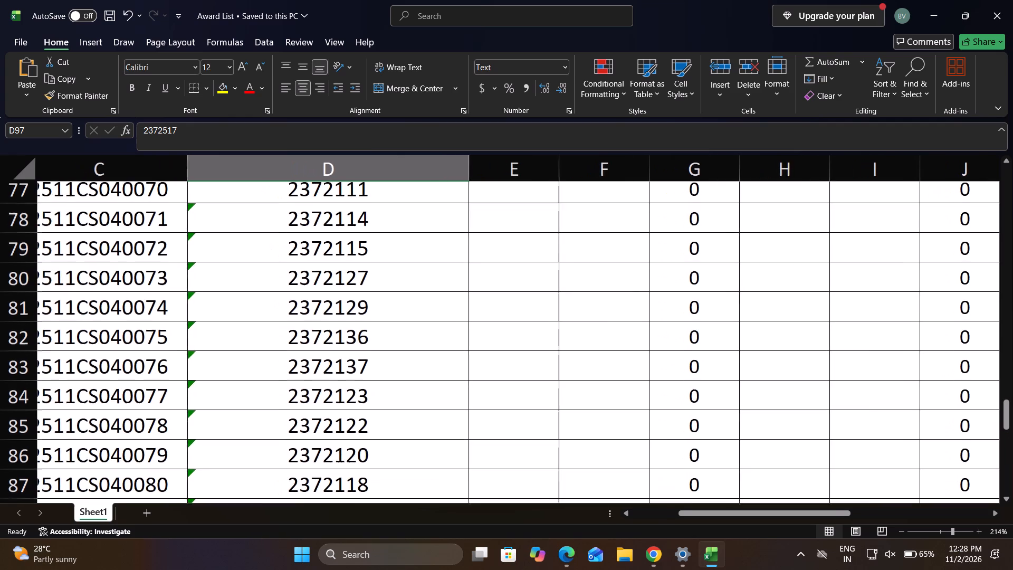
scroll(400, 347, "up", 9)
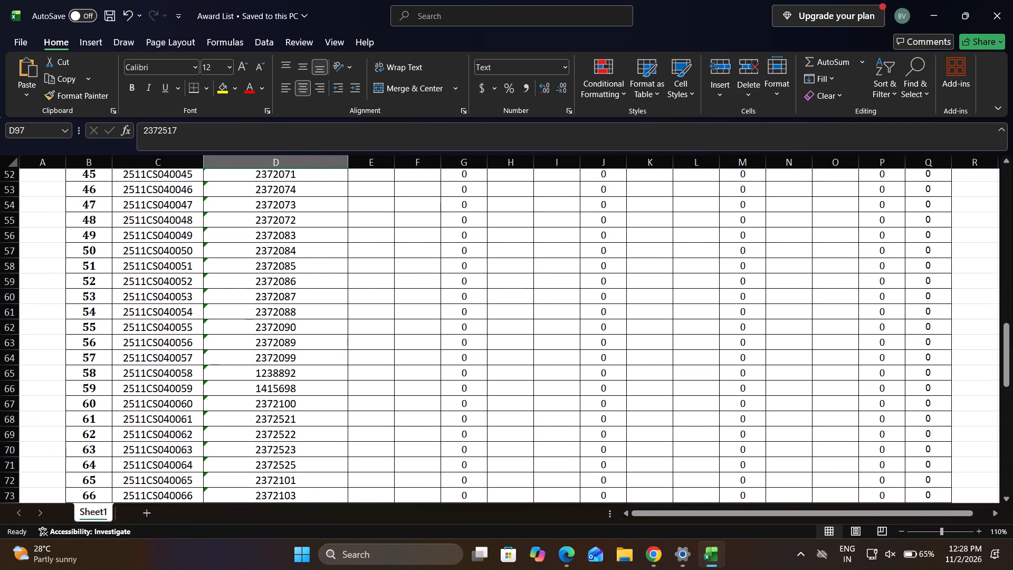
scroll(400, 347, "up", 18)
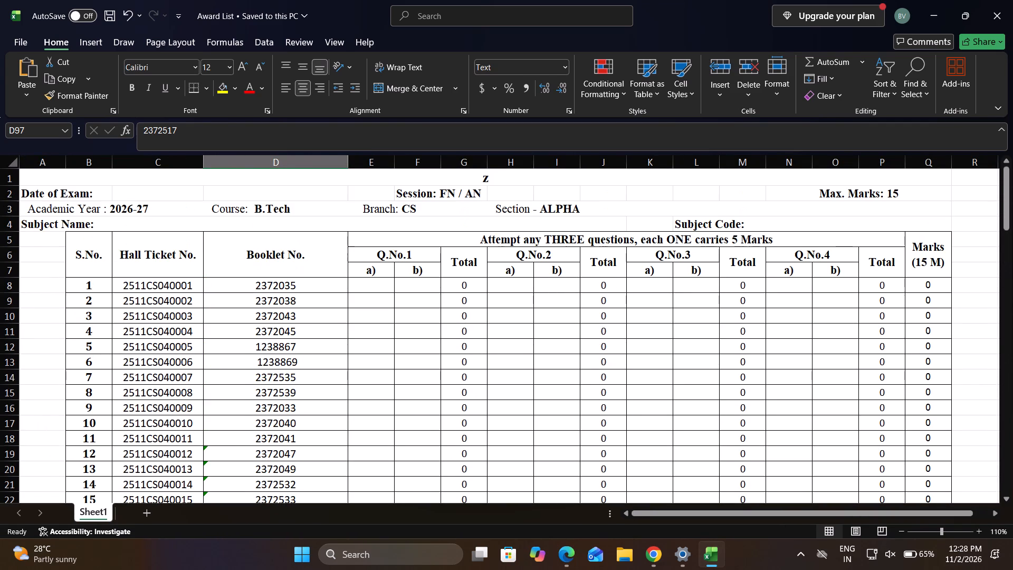
scroll(400, 347, "up", 6)
scroll(323, 285, "down", 1)
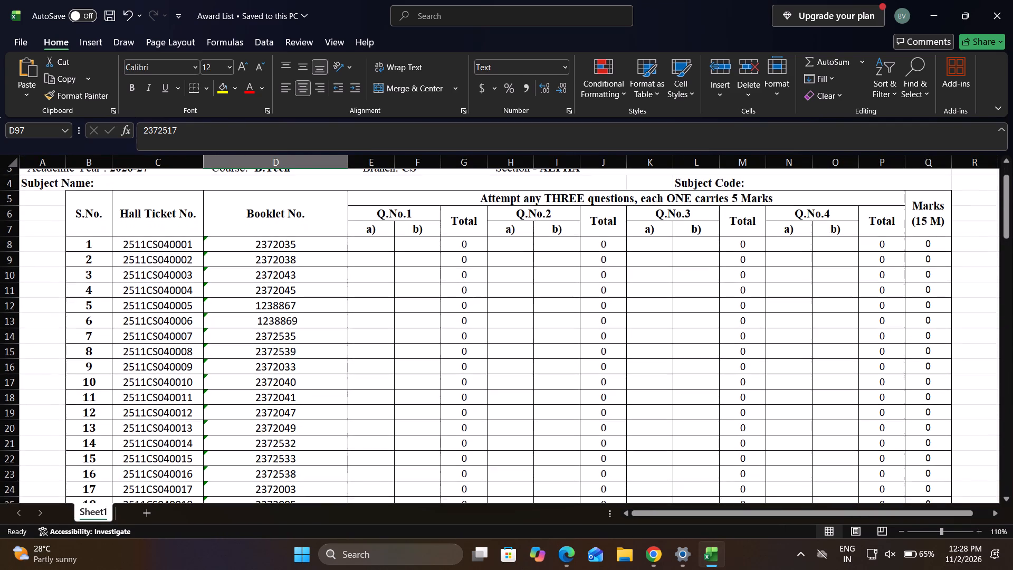
scroll(323, 285, "up", 1)
left_click(367, 330)
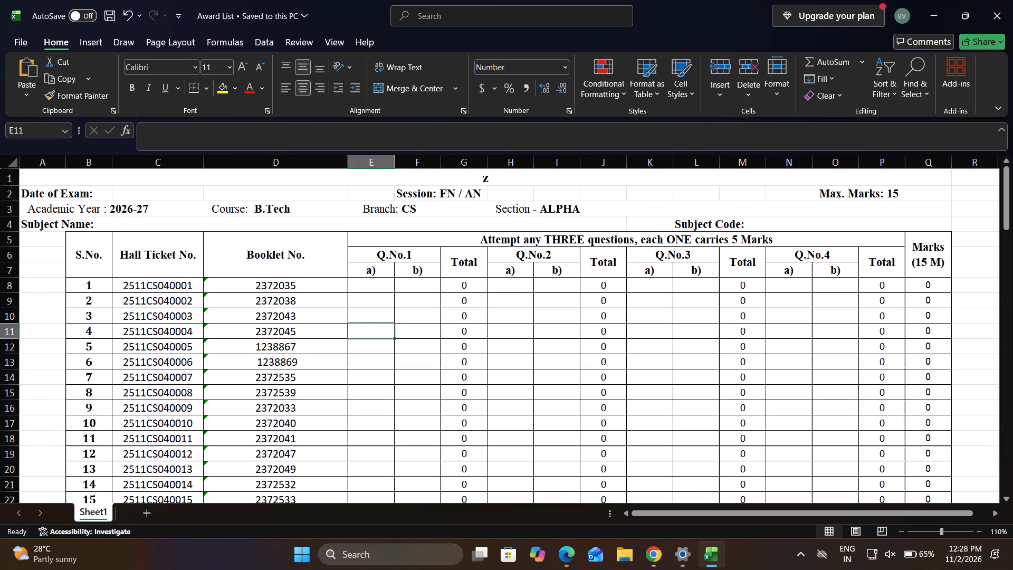
key("ctrl+s")
key("ctrl+s")
left_click(319, 325)
double_click(319, 325)
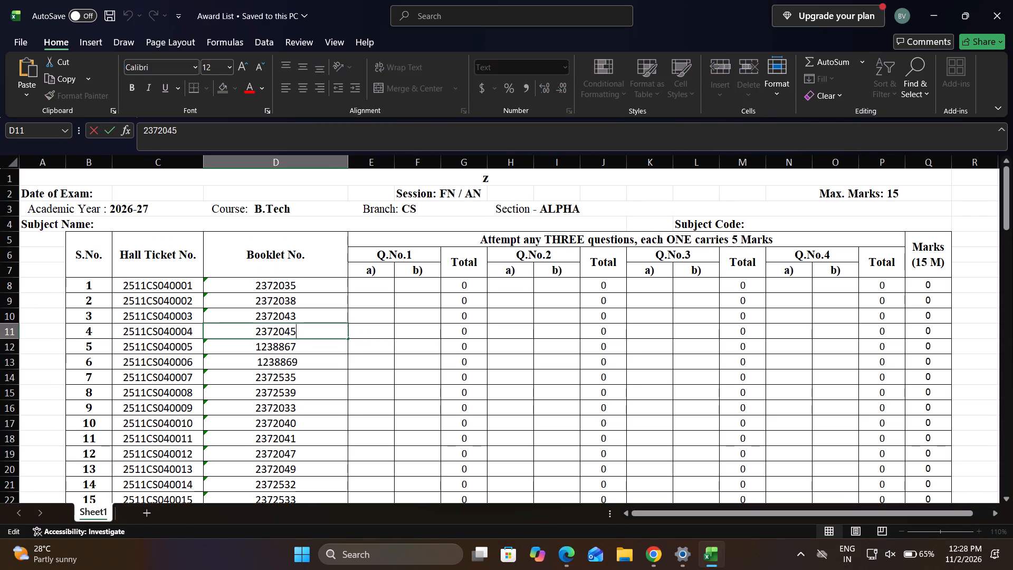
key("ctrl+s")
key("ctrl+s")
scroll(335, 360, "down", 1)
scroll(335, 360, "up", 2)
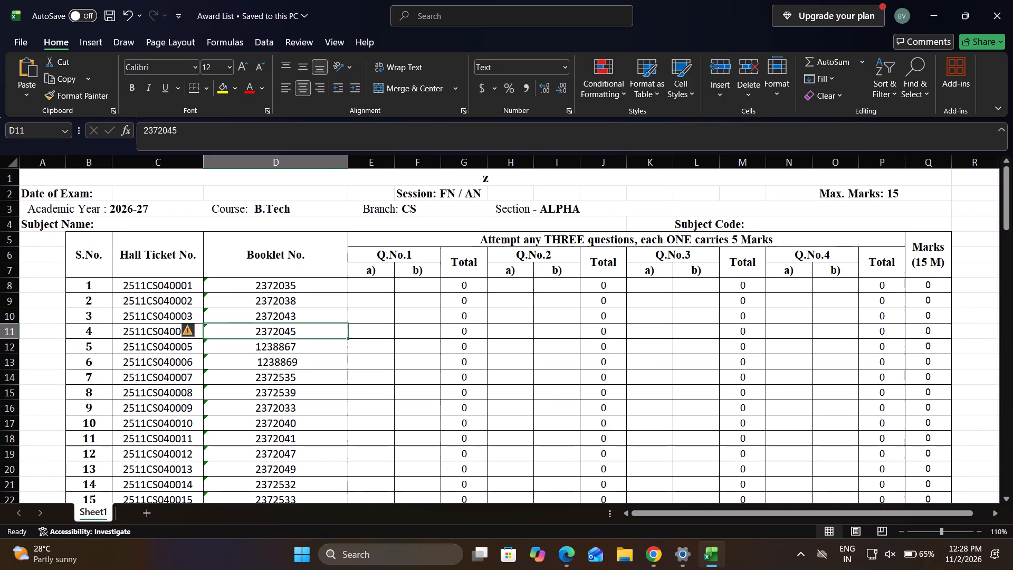
scroll(335, 360, "up", 4)
double_click(251, 244)
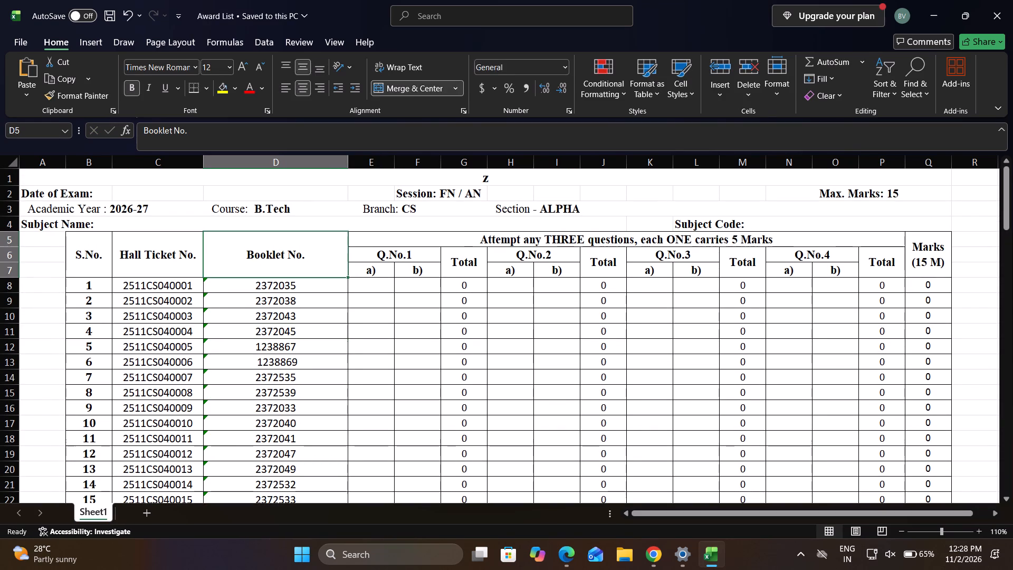
key("ctrl+s")
key("ctrl+s")
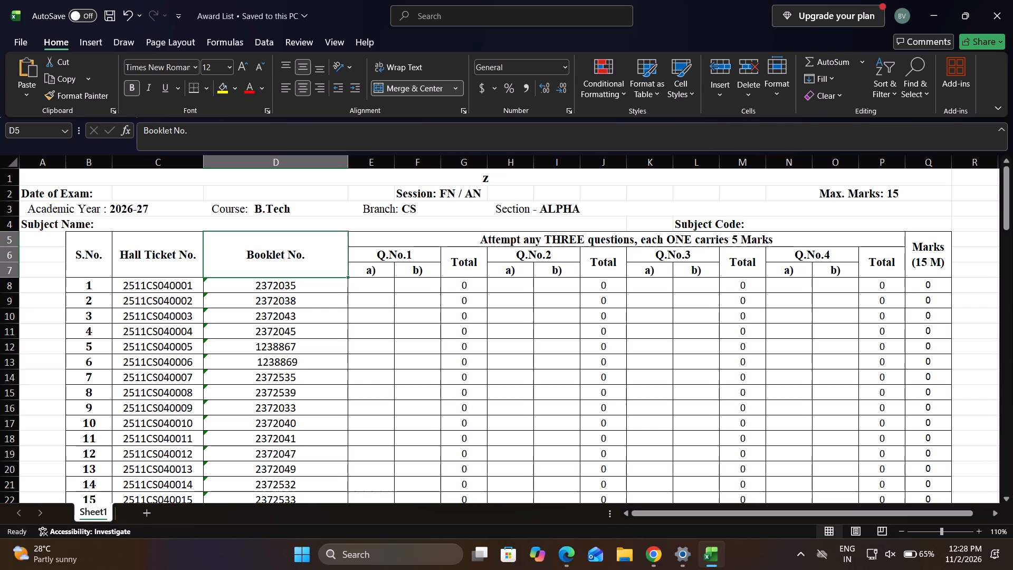
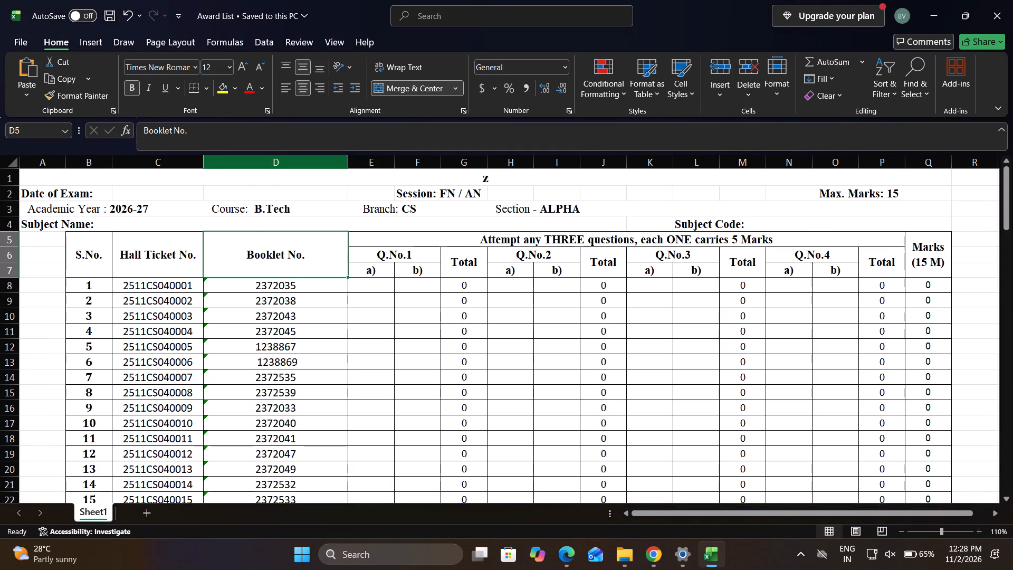
Switch to File Explorer and copy the Award List workbook file in the Downloads folder.
scroll(390, 306, "down", 1)
scroll(390, 306, "up", 2)
key("alt+Tab")
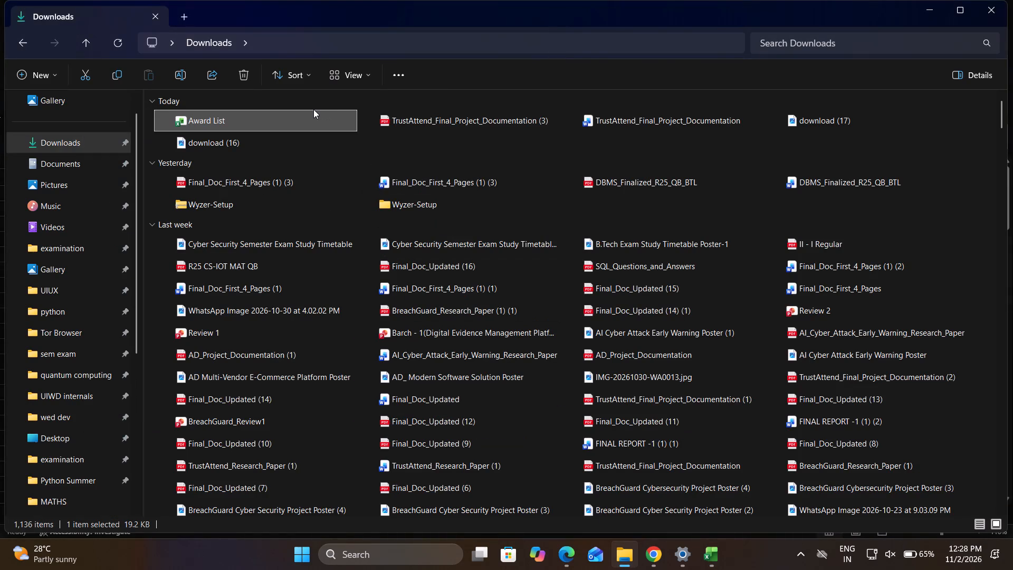
key("ctrl+c")
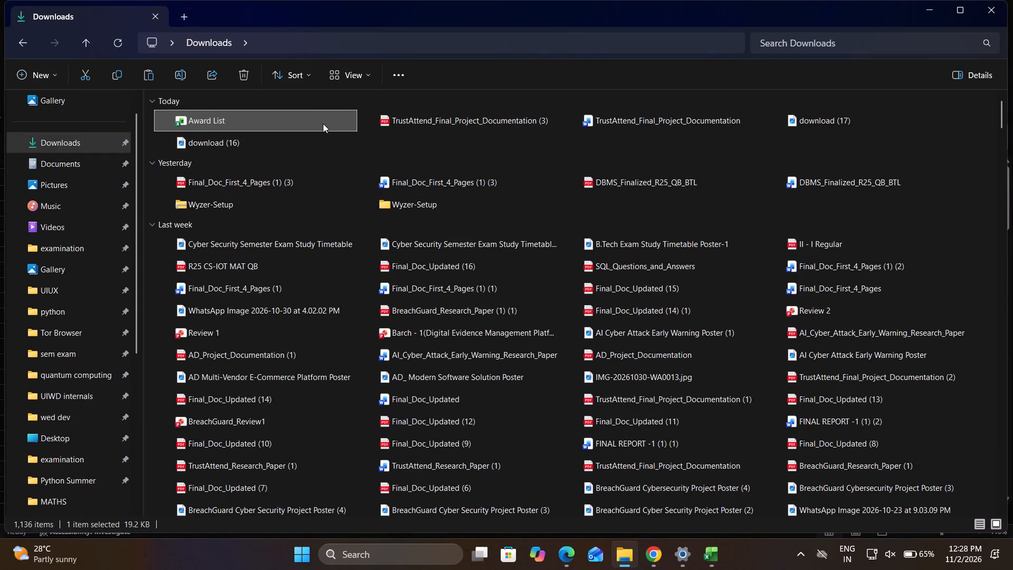
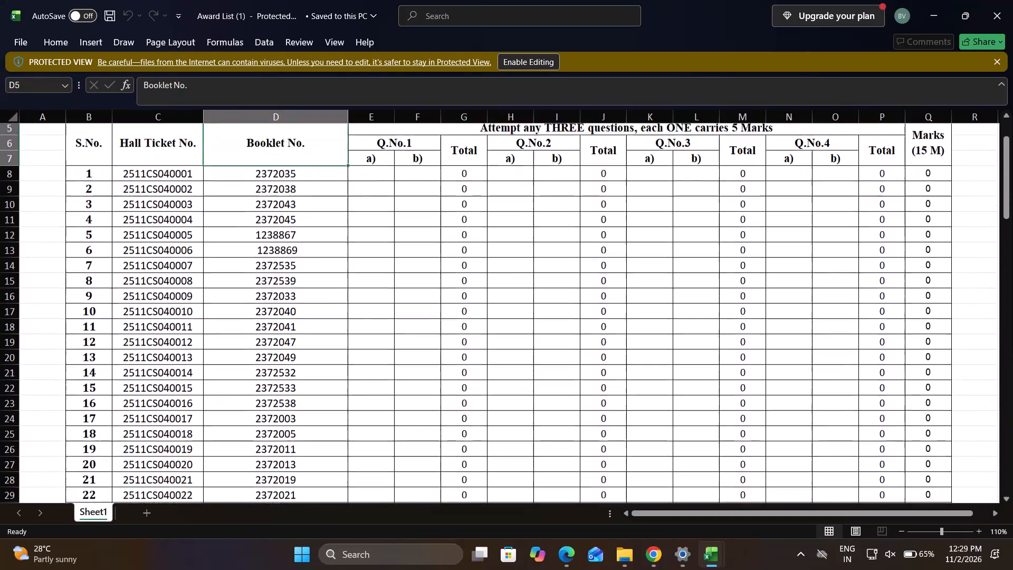
Check through the Booklet No. column of the Award List (1) workbook and close the workbook.
scroll(388, 278, "down", 10)
scroll(389, 278, "up", 1)
scroll(389, 278, "down", 9)
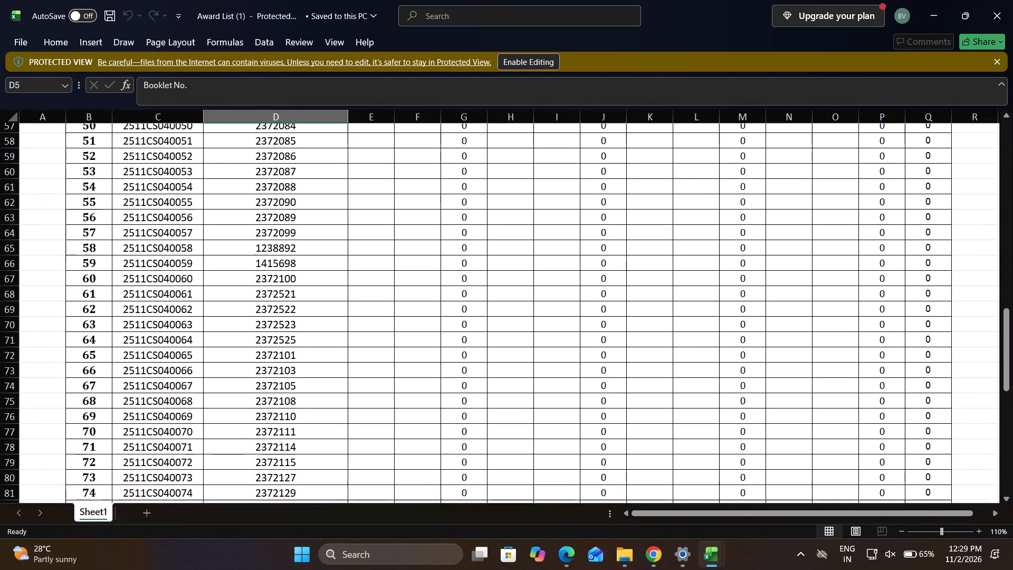
scroll(389, 278, "down", 1)
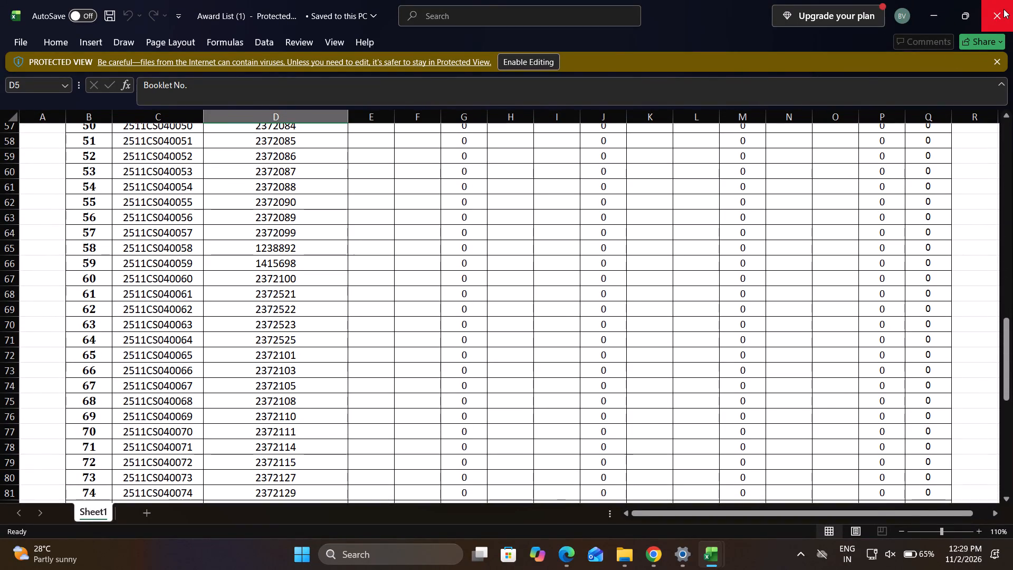
left_click(1004, 9)
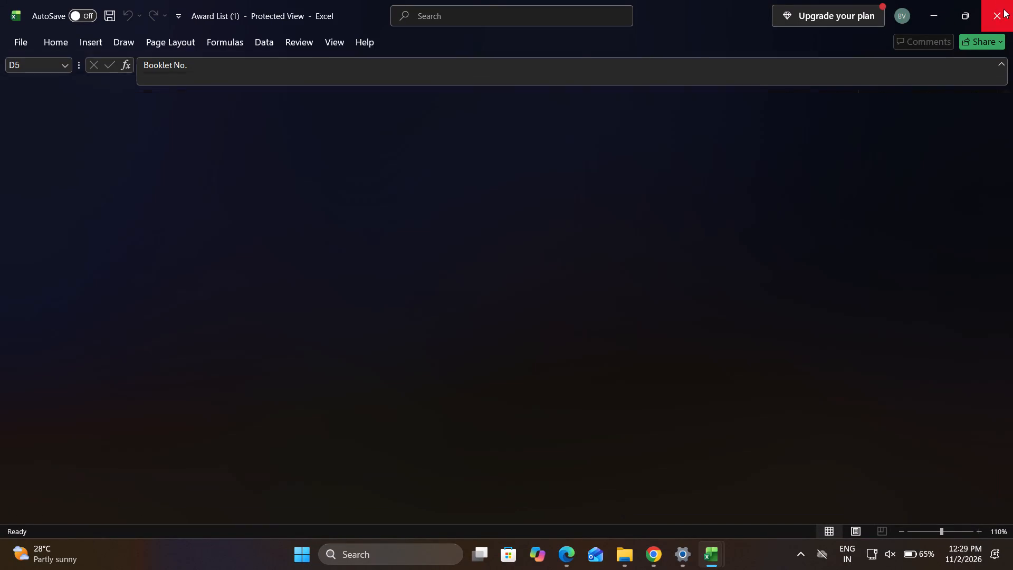
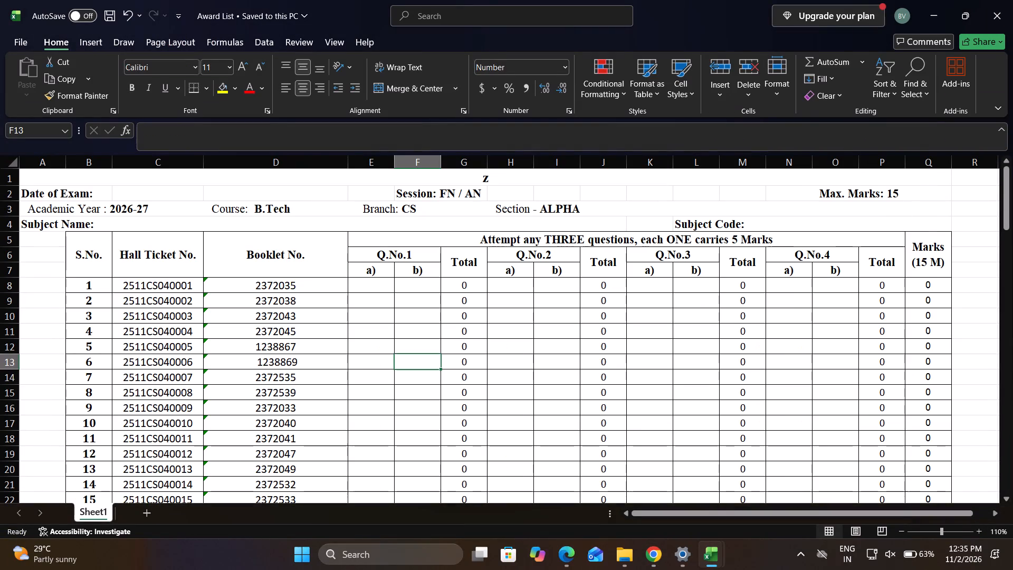
Close the Award List workbook, saving its changes under the same name in Downloads.
left_click(291, 375)
double_click(376, 365)
double_click(333, 369)
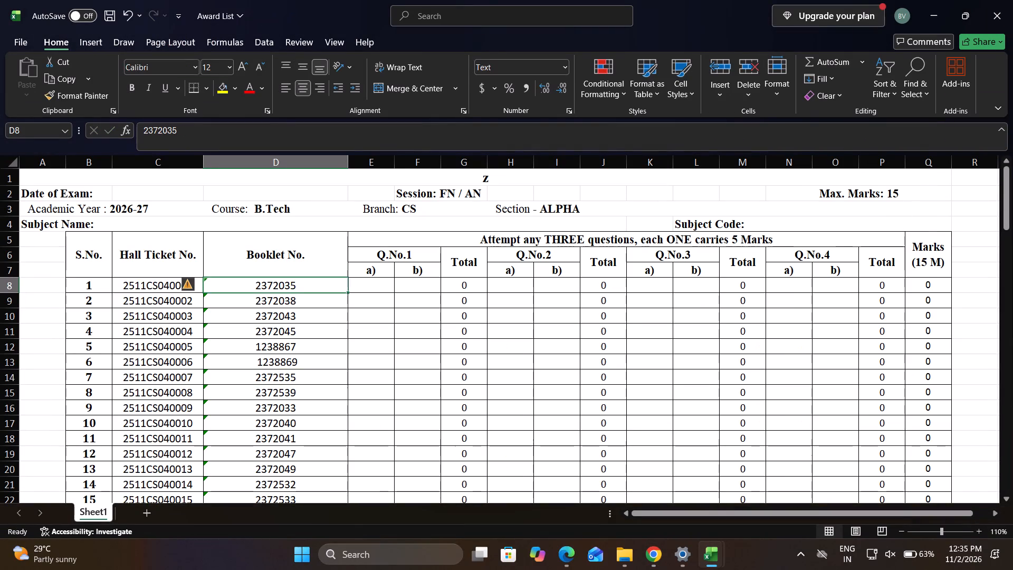
double_click(333, 369)
double_click(332, 355)
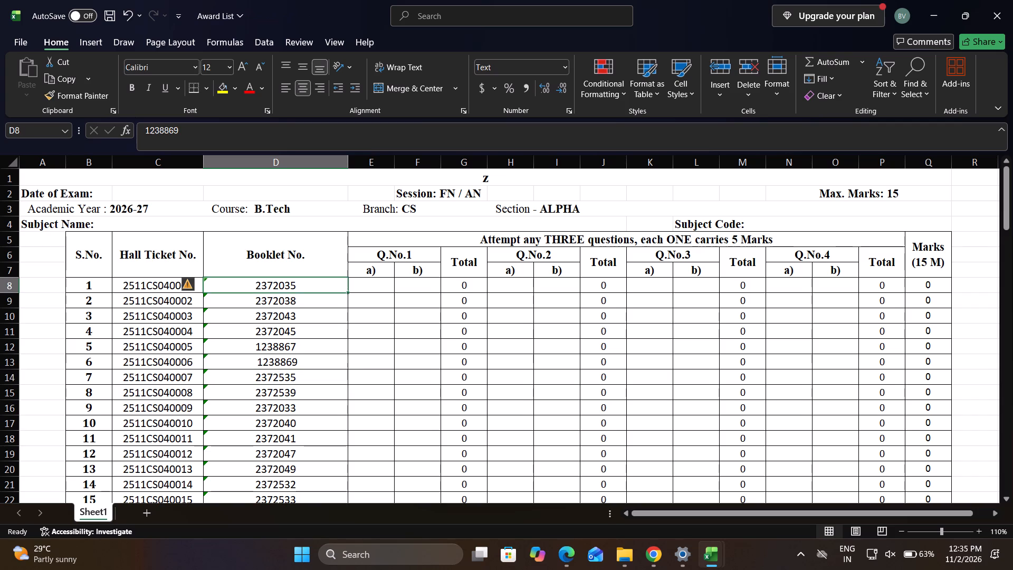
double_click(331, 355)
left_click(981, 0)
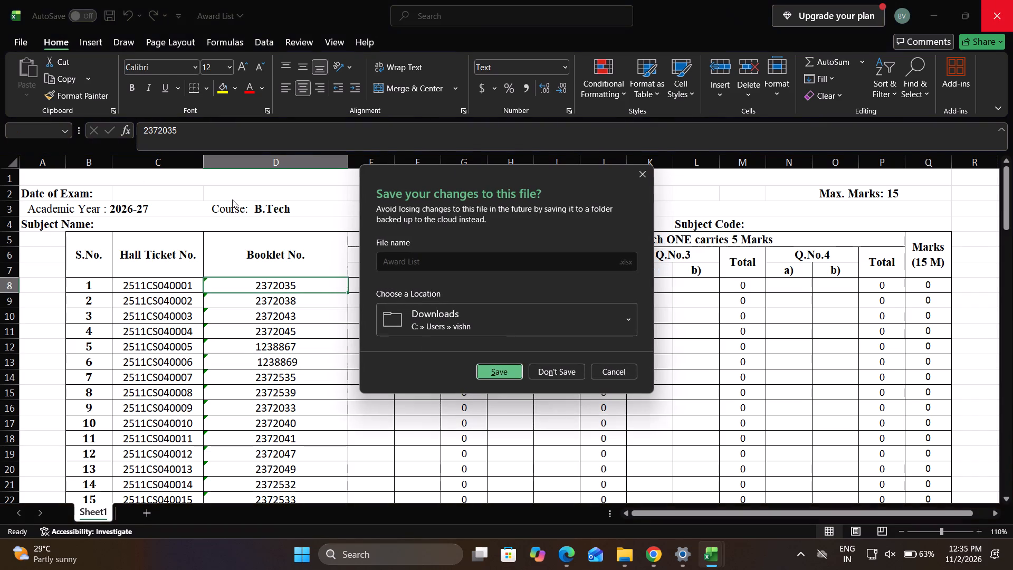
left_click(499, 363)
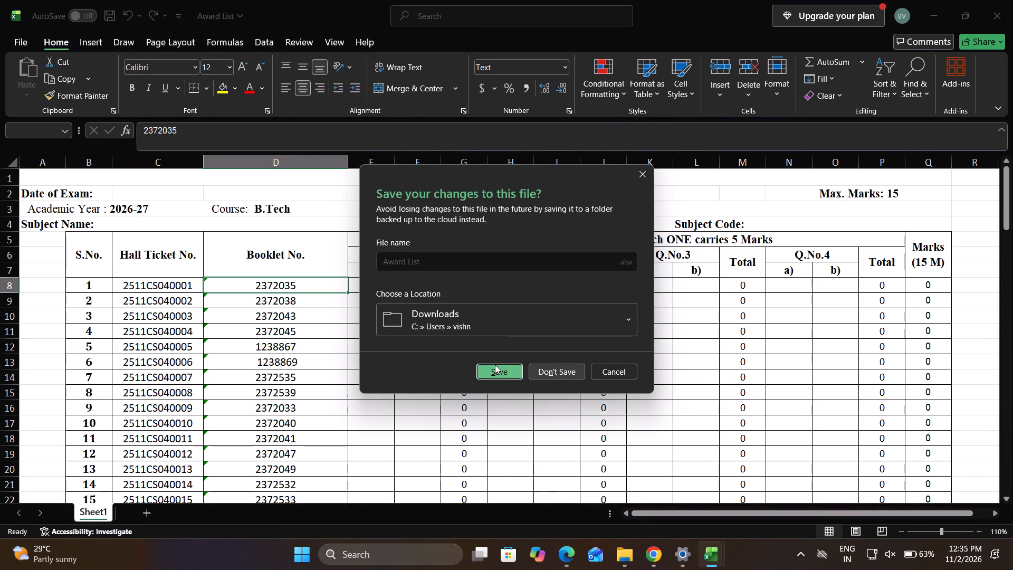
left_click(493, 372)
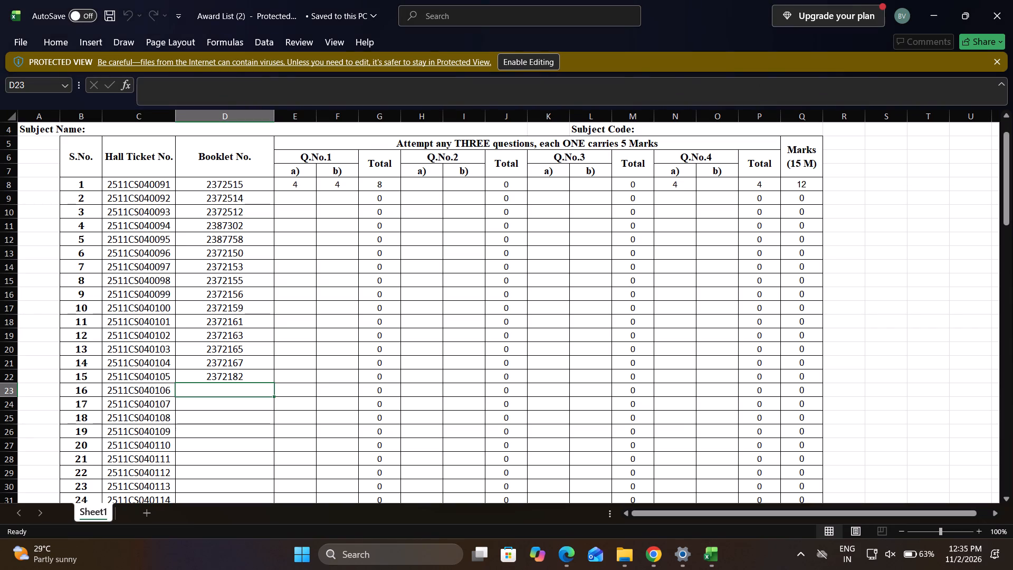
Enable editing in the protected Award List (2) workbook, at the first empty Booklet No. cell for S.No. 16.
double_click(249, 372)
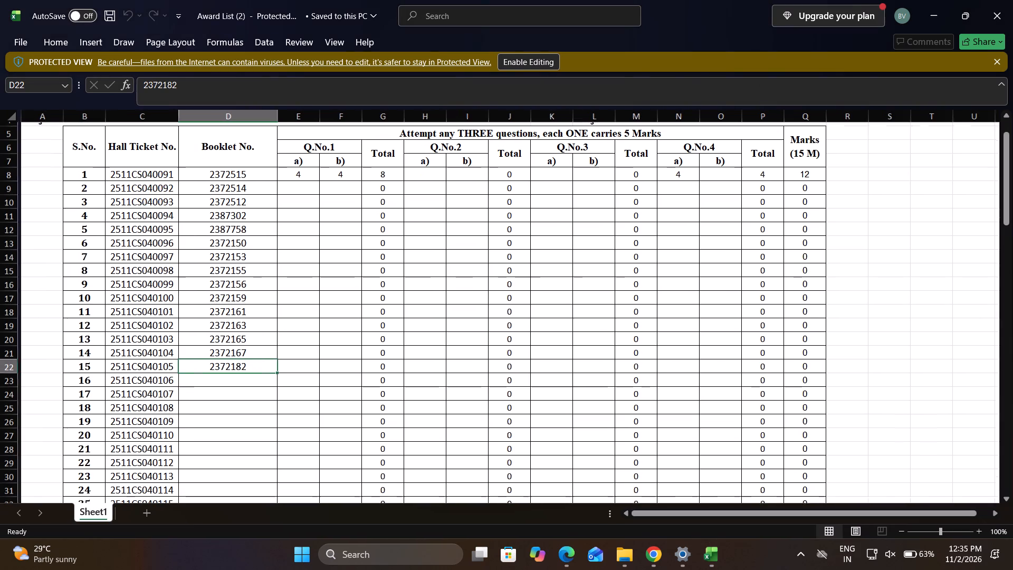
scroll(245, 420, "down", 1)
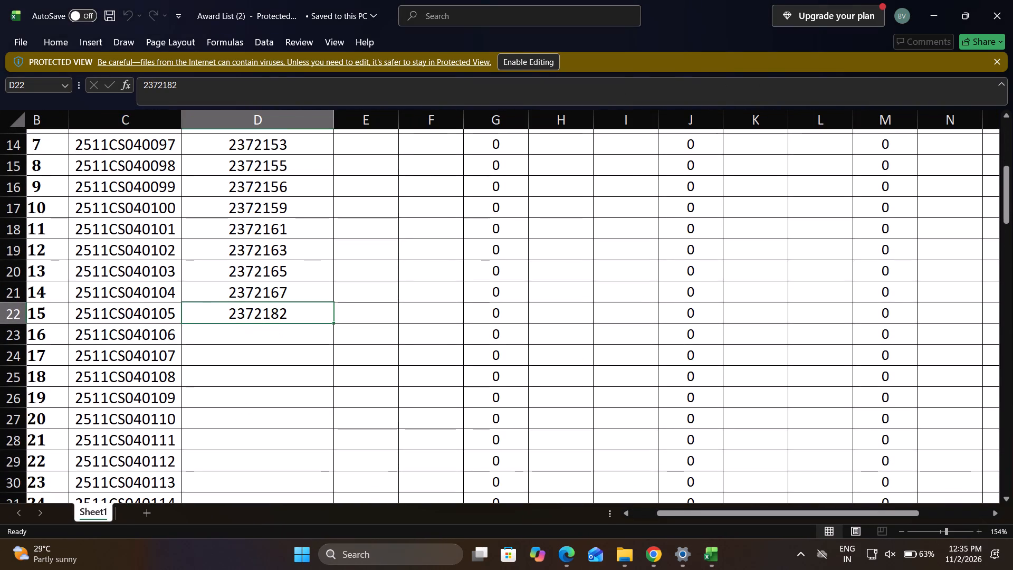
double_click(299, 343)
double_click(291, 329)
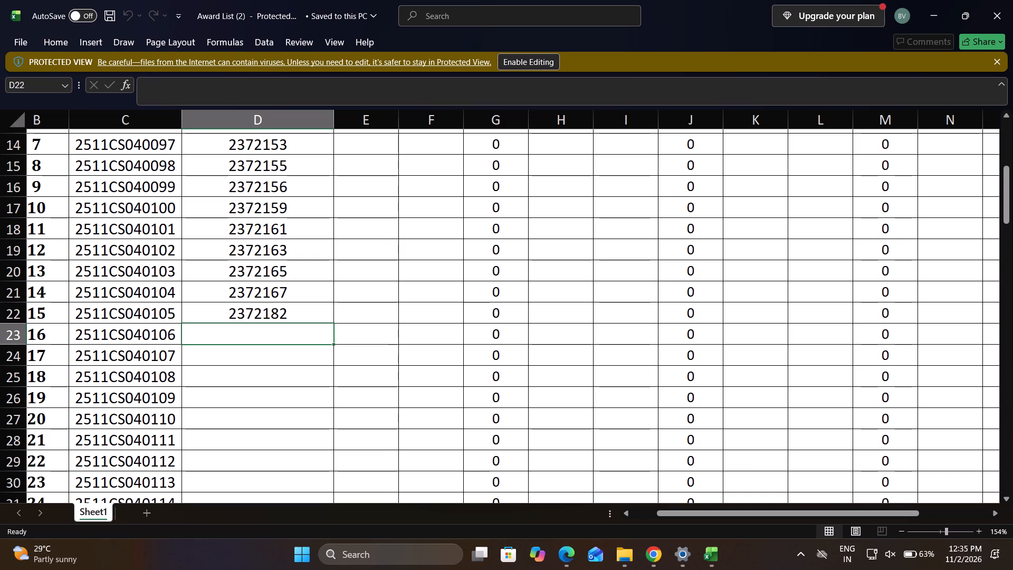
left_click(509, 65)
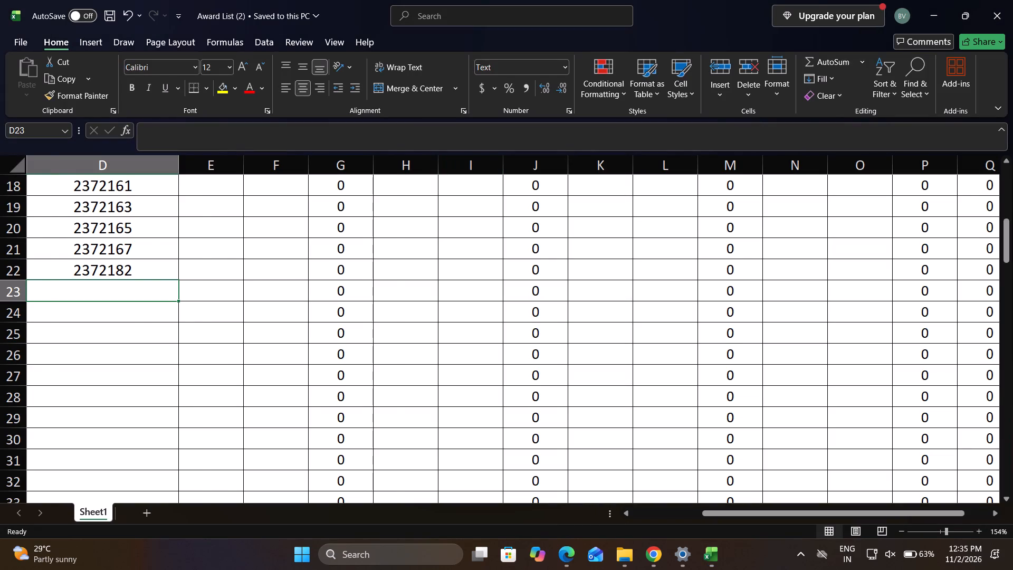
scroll(246, 344, "down", 1)
scroll(246, 343, "left", 1)
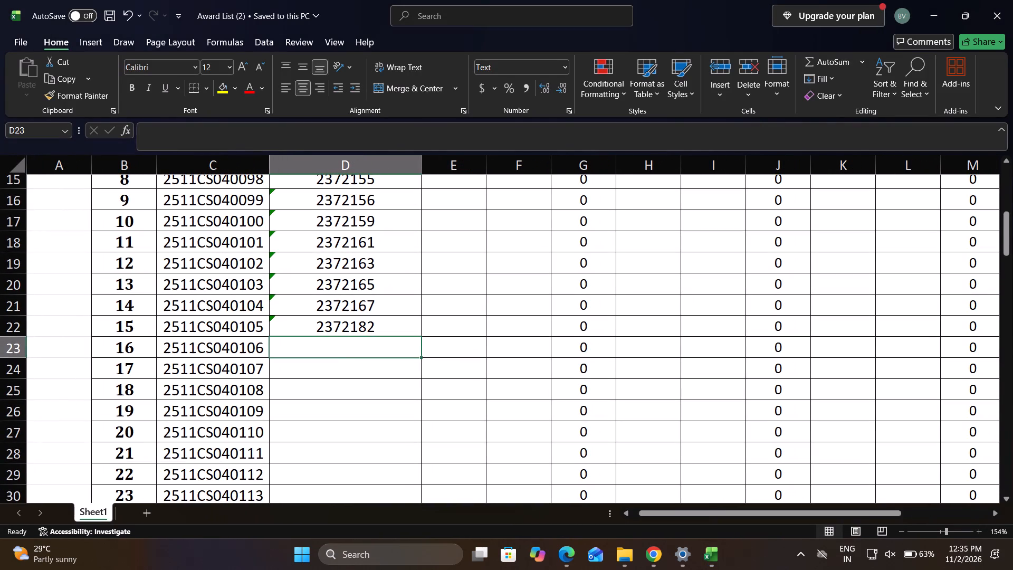
double_click(358, 353)
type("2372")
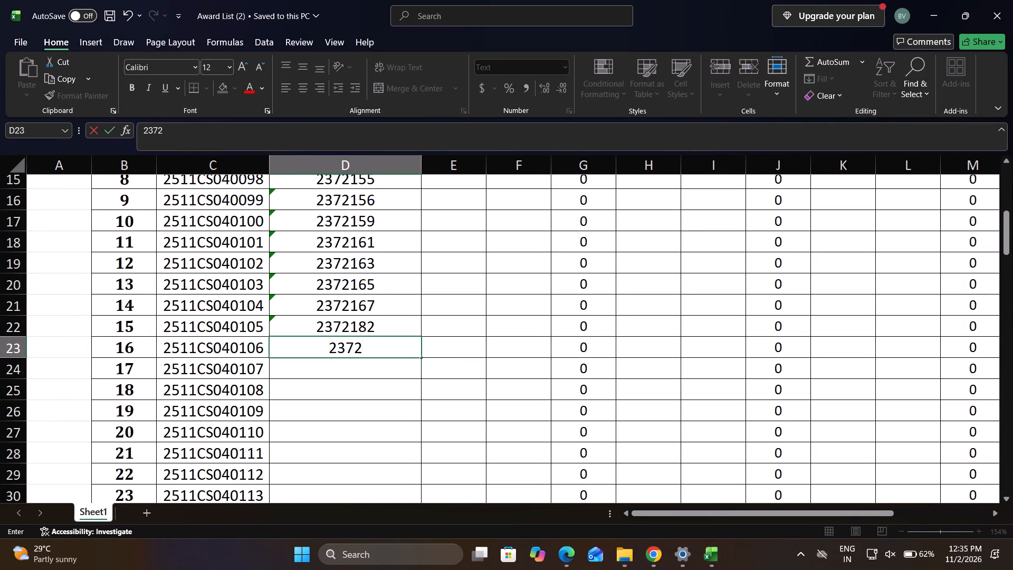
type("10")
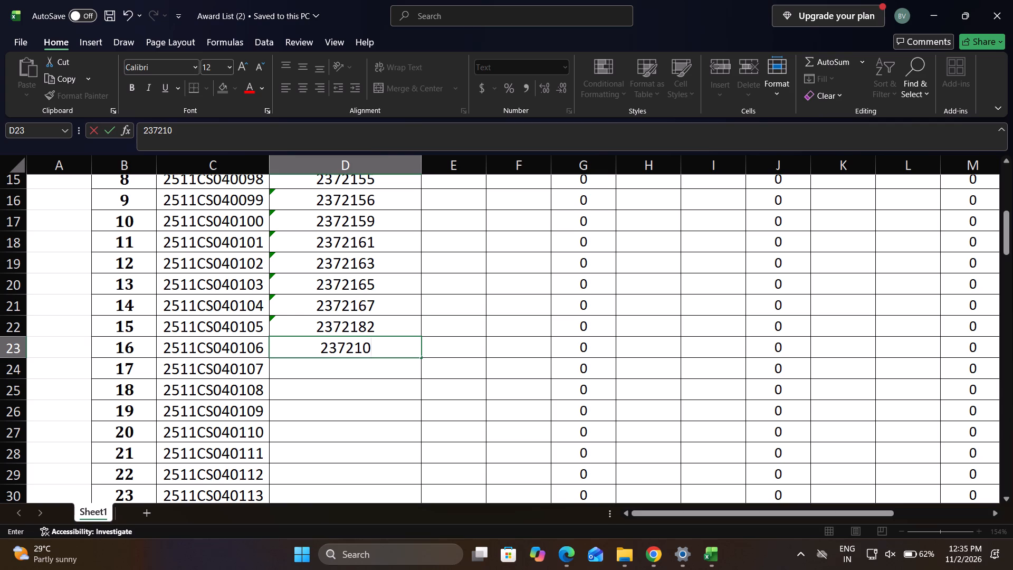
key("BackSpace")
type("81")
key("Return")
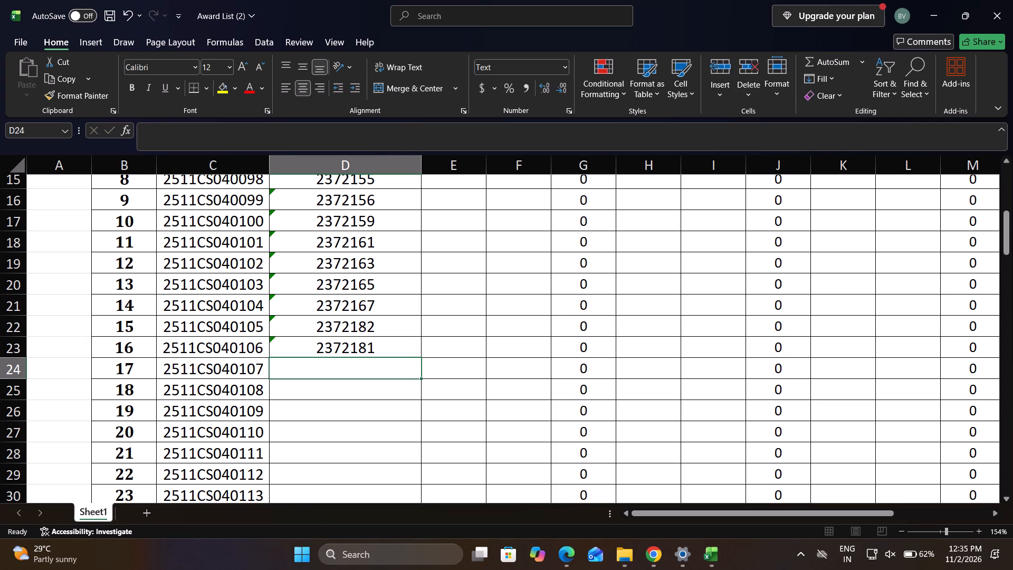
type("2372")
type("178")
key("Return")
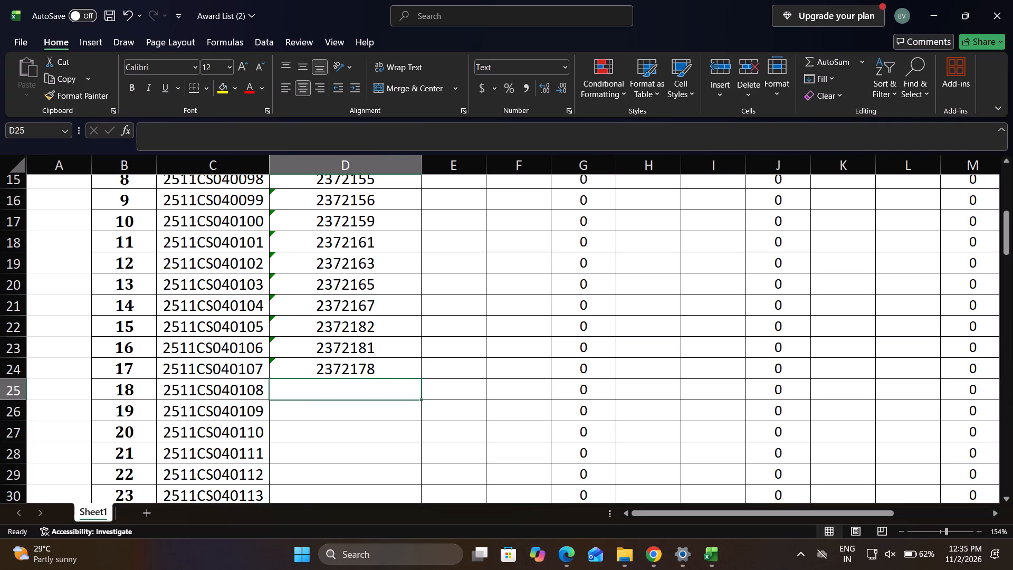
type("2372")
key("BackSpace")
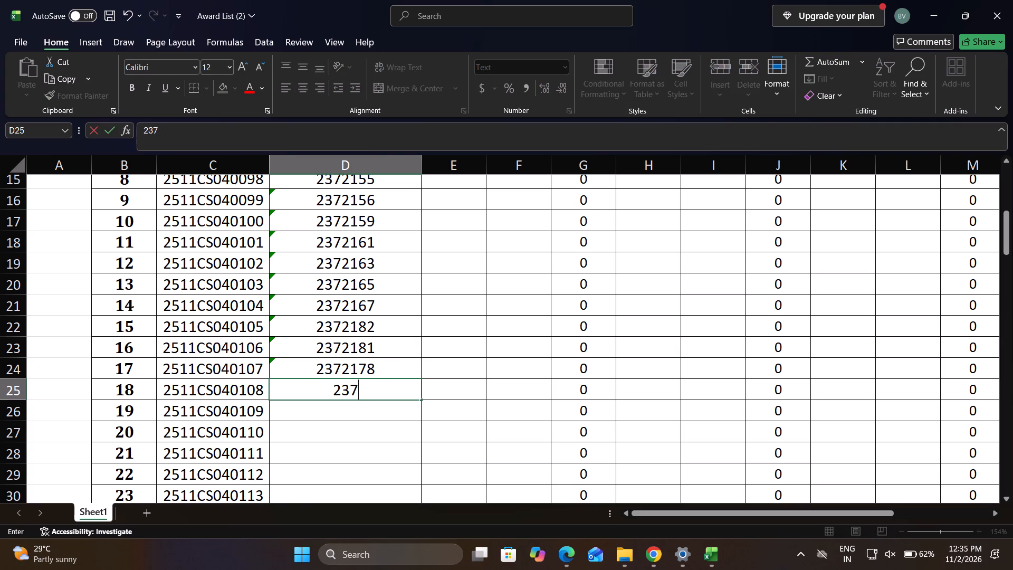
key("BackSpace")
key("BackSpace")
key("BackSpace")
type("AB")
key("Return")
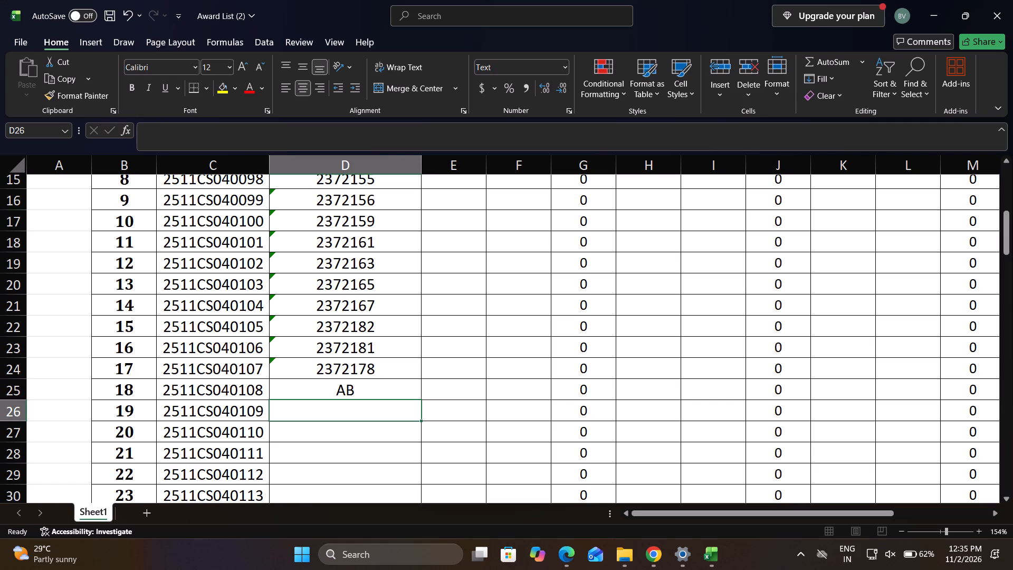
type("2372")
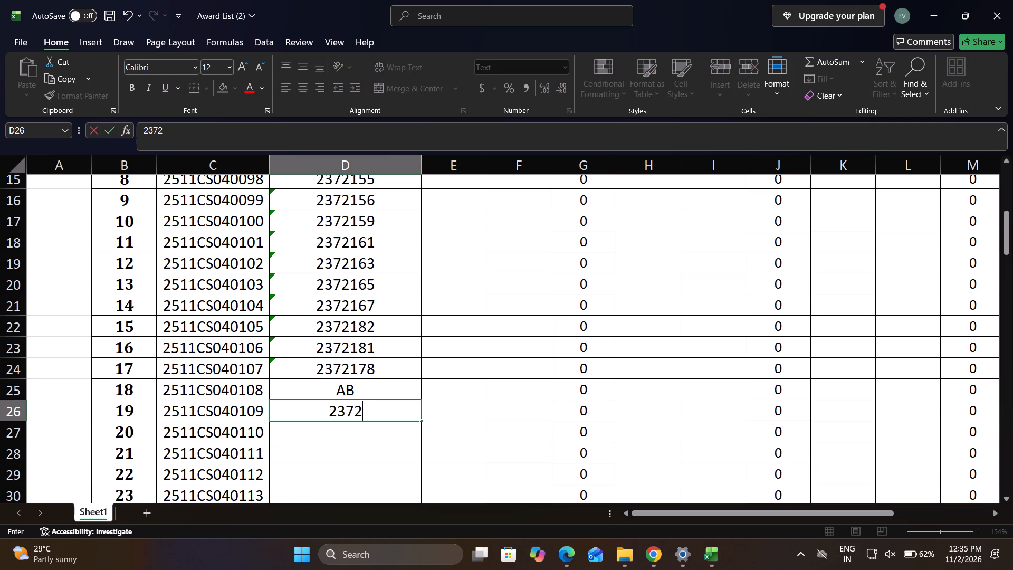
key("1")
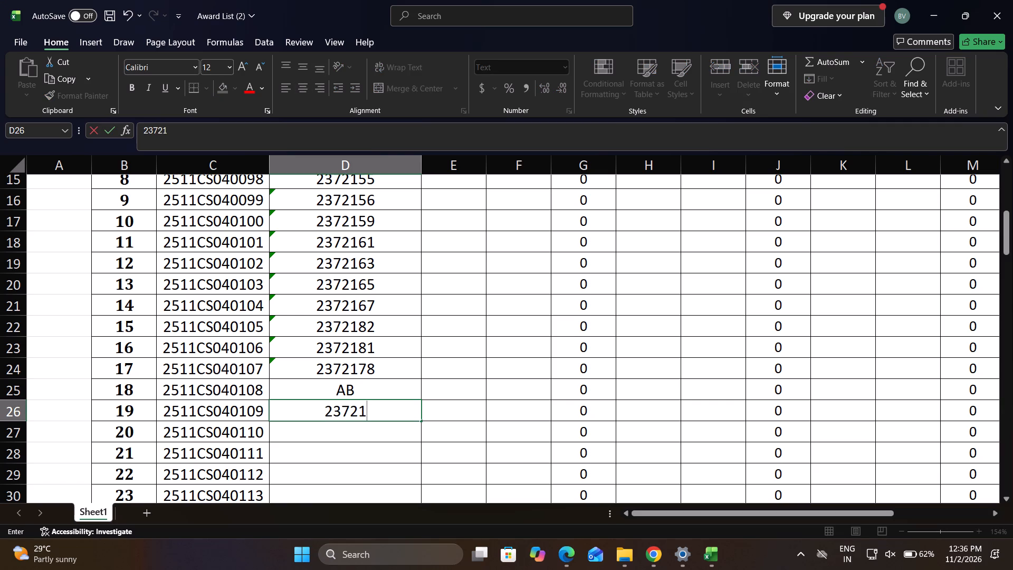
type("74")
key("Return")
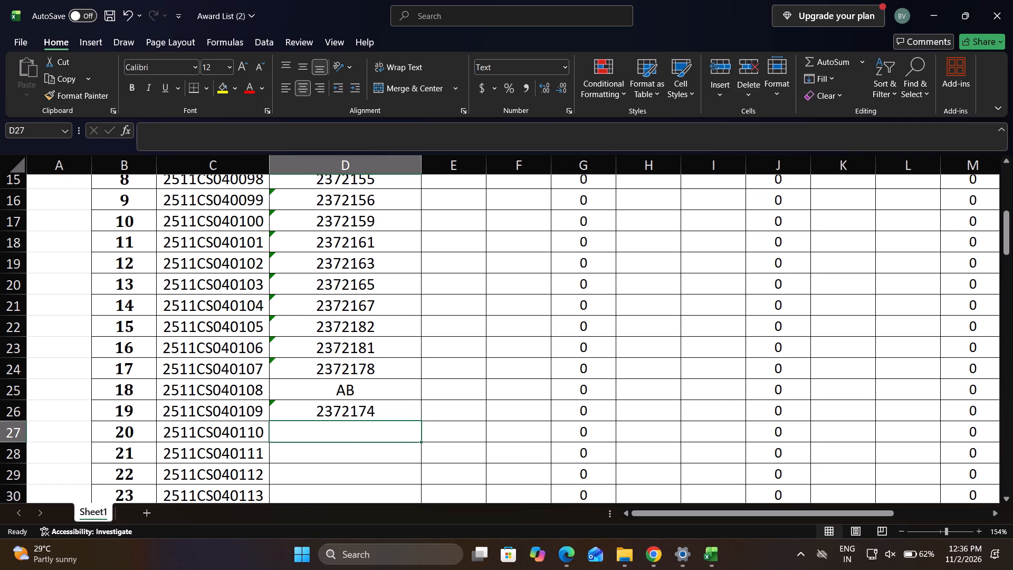
Enter booklet numbers 2372171, 2372173 and 2372169 for S.No. 20, 21 and 22.
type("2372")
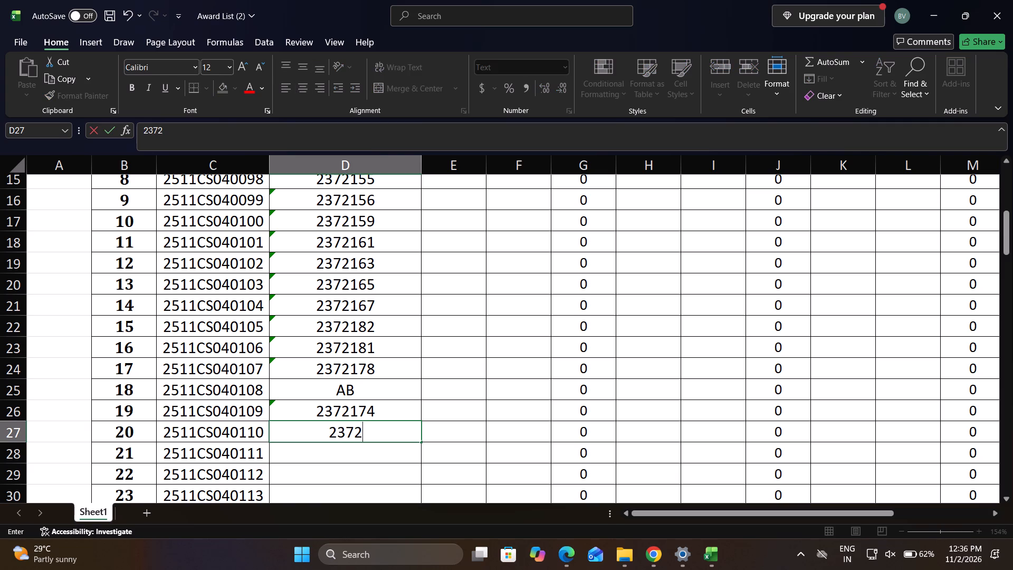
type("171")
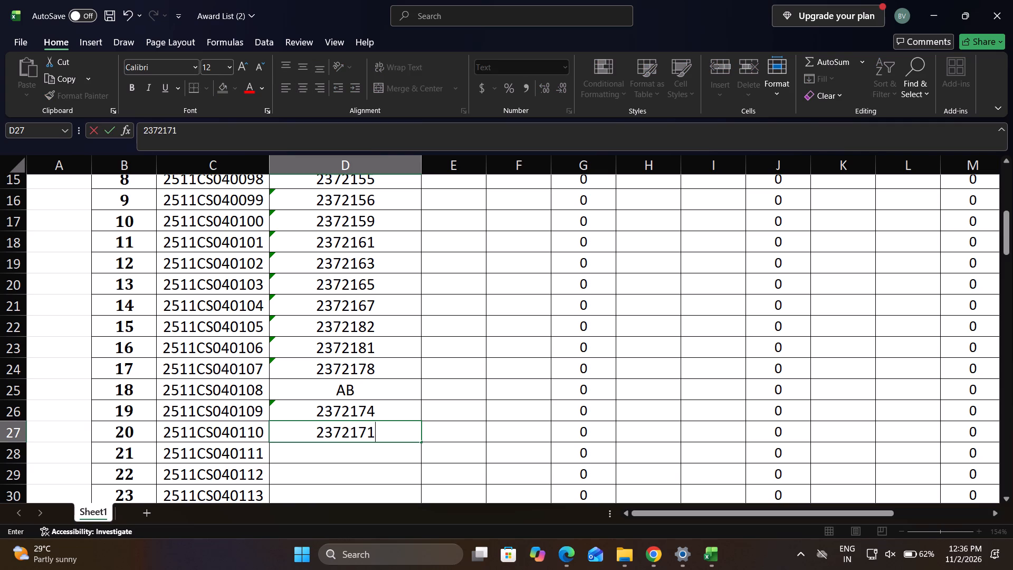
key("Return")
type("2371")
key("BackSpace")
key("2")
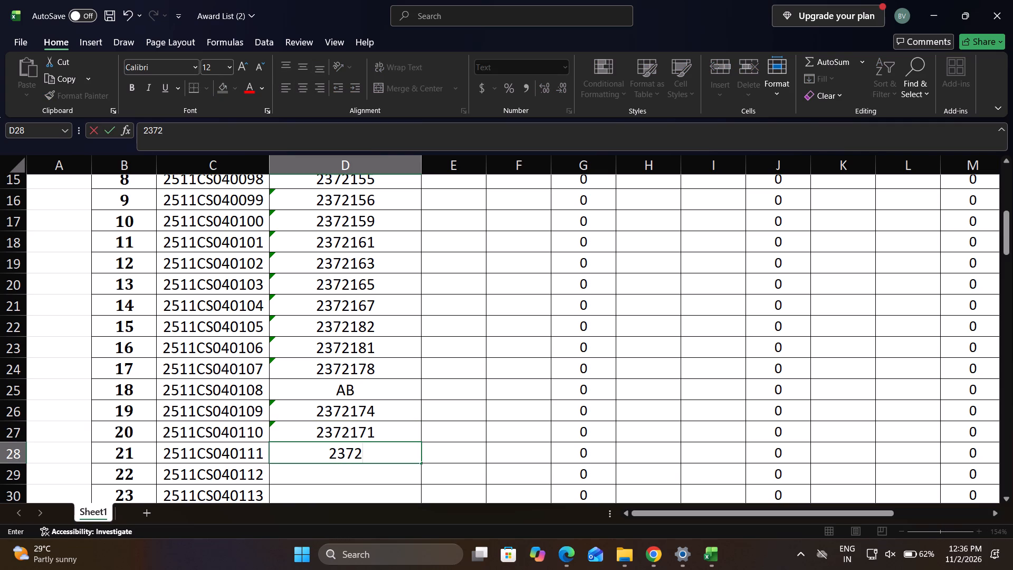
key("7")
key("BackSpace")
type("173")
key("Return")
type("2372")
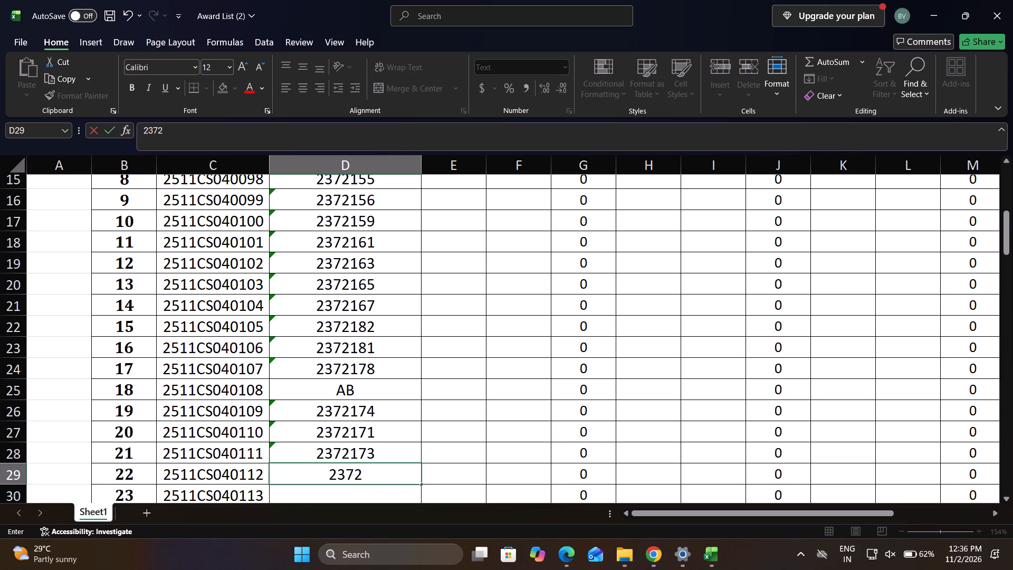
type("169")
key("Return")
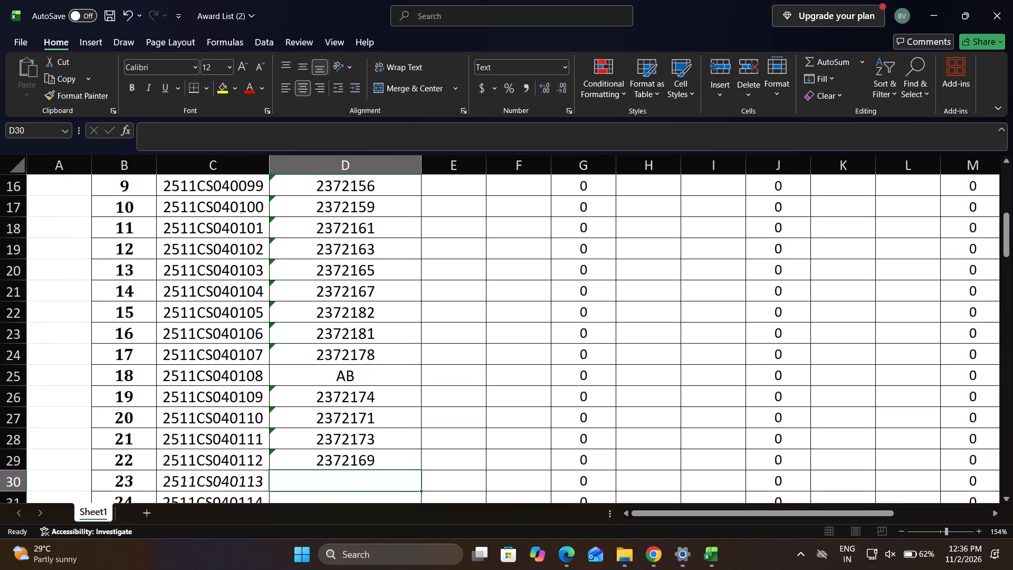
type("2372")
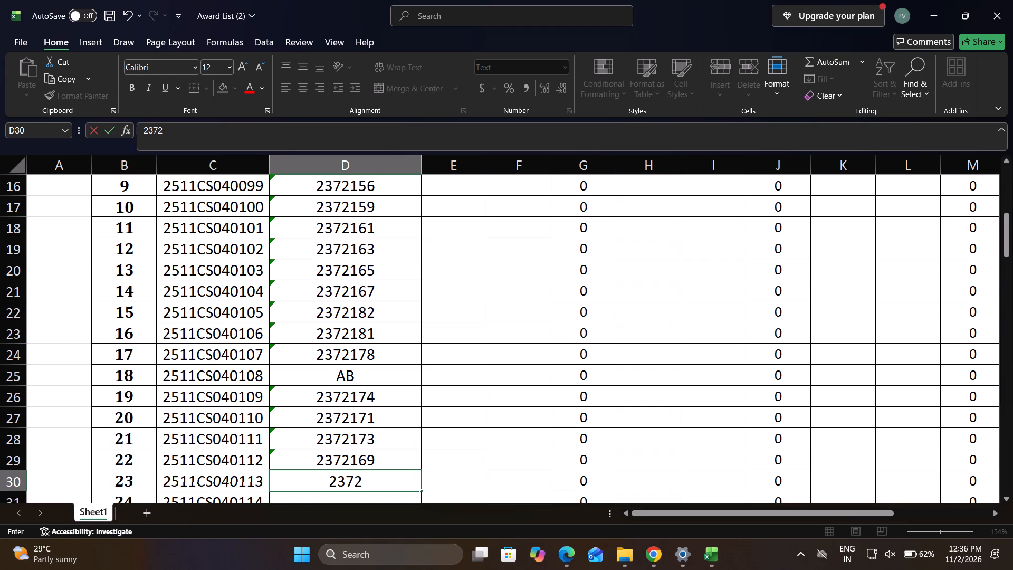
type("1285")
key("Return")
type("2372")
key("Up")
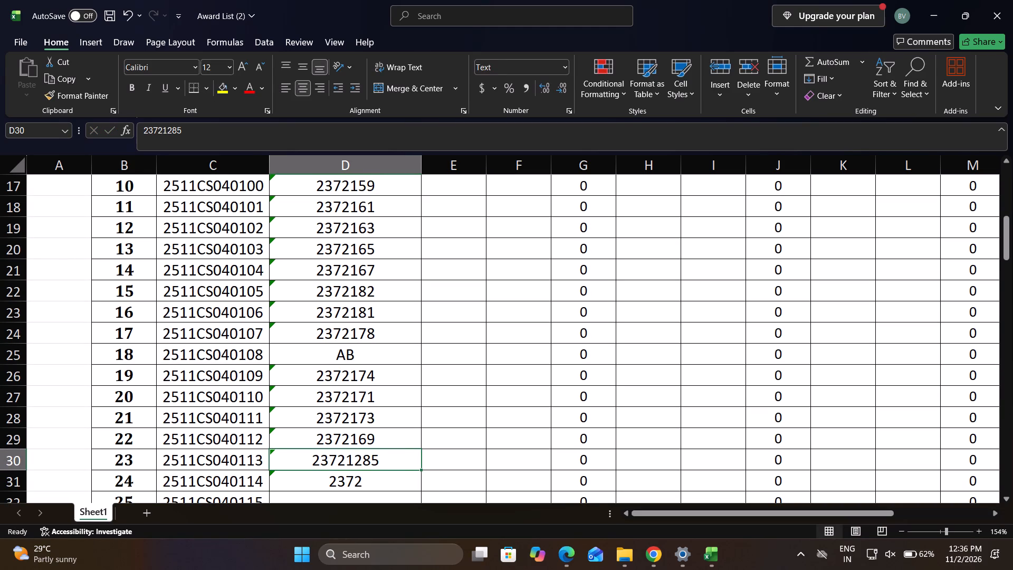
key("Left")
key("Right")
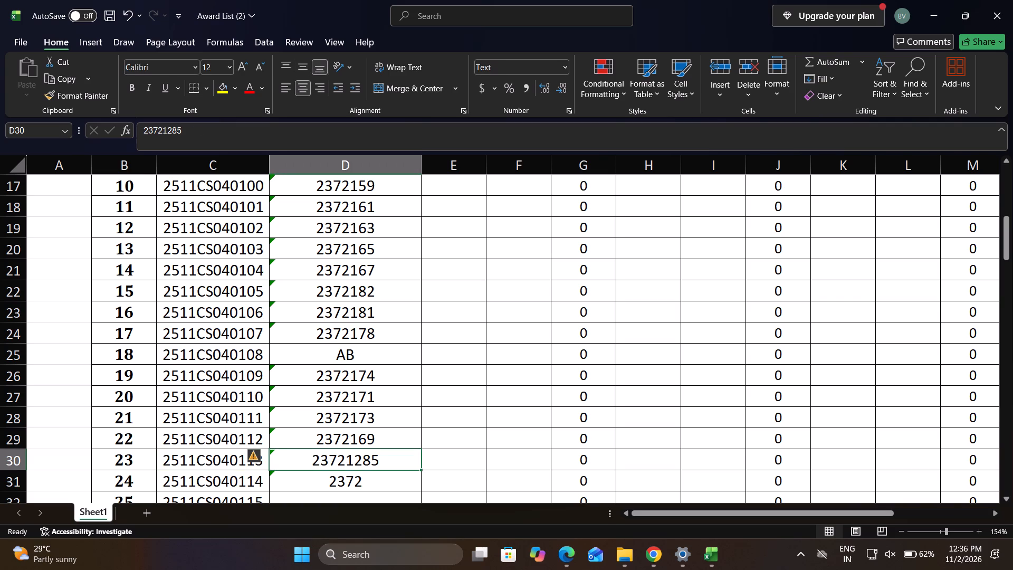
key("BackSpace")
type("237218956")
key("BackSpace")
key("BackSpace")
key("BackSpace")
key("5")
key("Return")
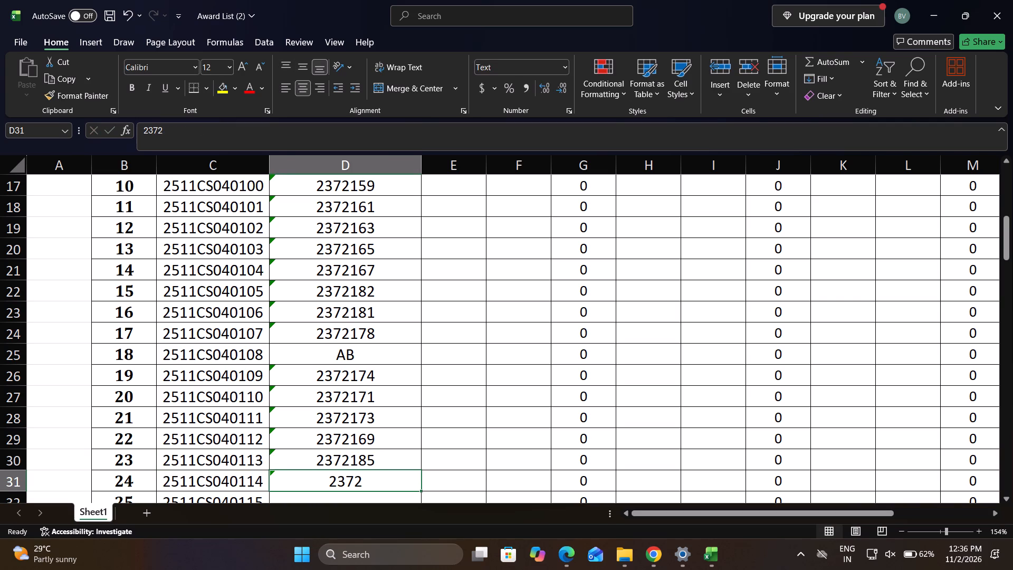
Enter booklet numbers 2372189, 2372196 and 2372198 for S.No. 24, 25 and 26.
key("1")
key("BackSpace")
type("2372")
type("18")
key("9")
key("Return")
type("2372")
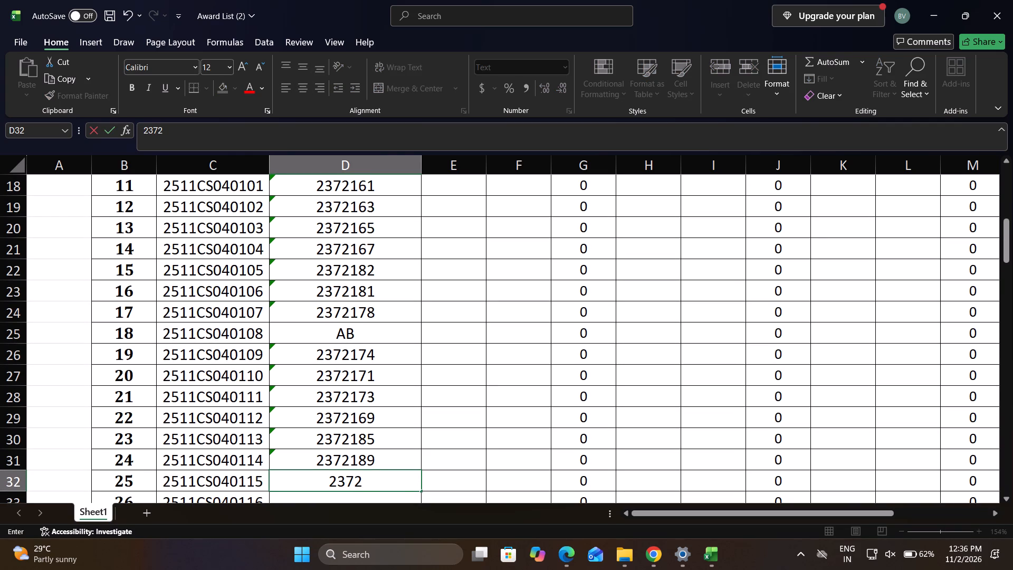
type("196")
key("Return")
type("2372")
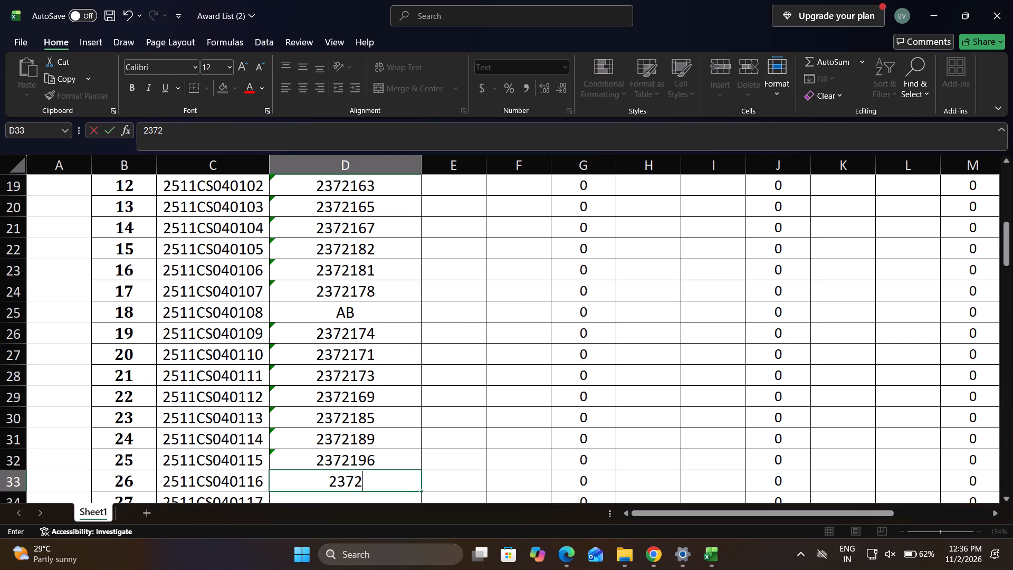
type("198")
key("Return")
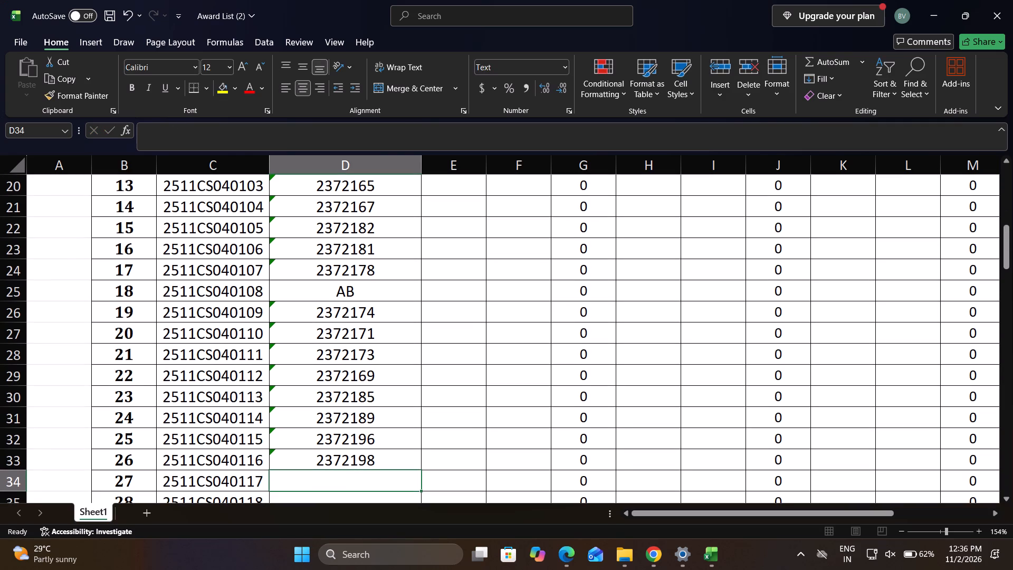
Enter booklet numbers 2372504, 2372506 and 2372421 for S.No. 27, 28 and 29.
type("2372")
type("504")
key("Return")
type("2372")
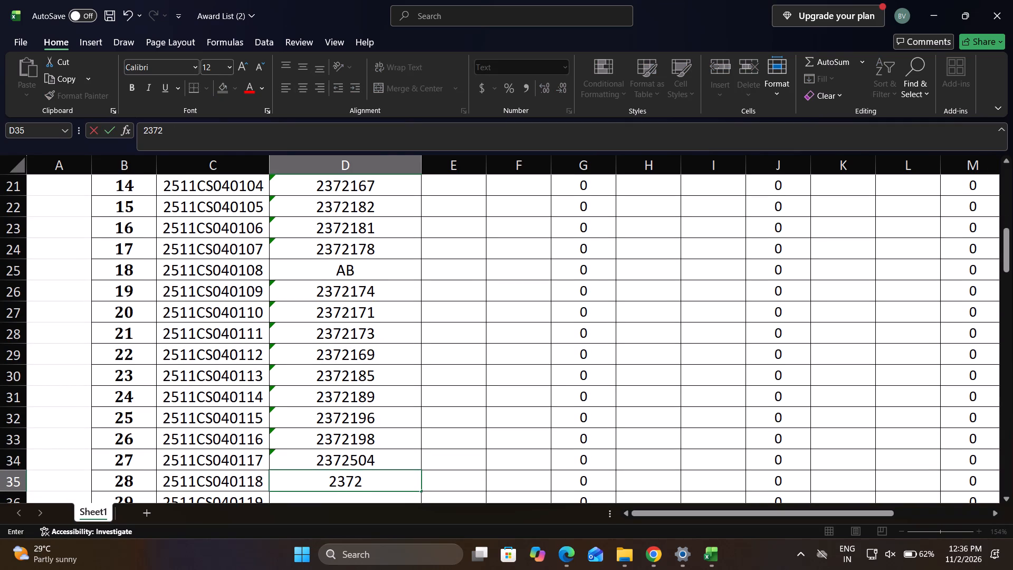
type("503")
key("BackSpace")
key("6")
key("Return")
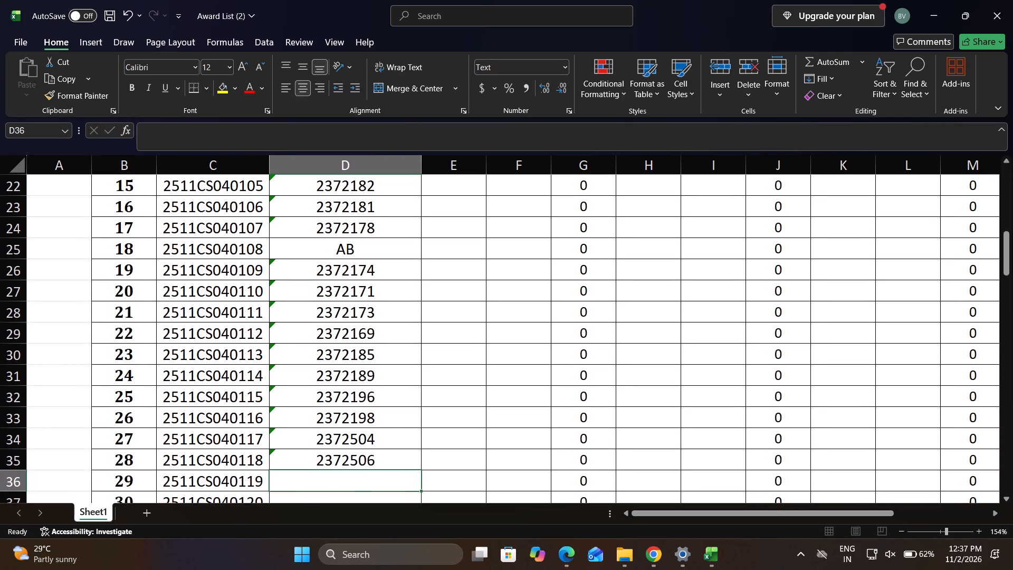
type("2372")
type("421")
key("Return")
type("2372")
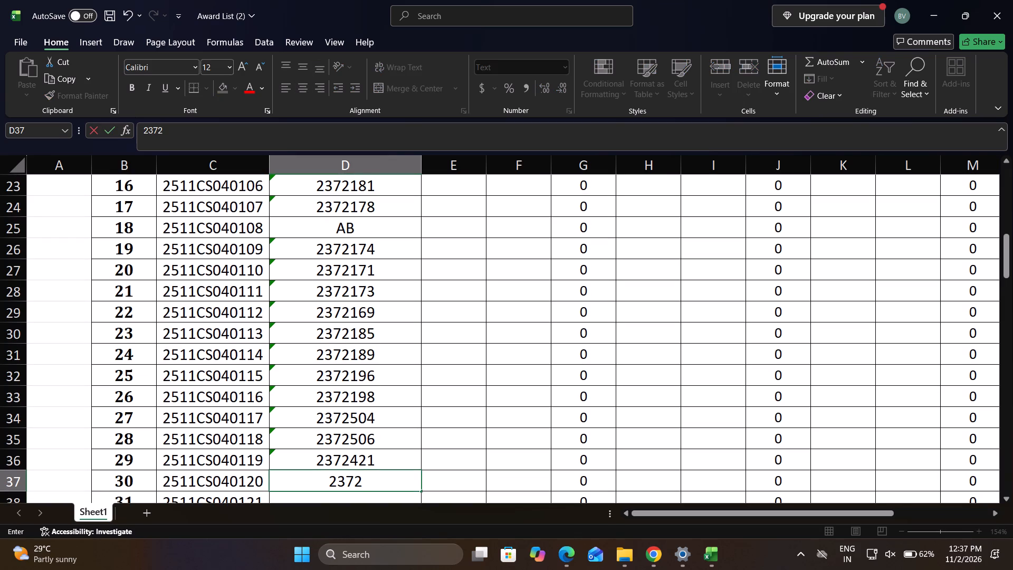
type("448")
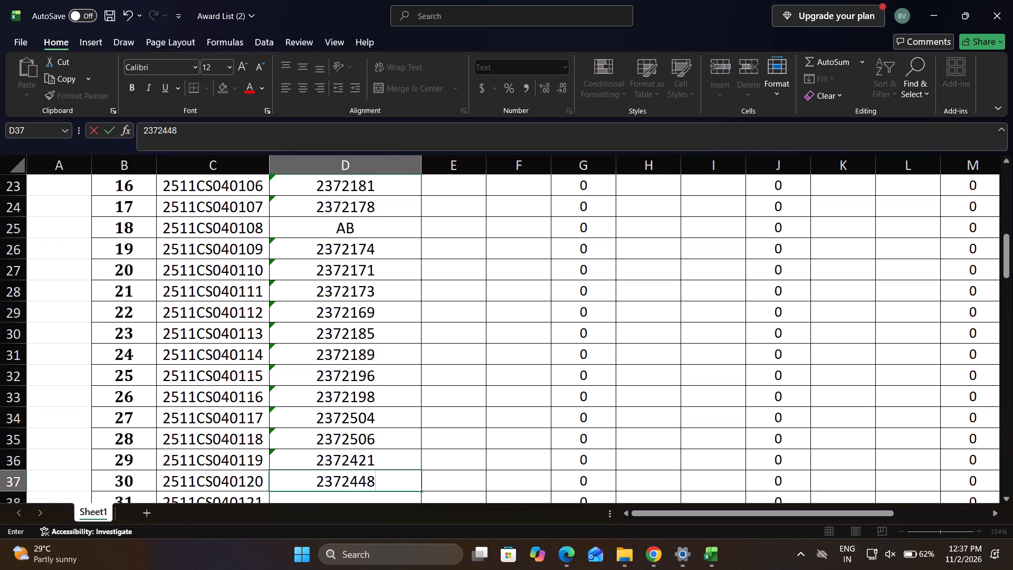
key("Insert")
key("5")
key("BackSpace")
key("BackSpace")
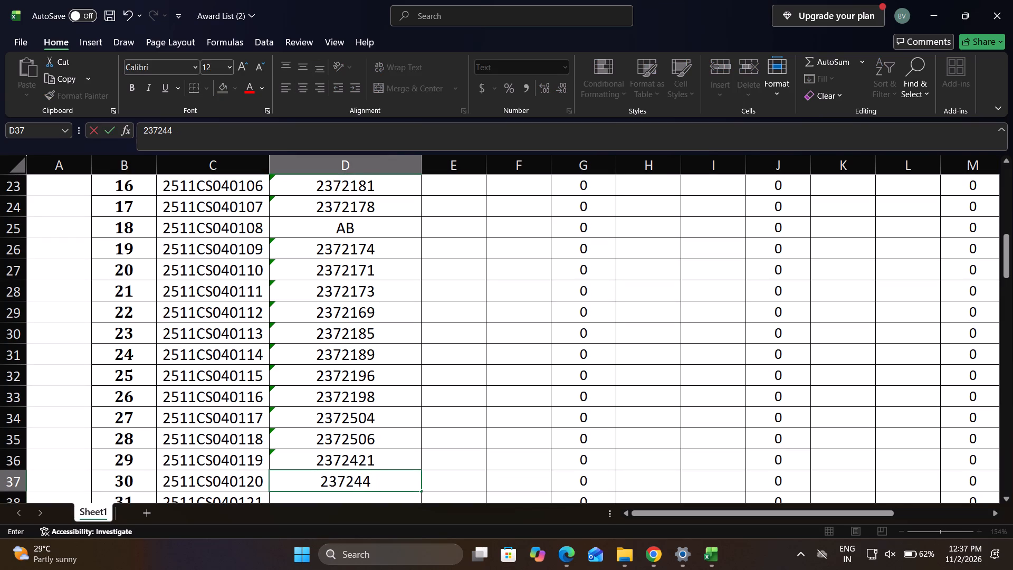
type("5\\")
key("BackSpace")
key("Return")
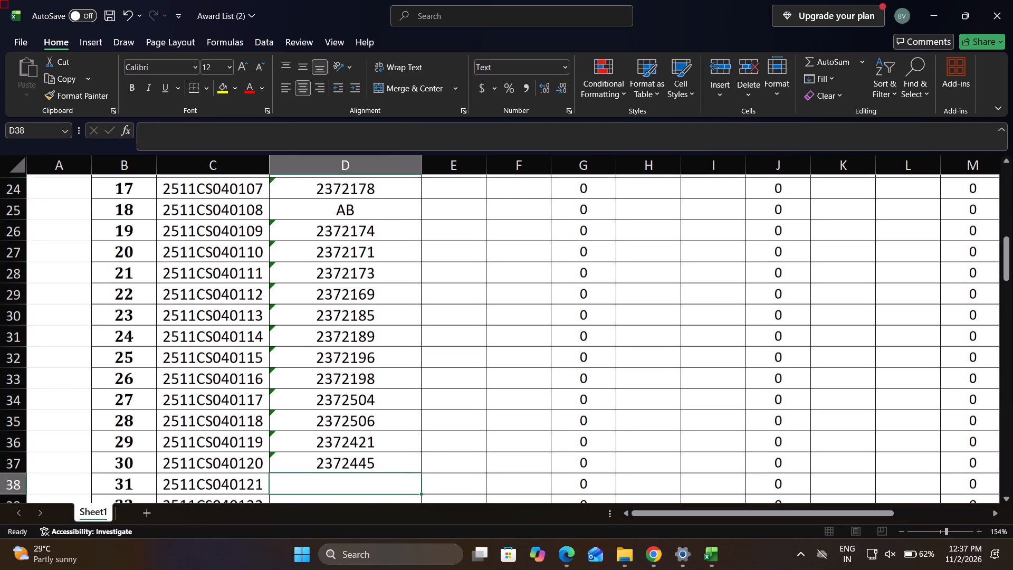
Enter booklet numbers 2372187 and 2372190 for S.No. 31 and 32.
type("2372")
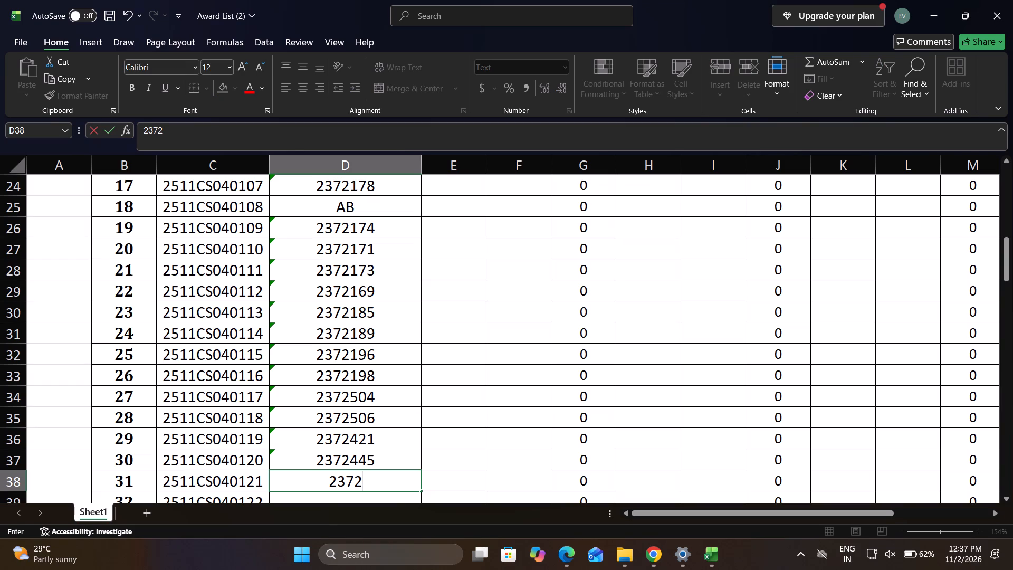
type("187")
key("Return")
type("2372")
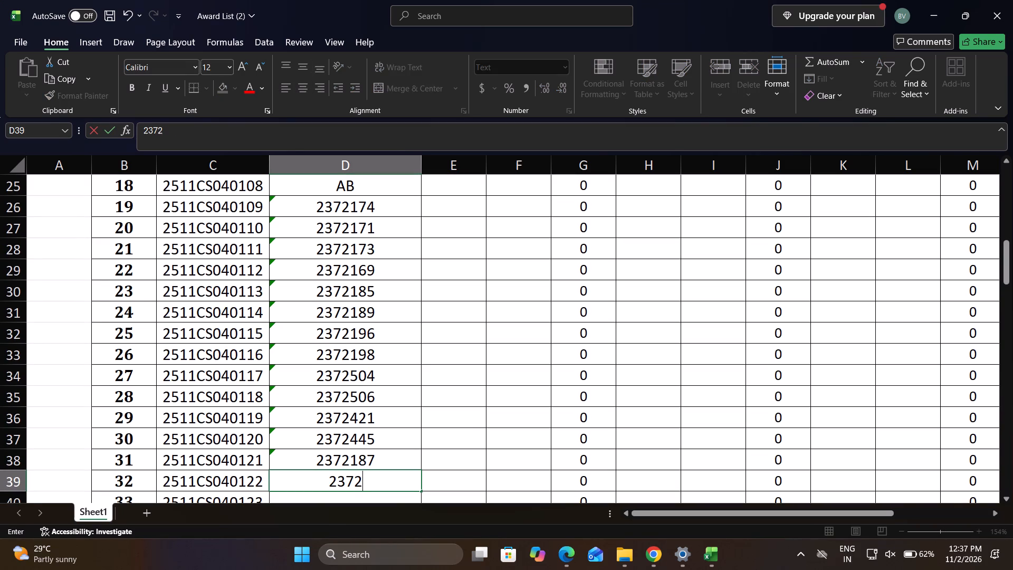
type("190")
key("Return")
Enter booklet numbers 2372193 and 2372199 for S.No. 33 and 34.
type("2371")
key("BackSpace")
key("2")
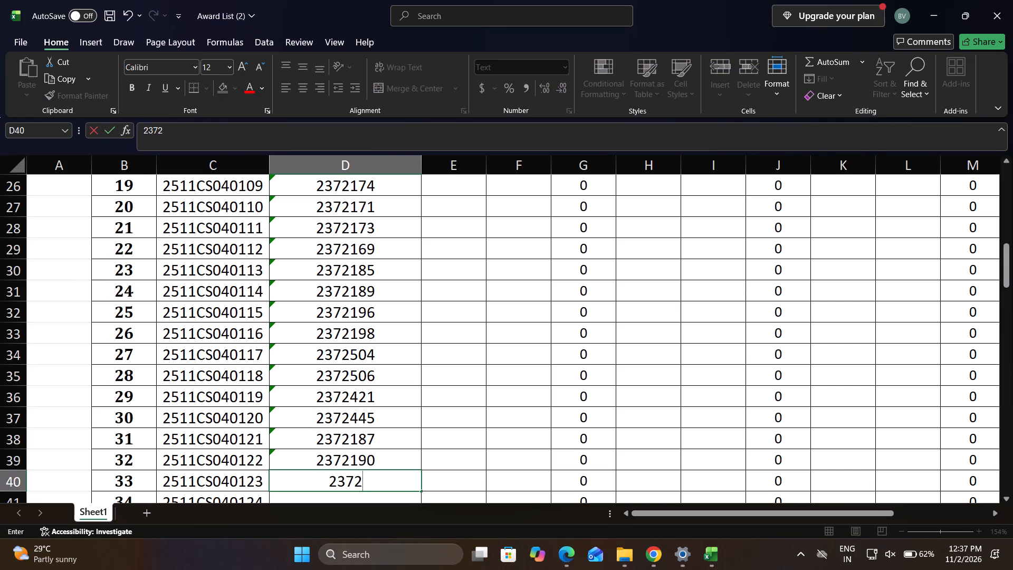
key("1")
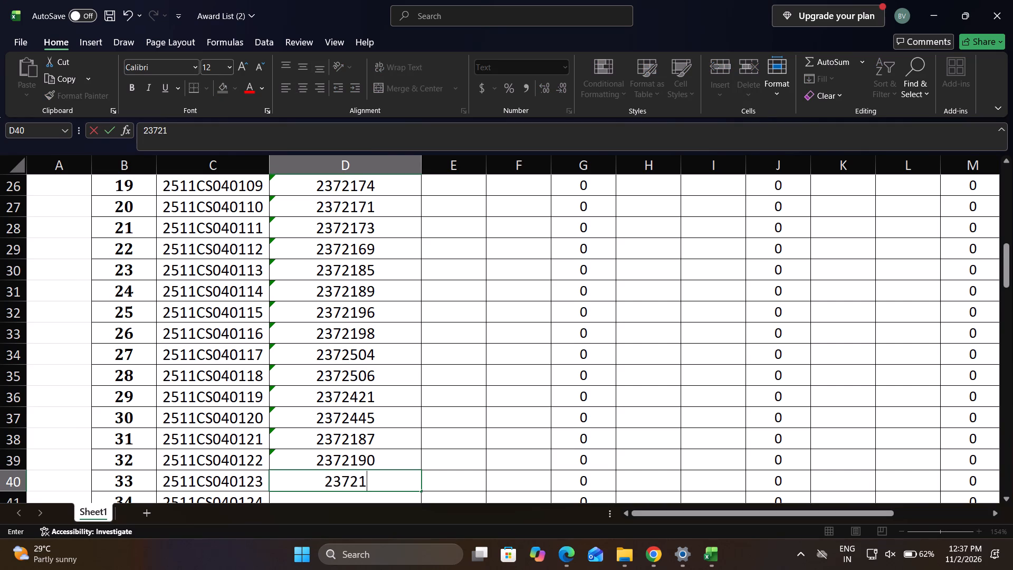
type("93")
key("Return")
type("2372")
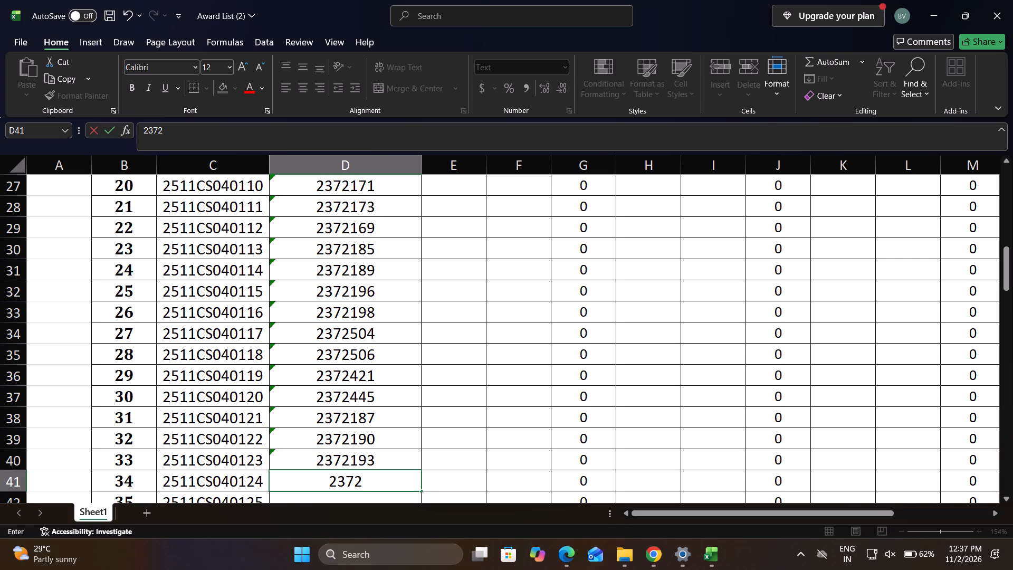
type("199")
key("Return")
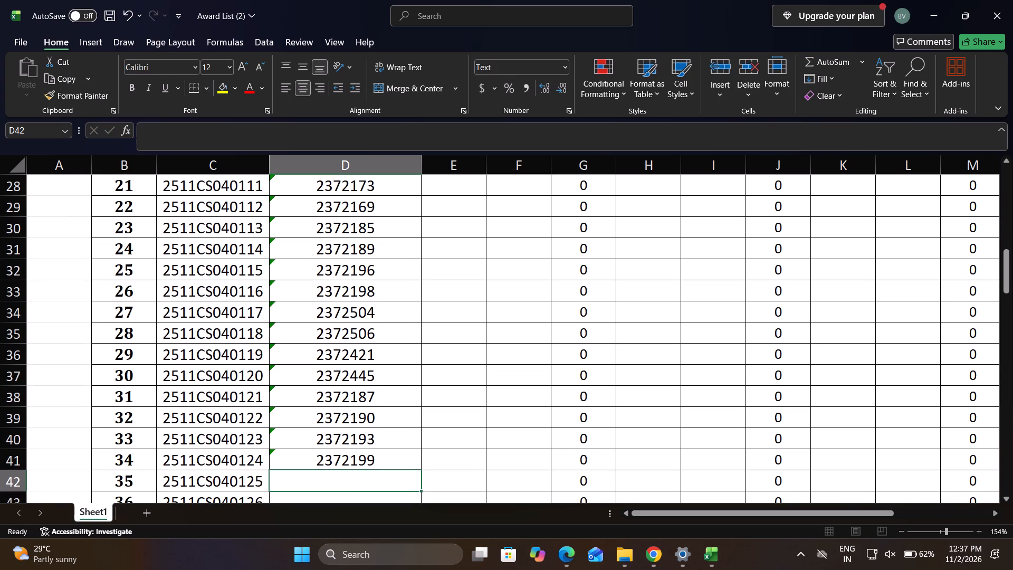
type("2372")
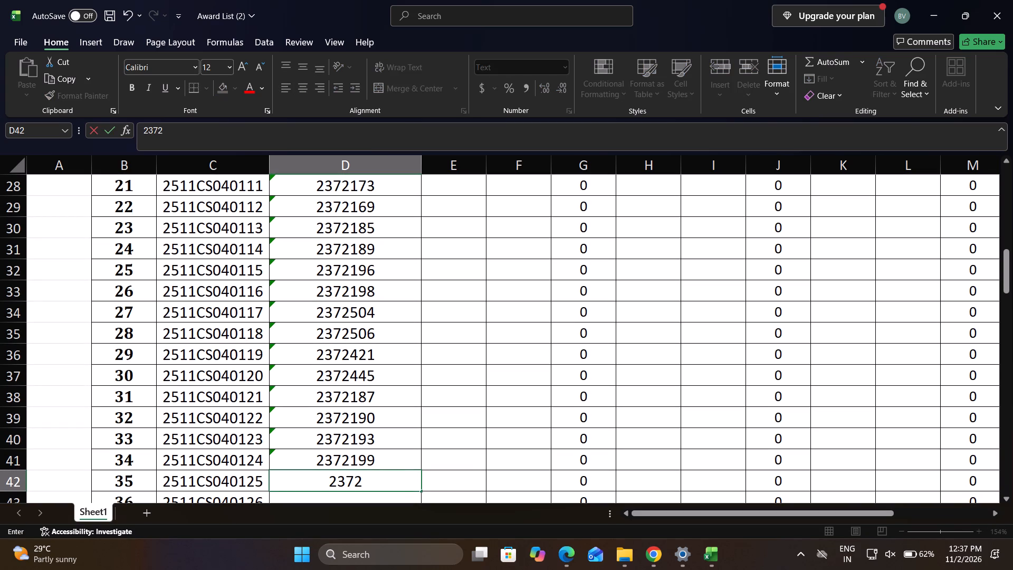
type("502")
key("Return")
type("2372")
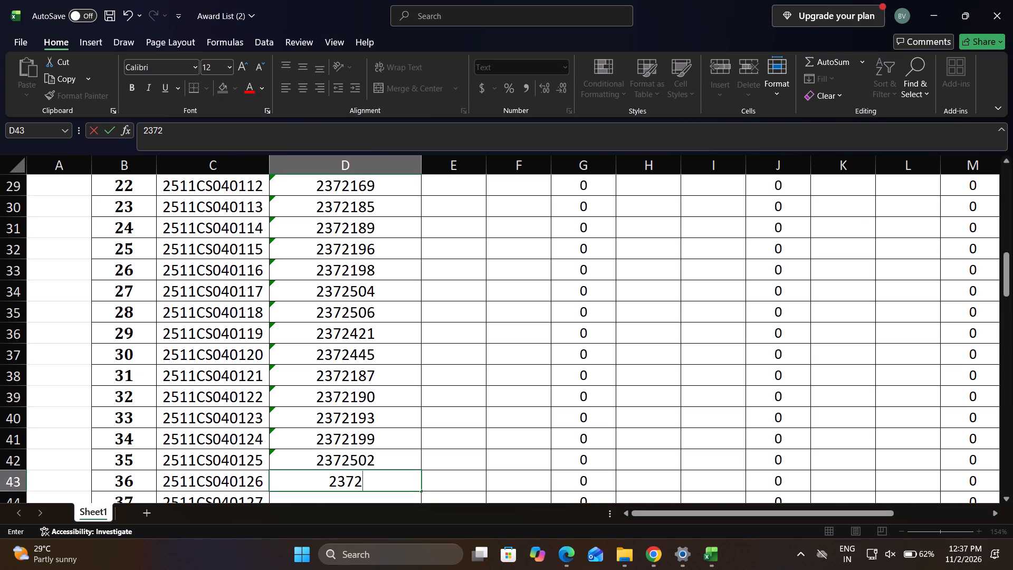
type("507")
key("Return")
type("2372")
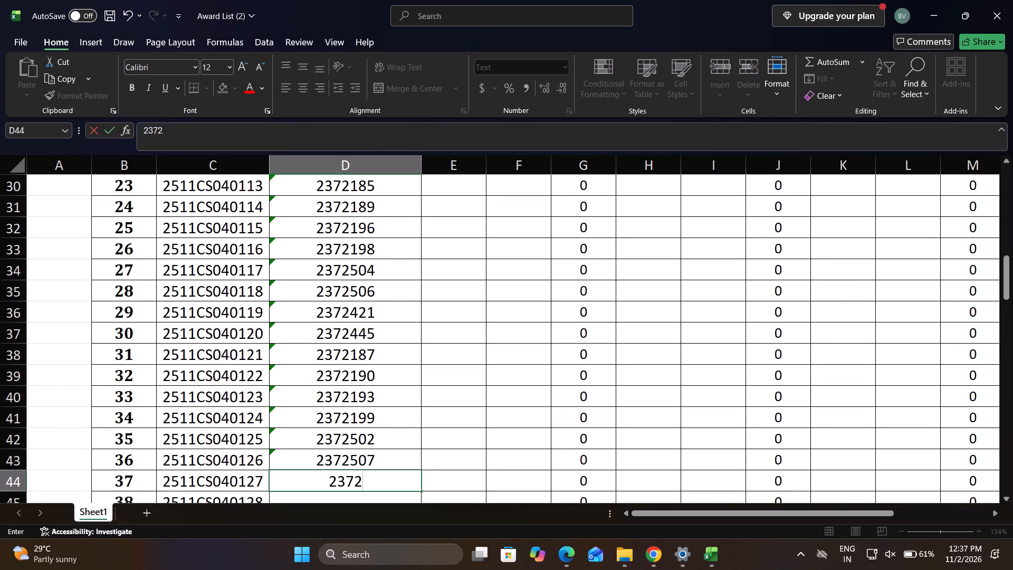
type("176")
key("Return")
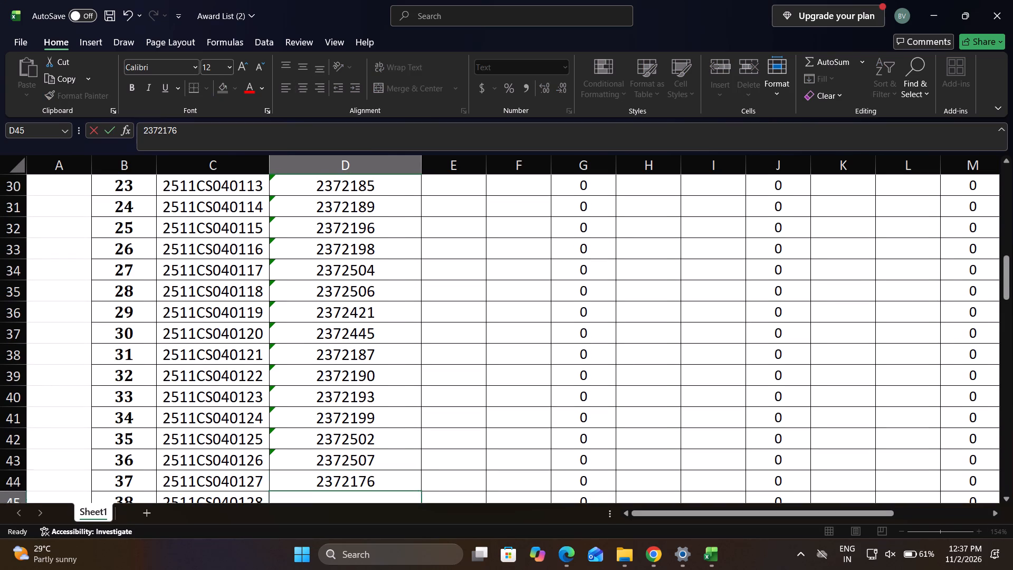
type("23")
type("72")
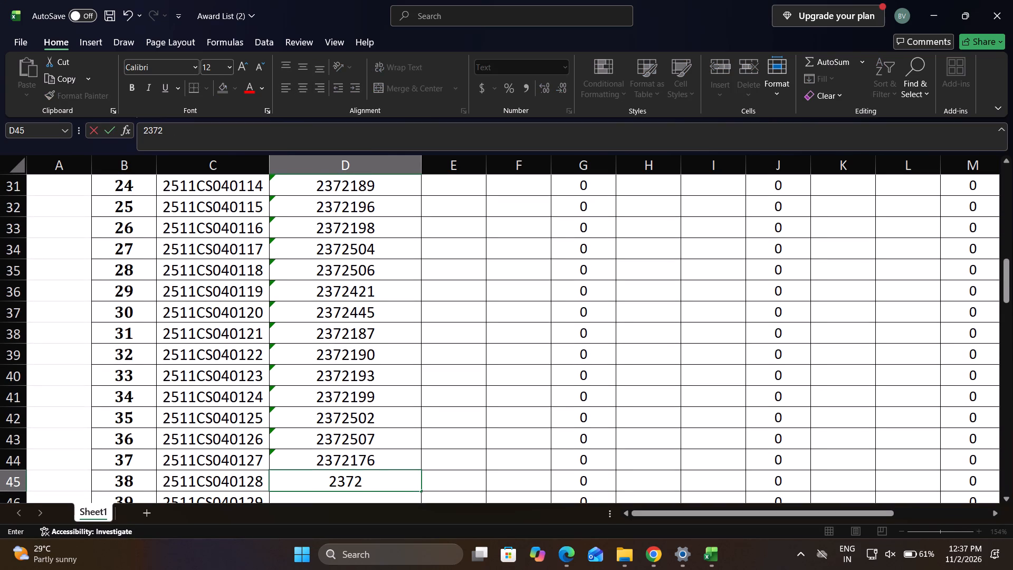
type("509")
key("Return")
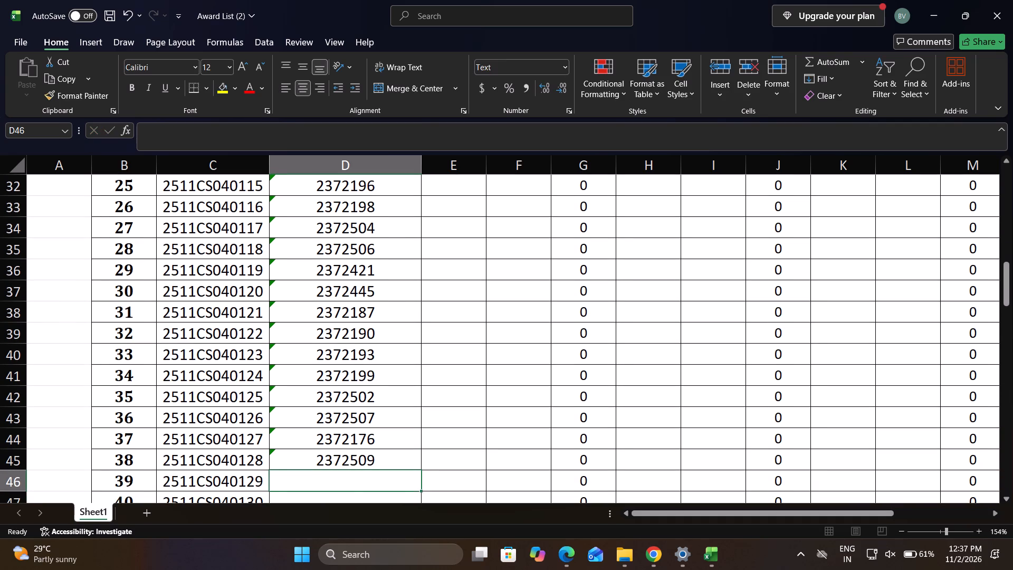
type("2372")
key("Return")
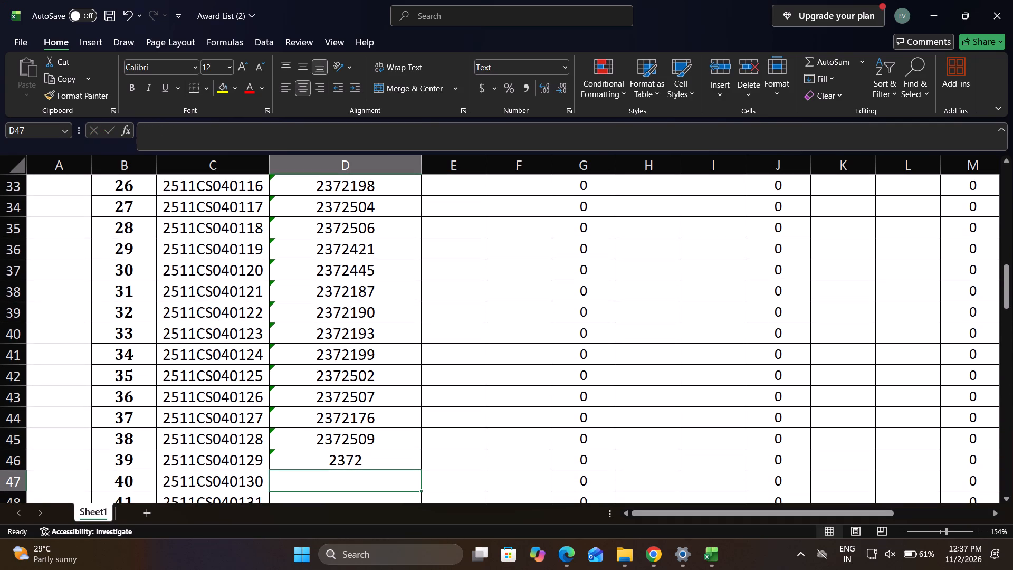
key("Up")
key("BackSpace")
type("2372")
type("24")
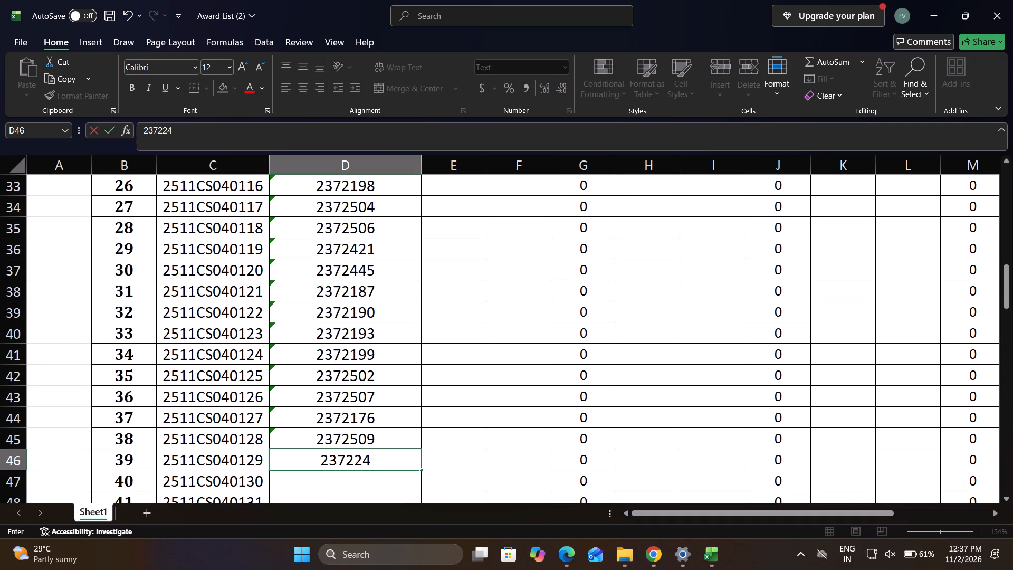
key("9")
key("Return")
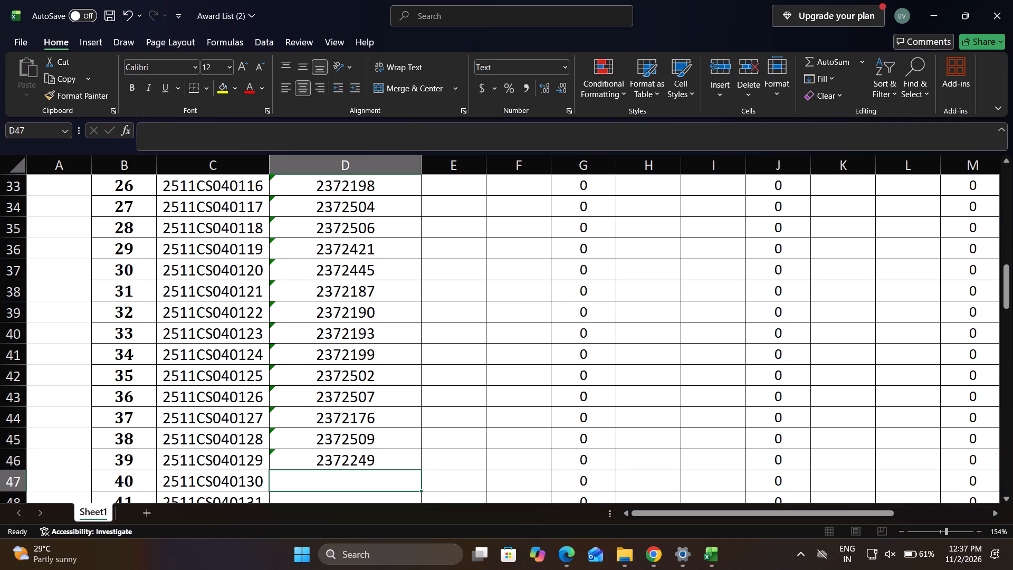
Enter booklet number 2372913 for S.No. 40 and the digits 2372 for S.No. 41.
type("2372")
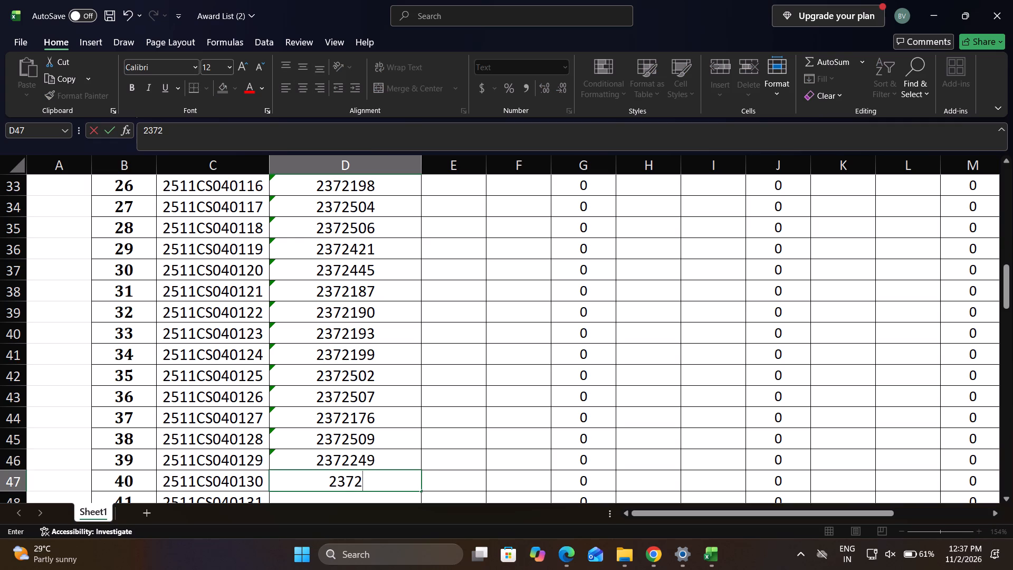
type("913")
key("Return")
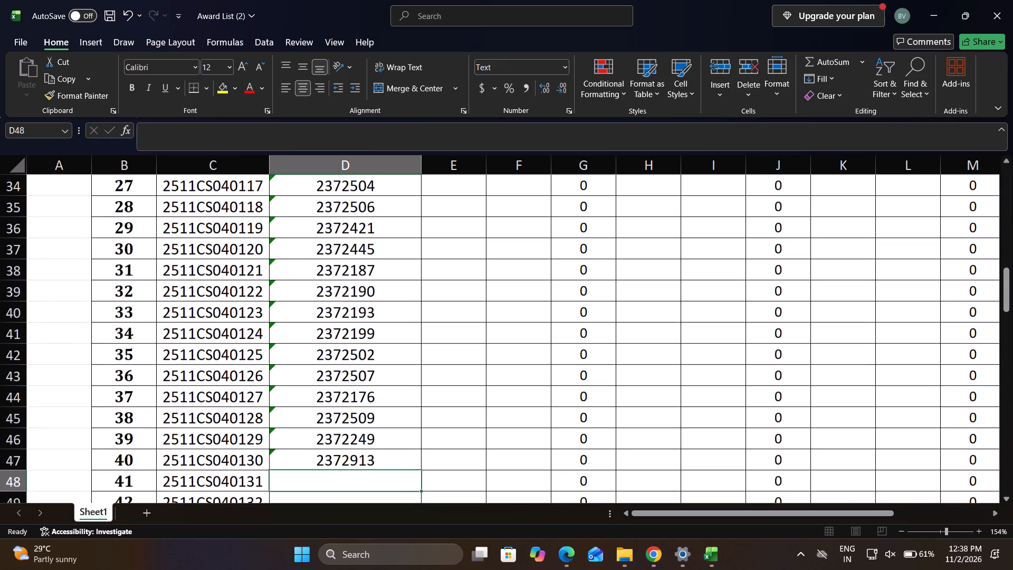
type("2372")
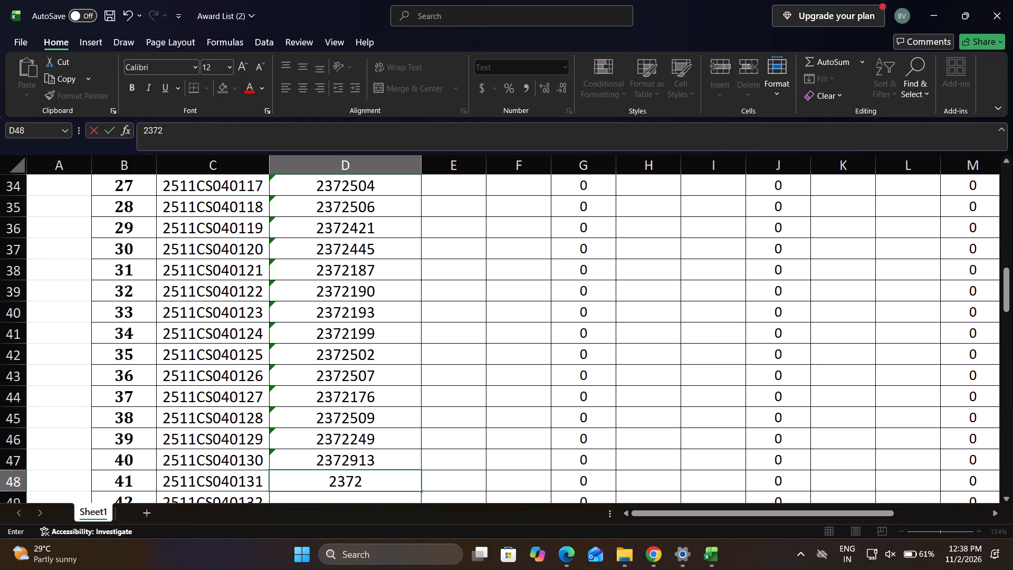
double_click(348, 458)
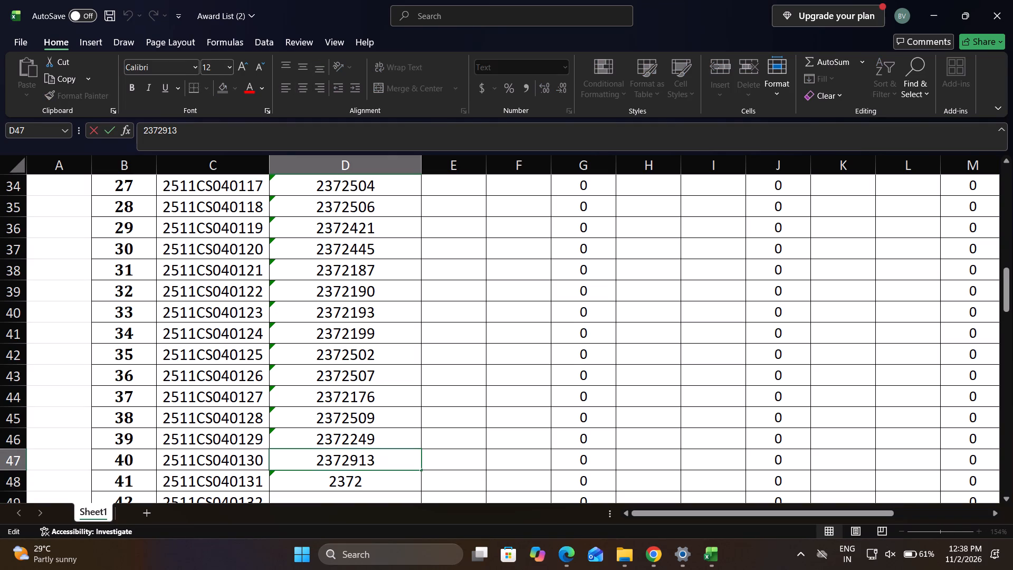
key("Left")
key("BackSpace")
key("8")
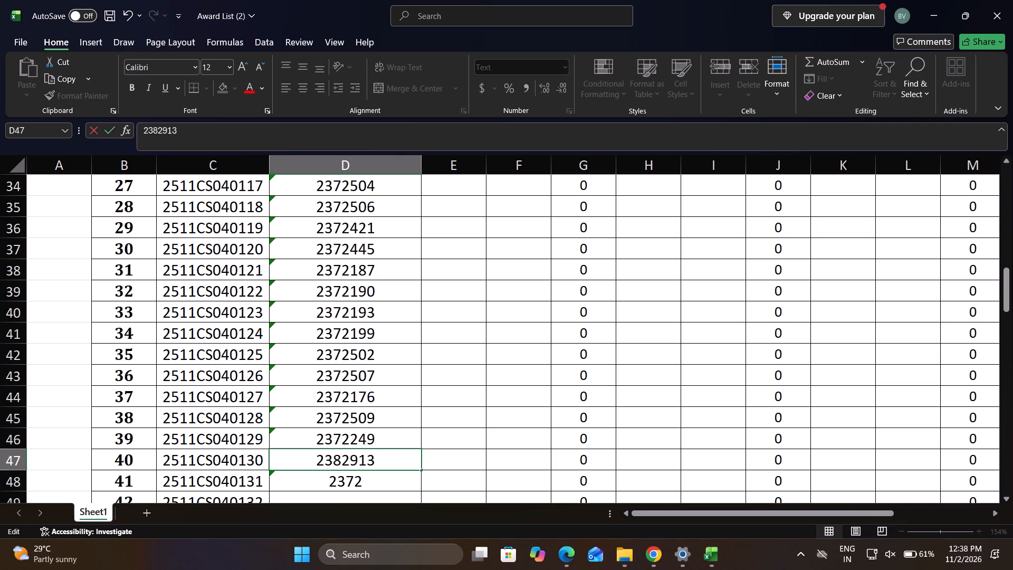
key("Right")
key("Right")
key("Right")
key("Right")
key("Right")
key("BackSpace")
key("BackSpace")
key("BackSpace")
key("BackSpace")
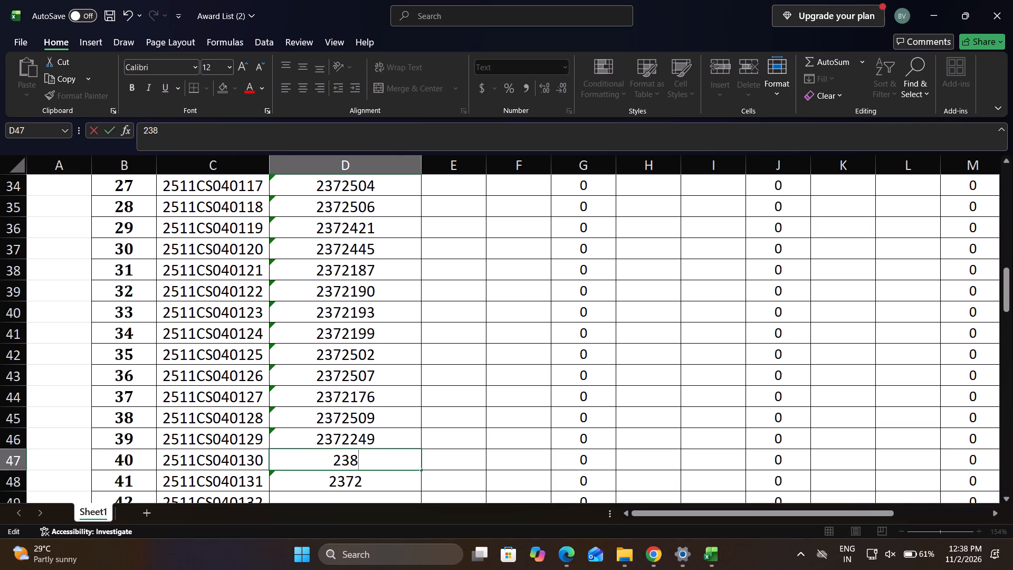
key("BackSpace")
key("BackSpace")
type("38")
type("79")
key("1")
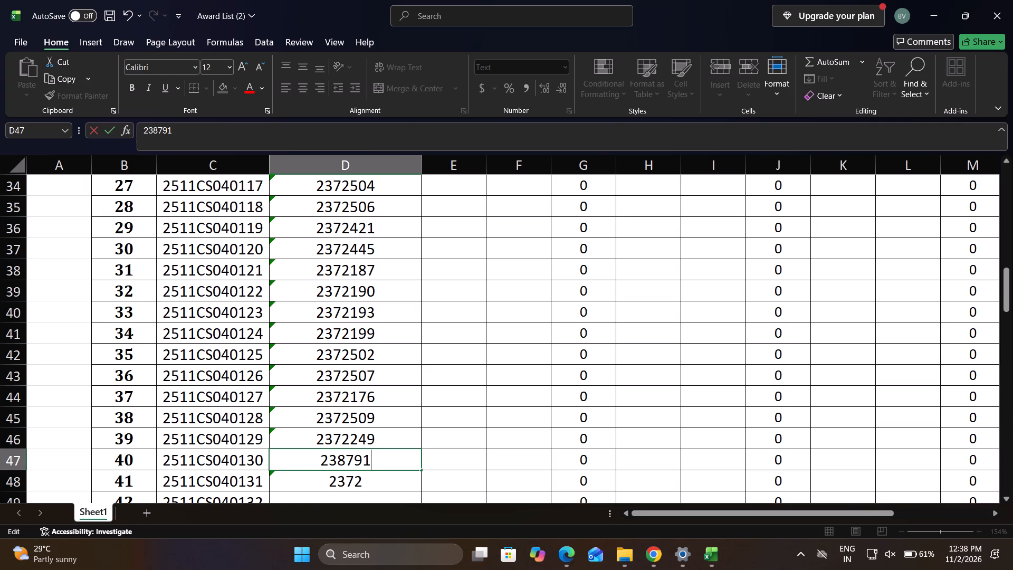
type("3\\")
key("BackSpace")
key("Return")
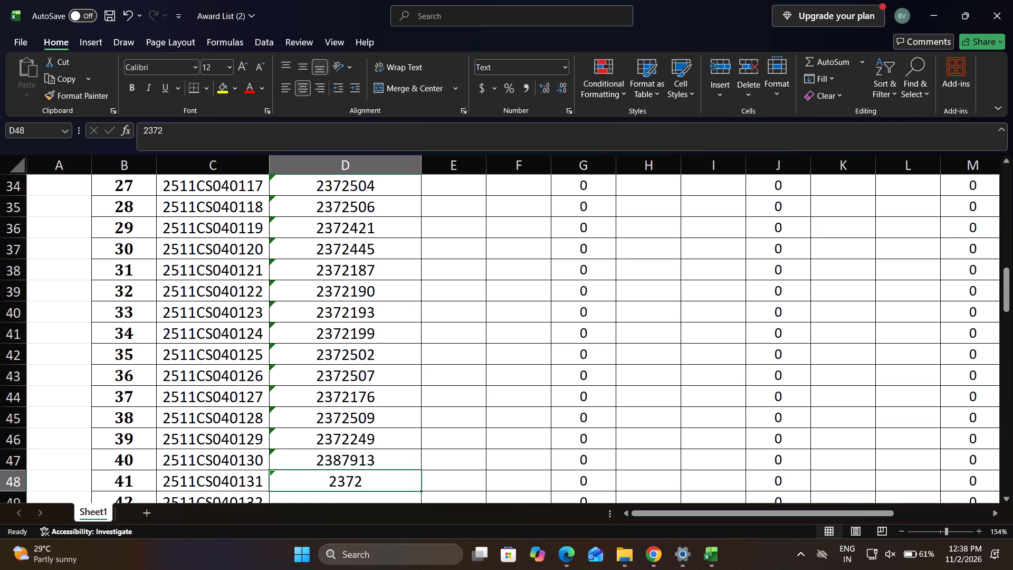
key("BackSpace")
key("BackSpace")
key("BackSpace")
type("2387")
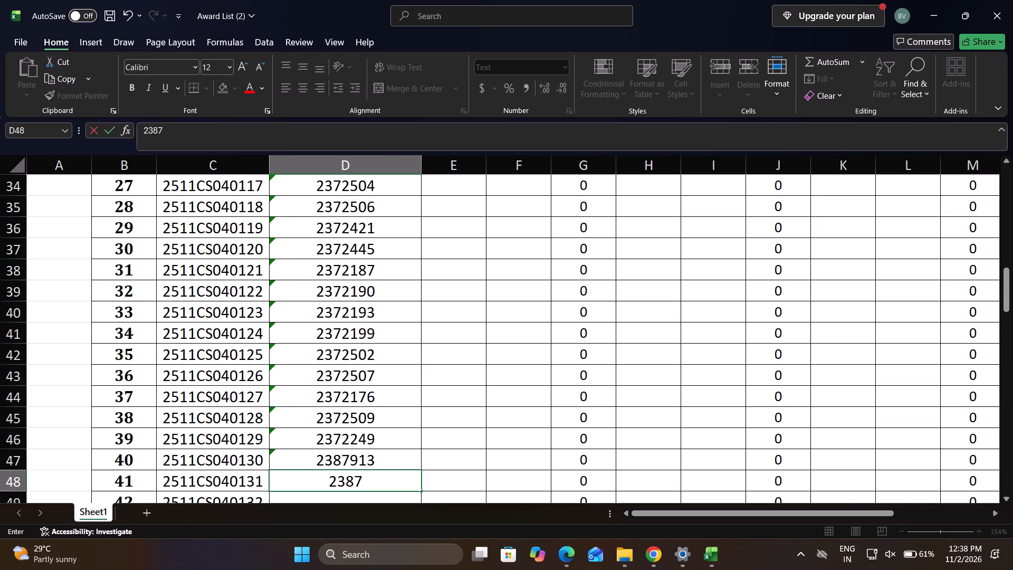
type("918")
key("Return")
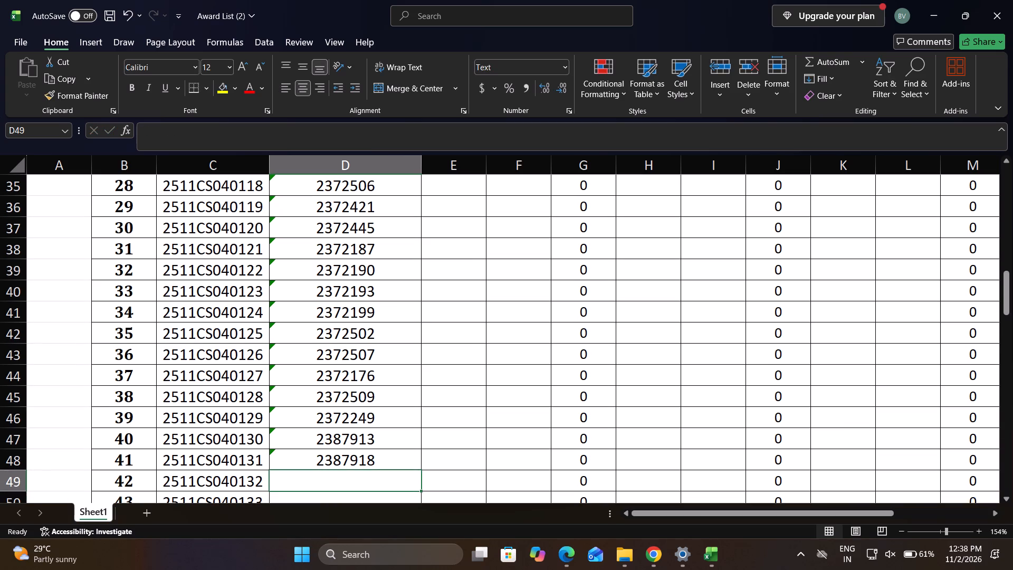
Enter booklet numbers 2372492 and 2372493 for S.No. 42 and 43.
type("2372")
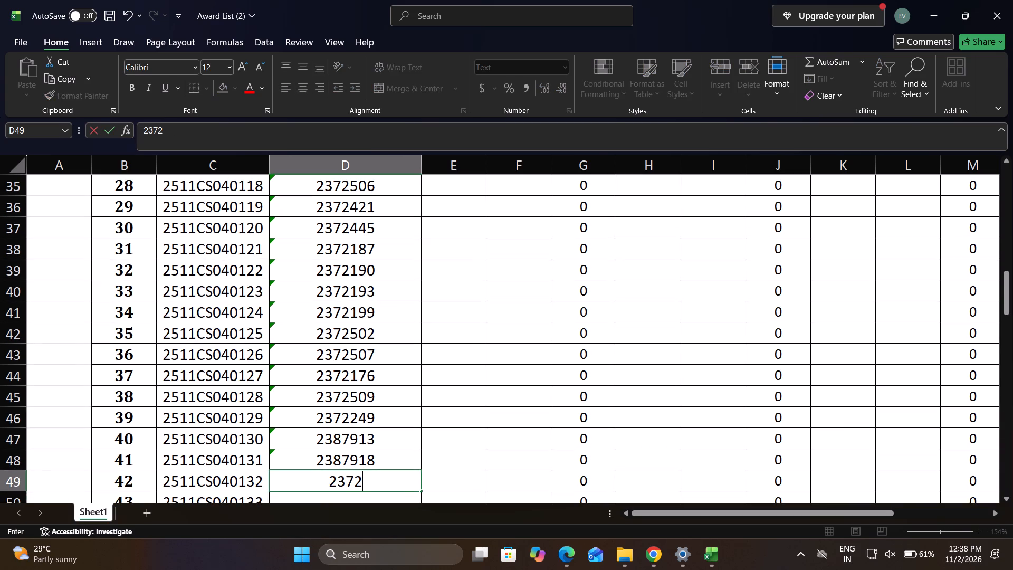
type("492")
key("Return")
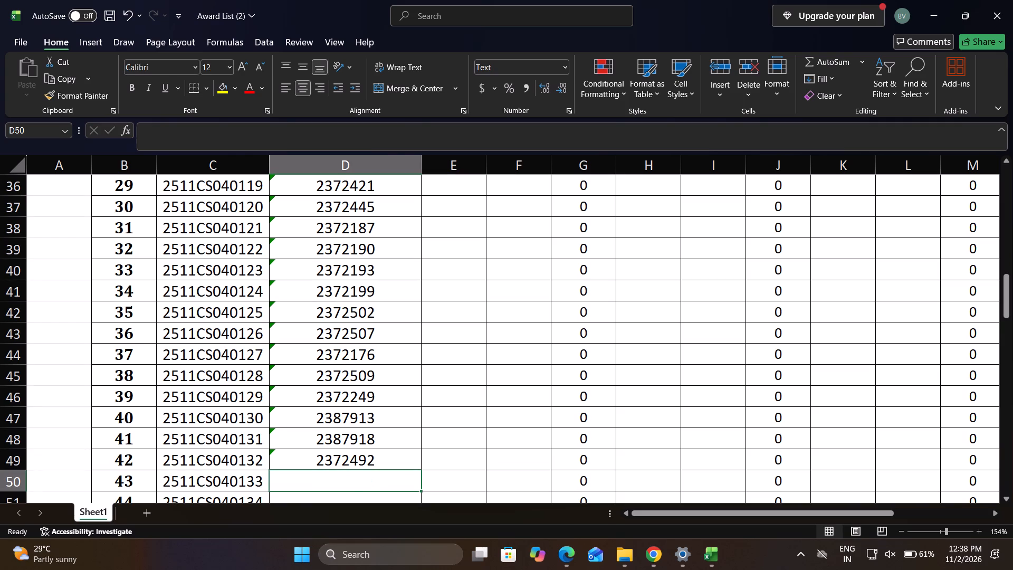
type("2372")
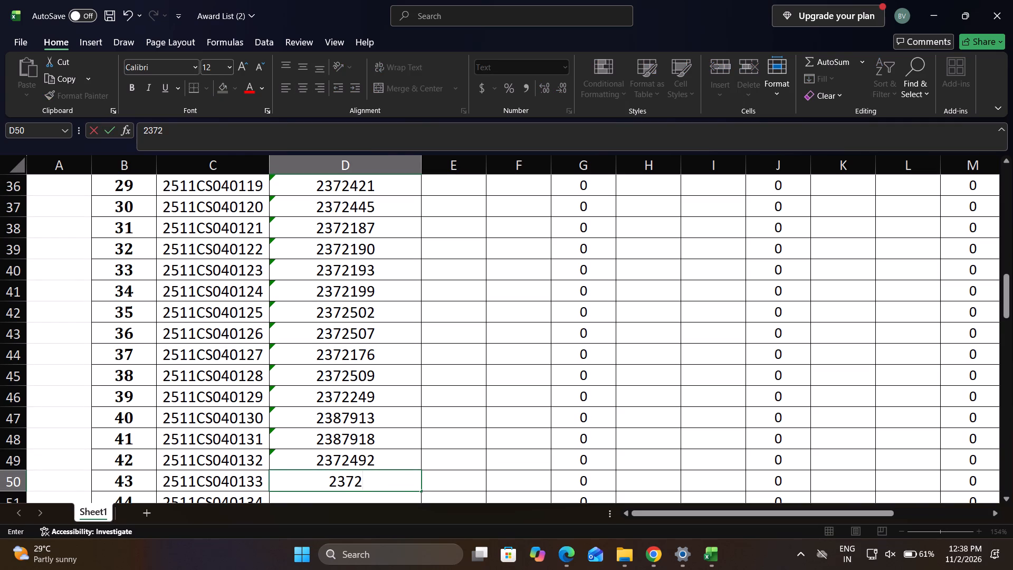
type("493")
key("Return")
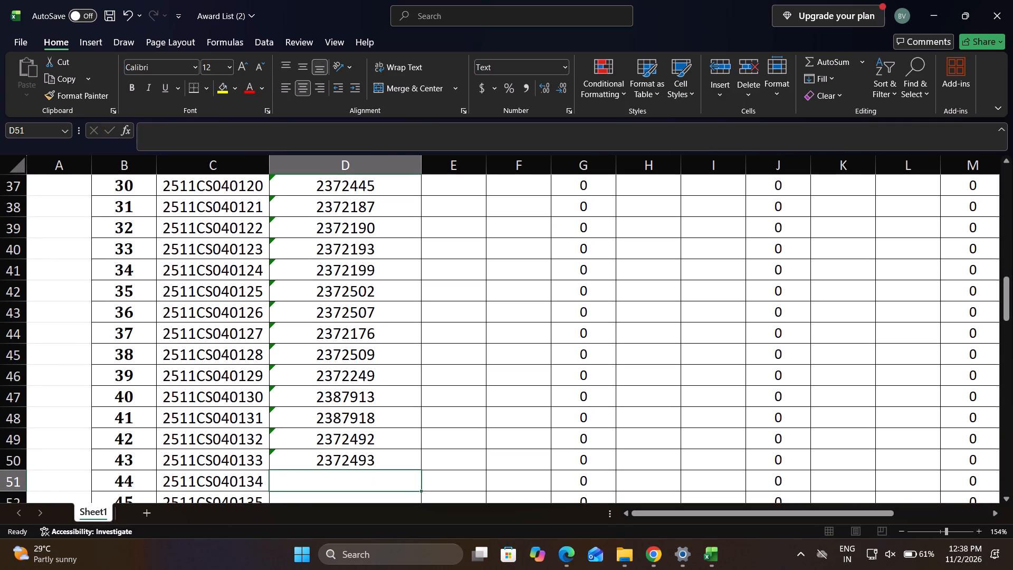
Enter booklet numbers 2372496, 2372497 and 2372499 for S.No. 44, 45 and 46.
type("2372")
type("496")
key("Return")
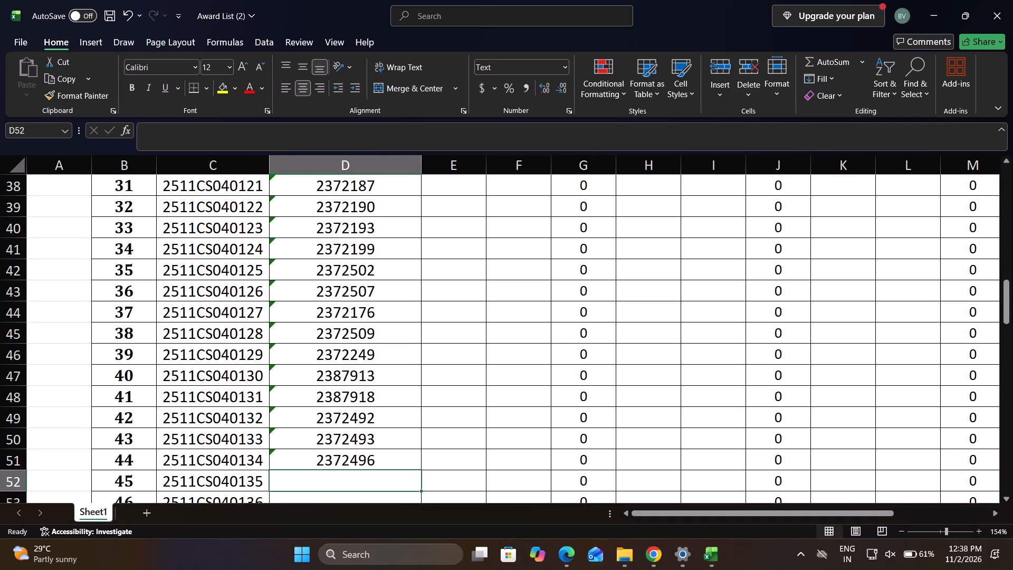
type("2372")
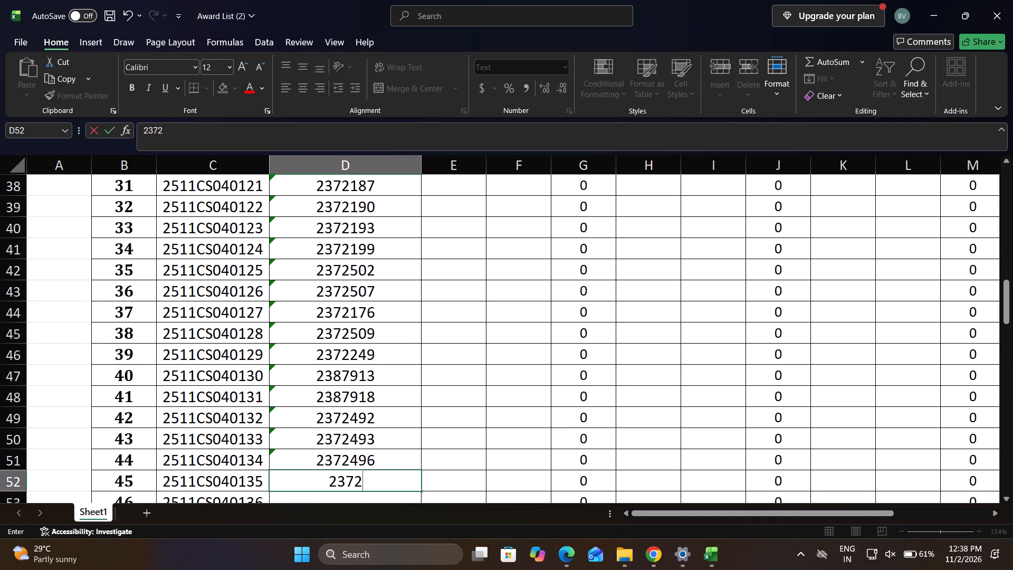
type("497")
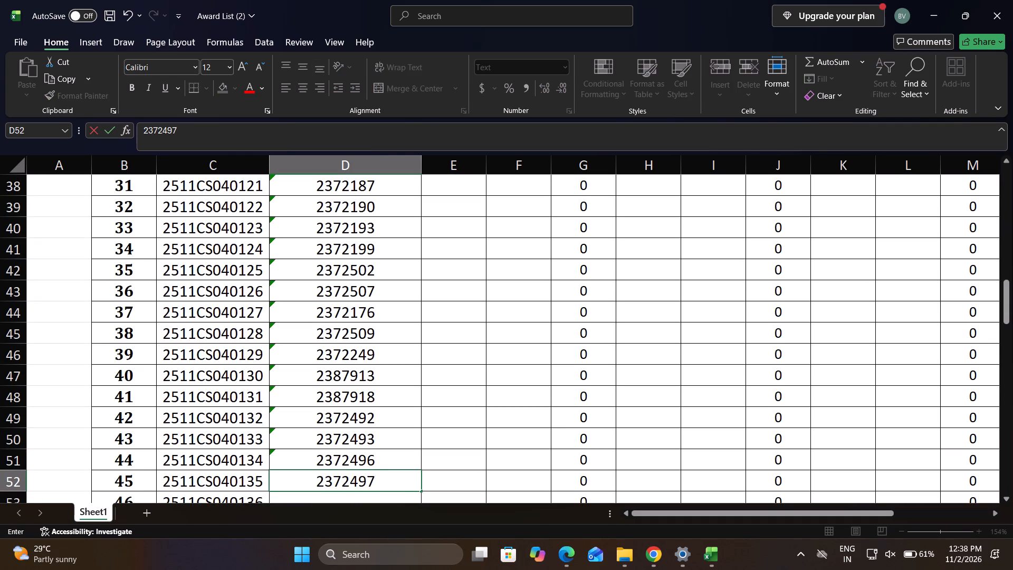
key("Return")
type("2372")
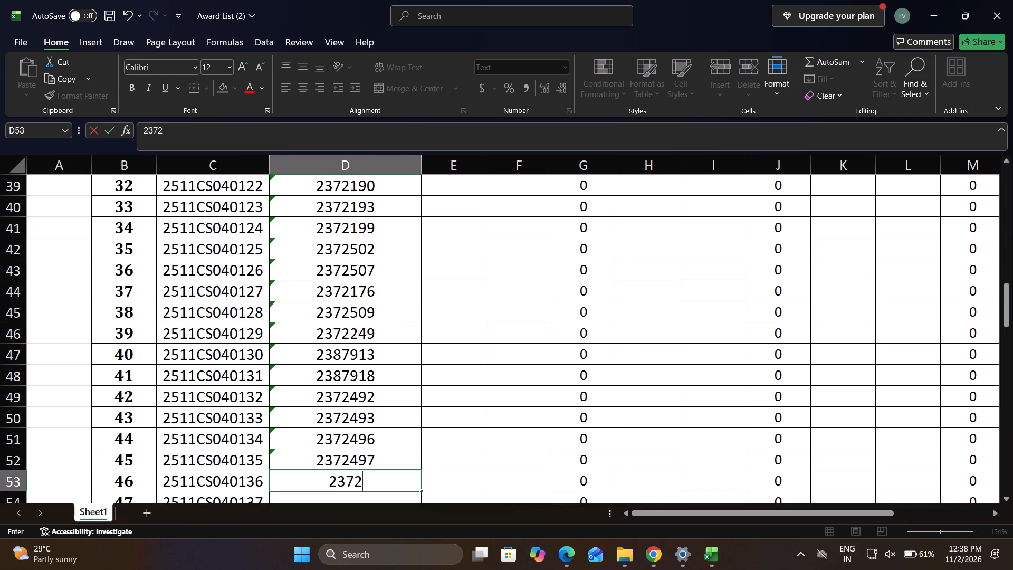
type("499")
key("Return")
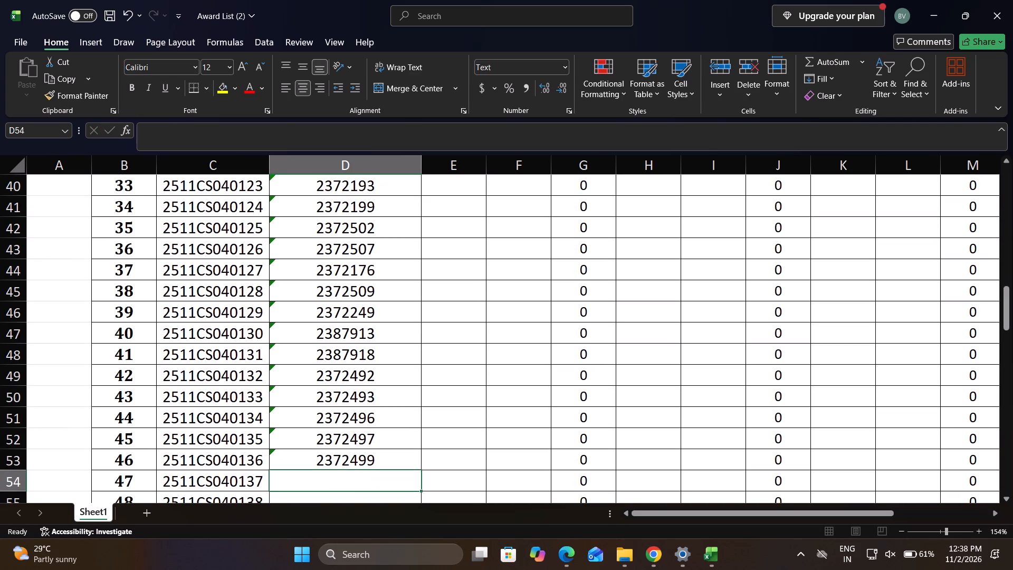
Enter booklet numbers 2372233, 2372235 and 2372237 for S.No. 47, 48 and 49.
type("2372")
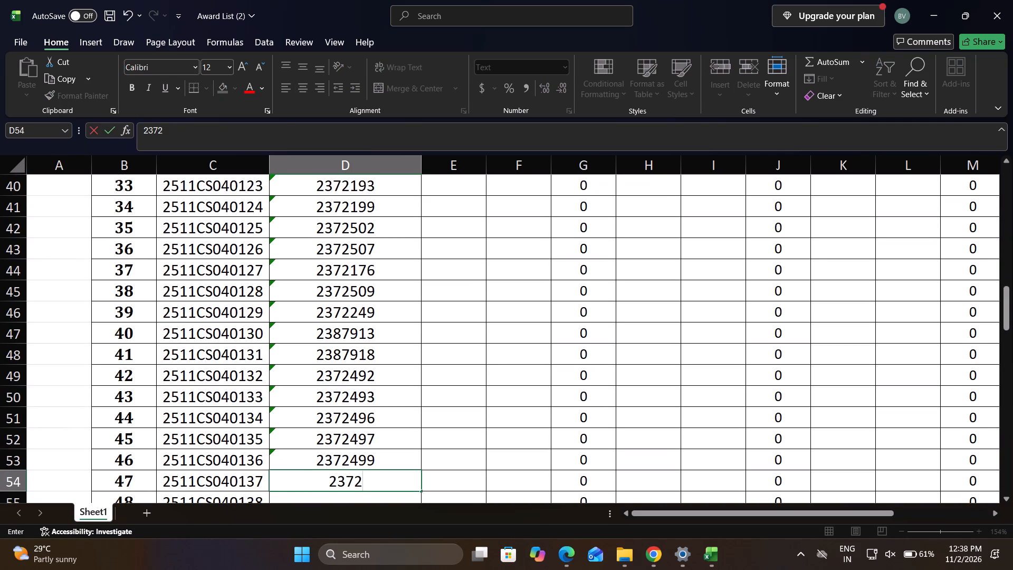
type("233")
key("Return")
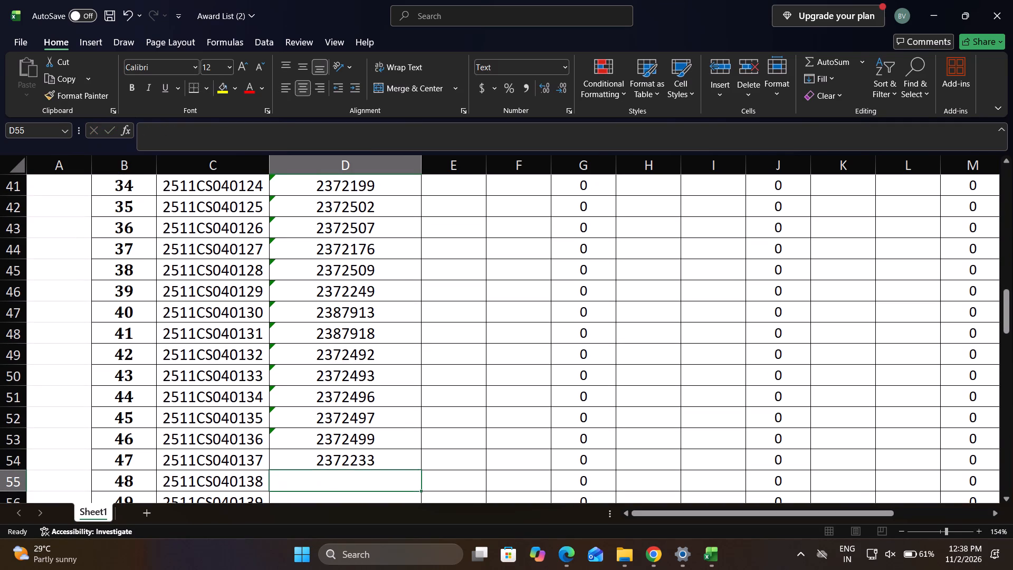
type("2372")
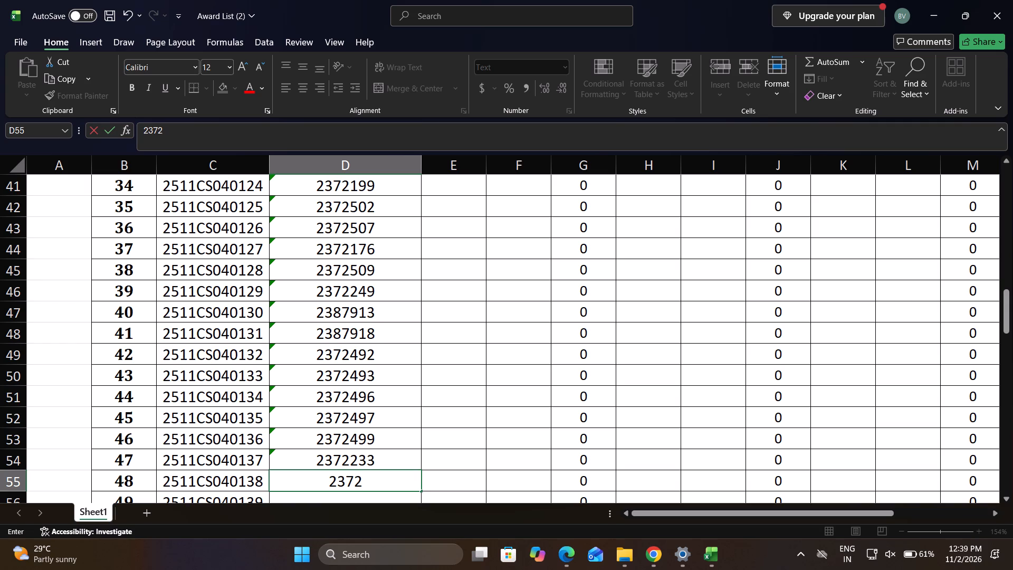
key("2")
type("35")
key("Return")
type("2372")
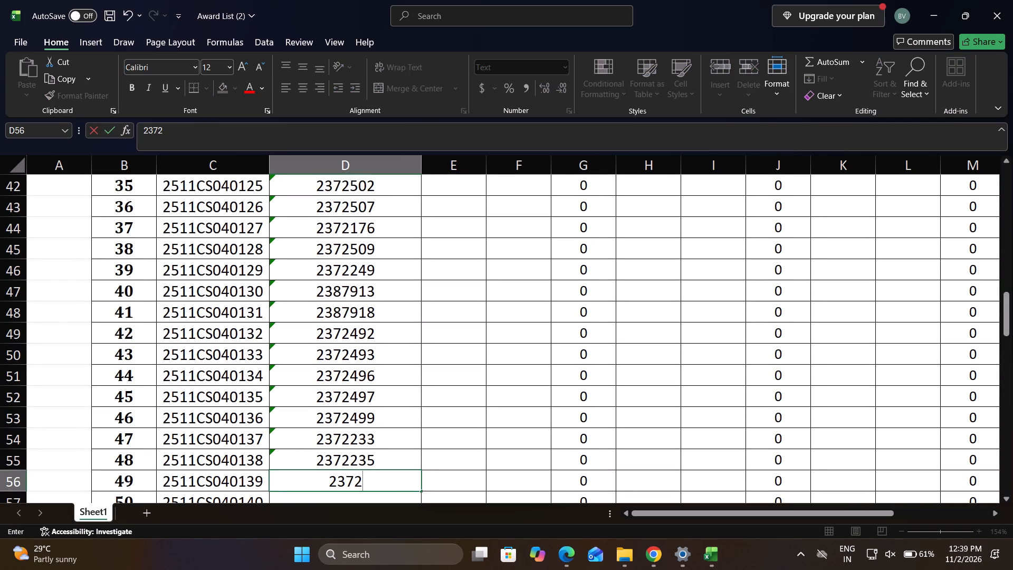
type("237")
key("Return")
Enter booklet numbers 2372239, 2372241 and 2372243 for S.No. 50, 51 and 52.
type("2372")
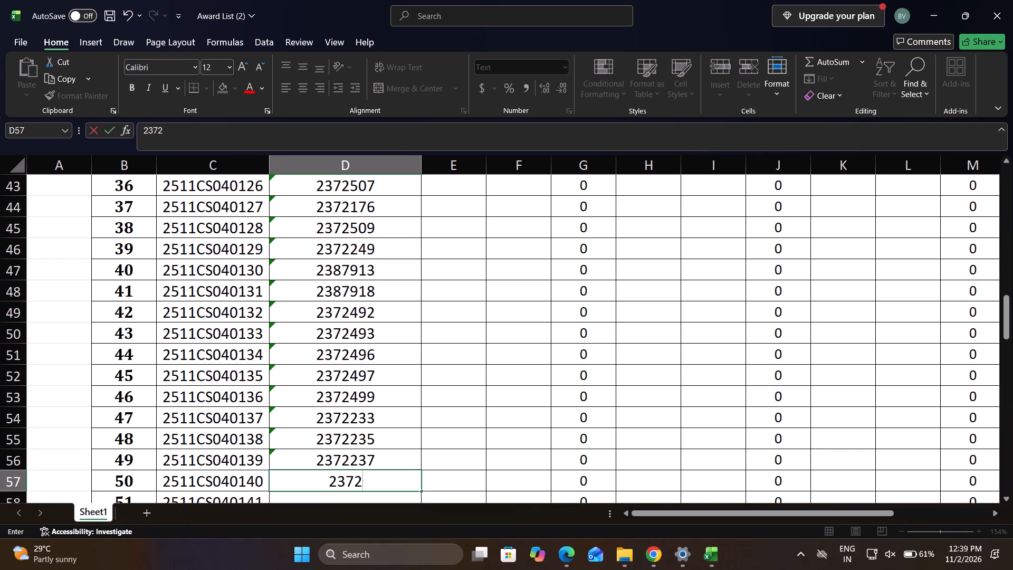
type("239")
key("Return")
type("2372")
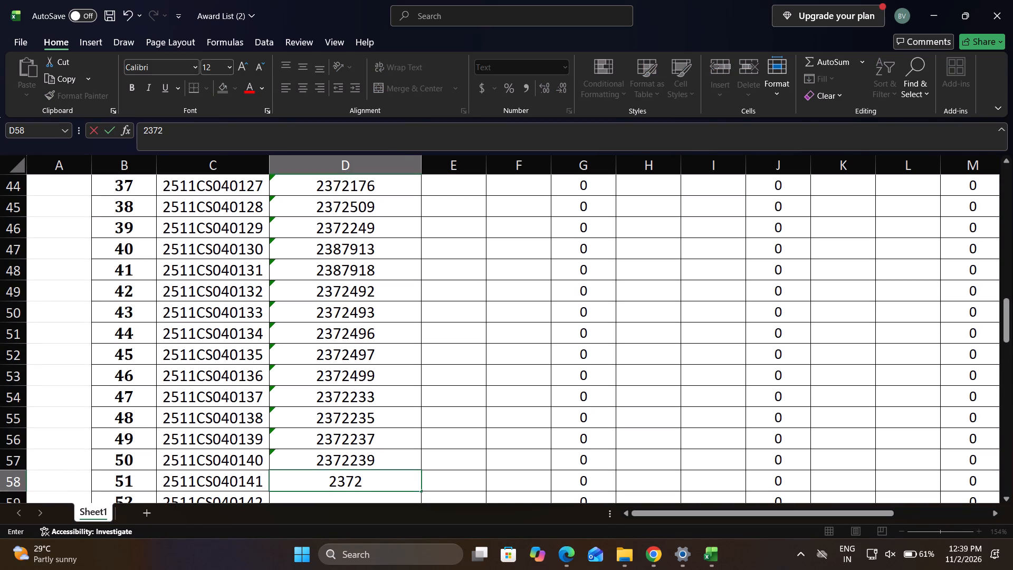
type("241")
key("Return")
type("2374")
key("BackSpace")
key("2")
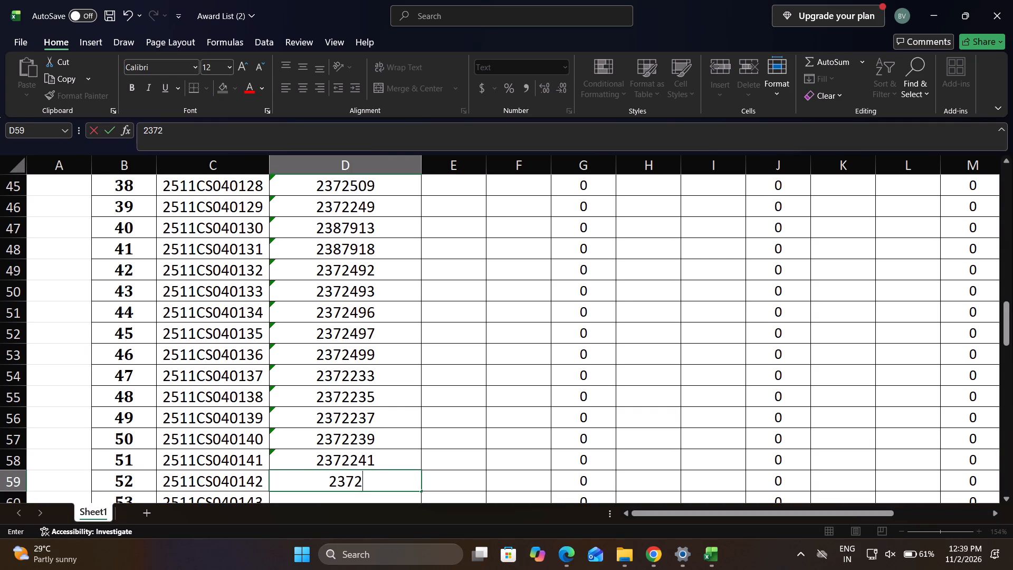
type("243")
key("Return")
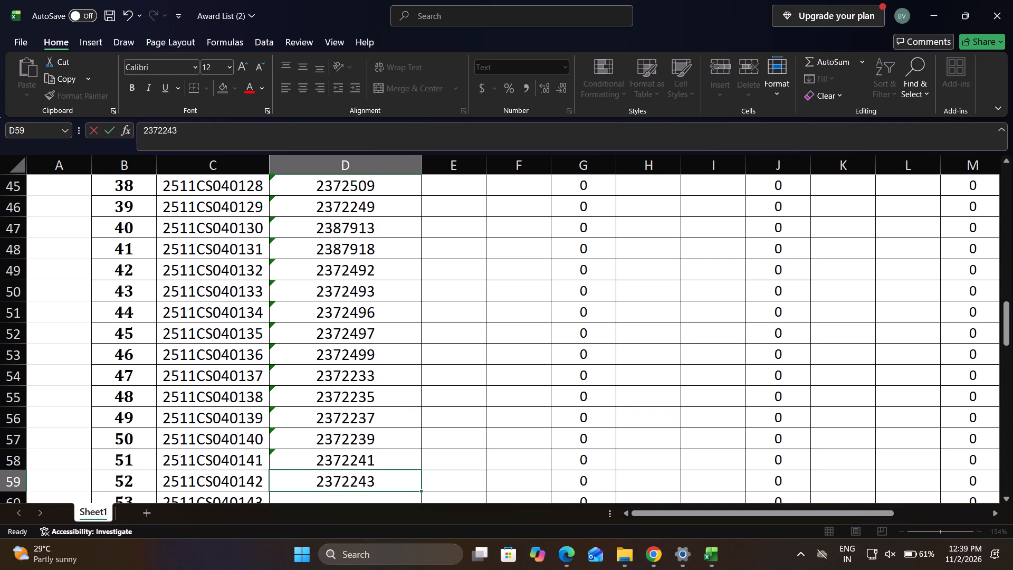
Enter booklet numbers 2372245 and 2372247 for S.No. 53 and 54.
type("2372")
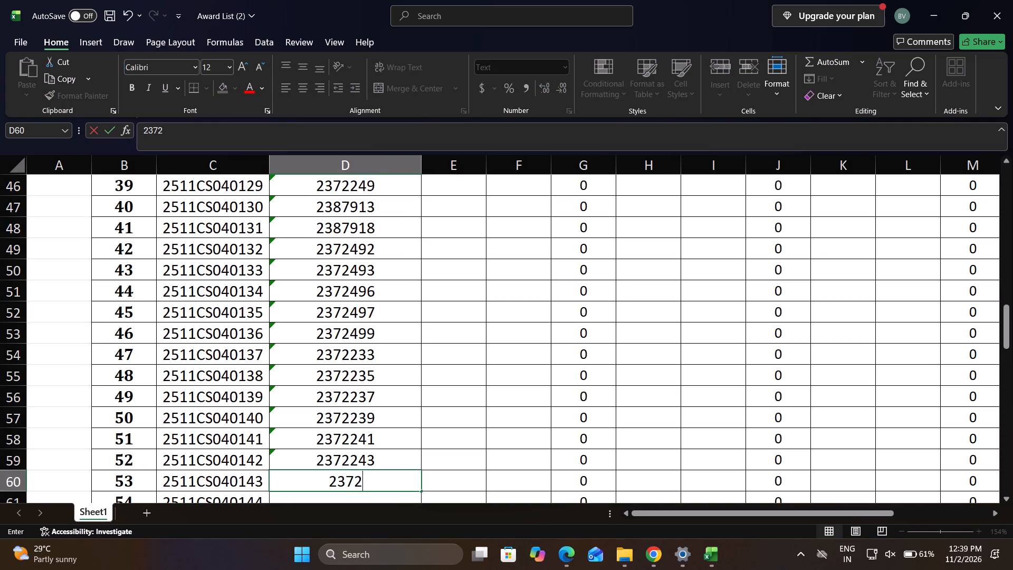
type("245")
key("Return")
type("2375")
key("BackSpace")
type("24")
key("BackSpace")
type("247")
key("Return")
Enter booklet numbers 2372231 and 2372229 for S.No. 55 and 56.
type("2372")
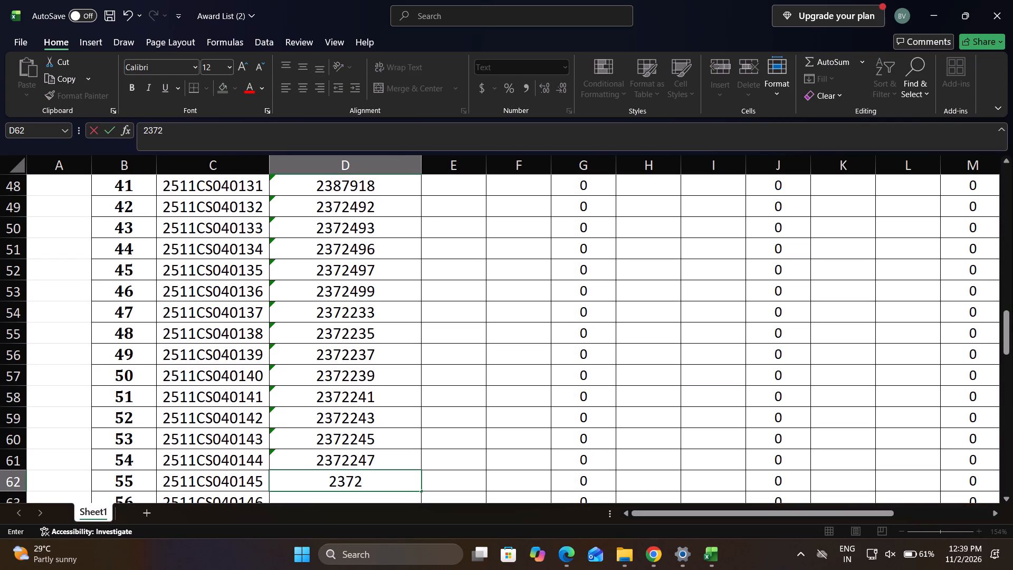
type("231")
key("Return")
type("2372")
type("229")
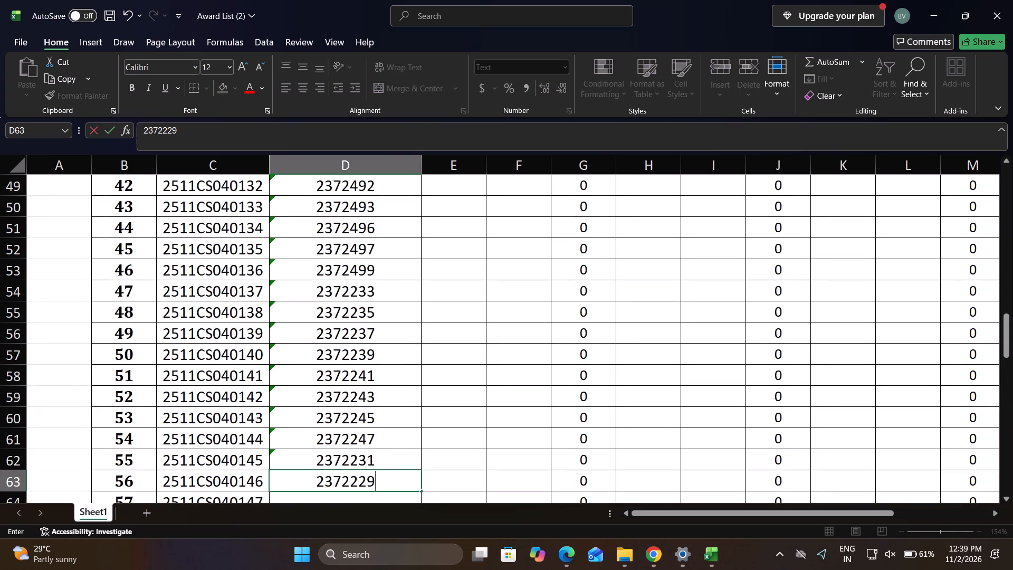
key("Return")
Enter booklet numbers 2372227 and 2372225 for S.No. 57 and 58.
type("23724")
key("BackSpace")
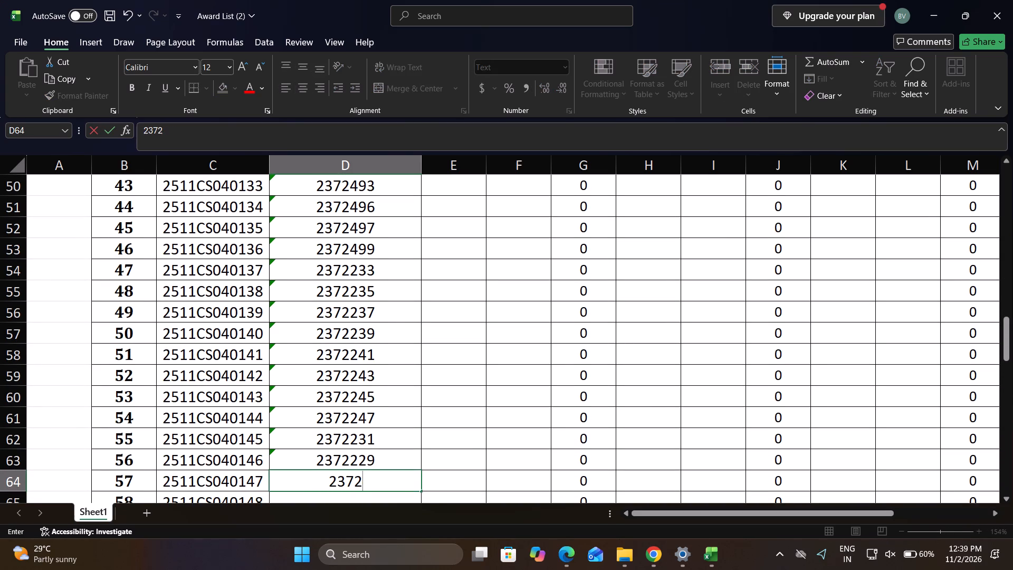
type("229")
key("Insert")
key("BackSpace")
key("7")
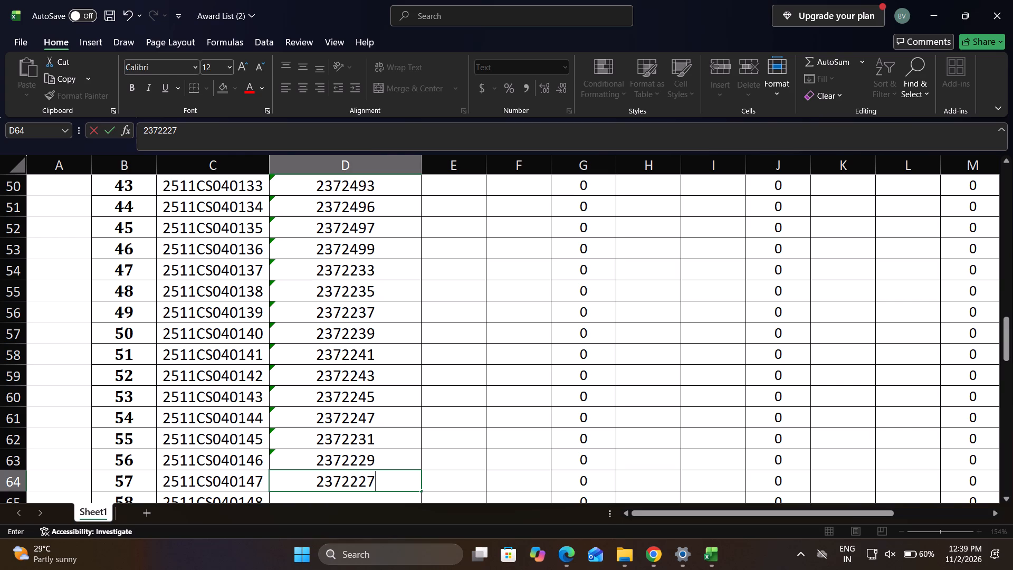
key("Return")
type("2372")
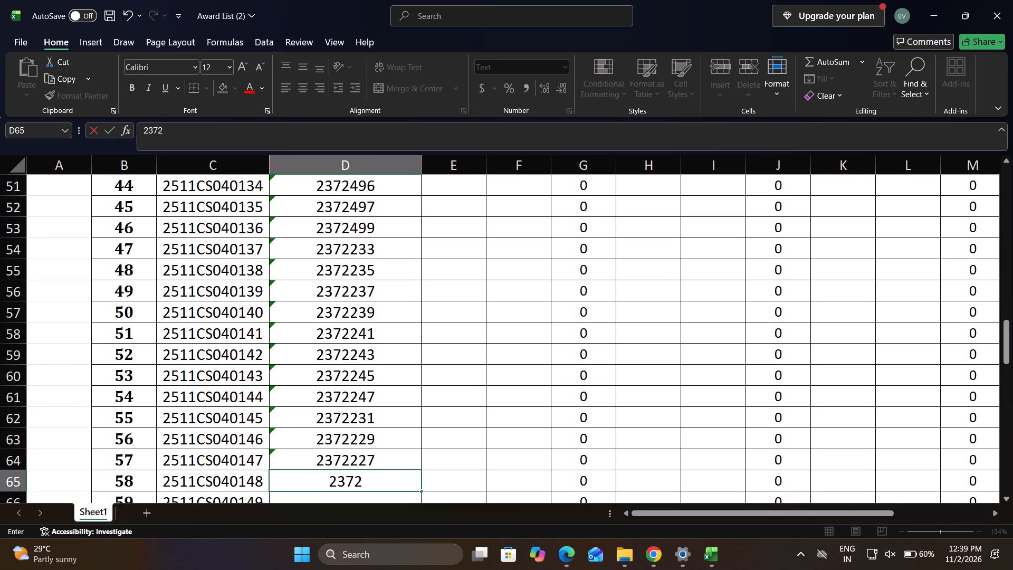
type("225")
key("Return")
Enter AB in the booklet number column for S.No. 59.
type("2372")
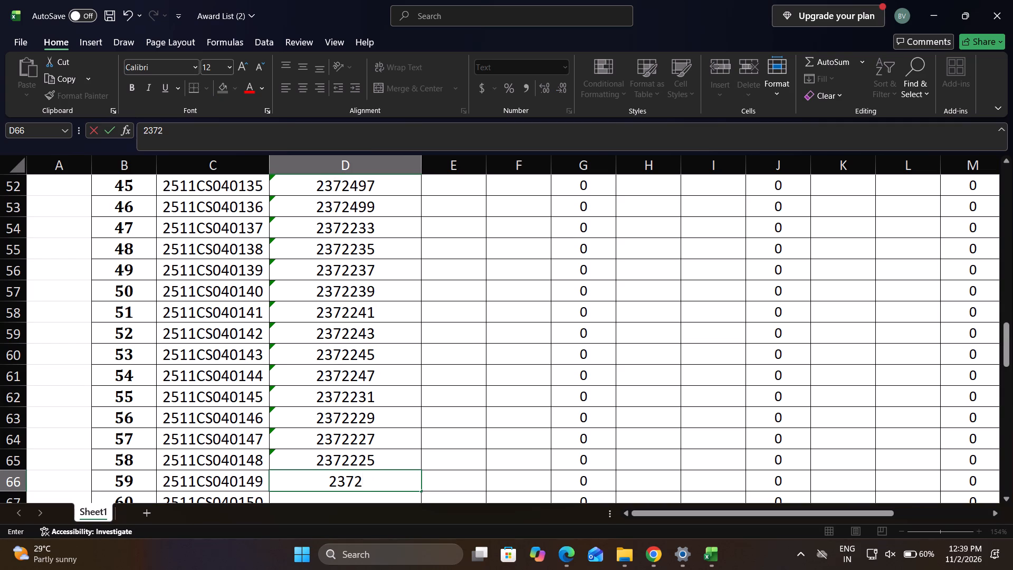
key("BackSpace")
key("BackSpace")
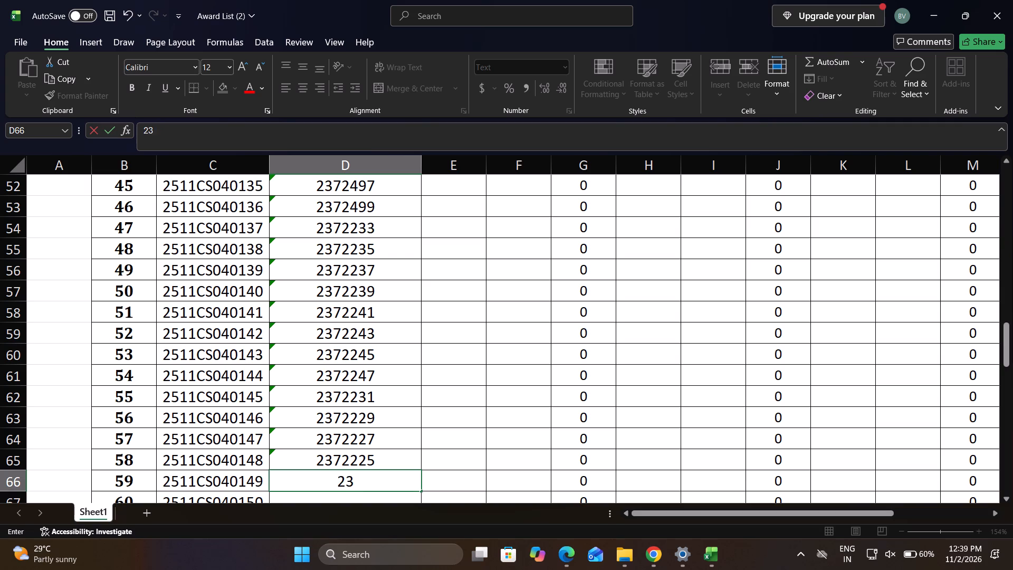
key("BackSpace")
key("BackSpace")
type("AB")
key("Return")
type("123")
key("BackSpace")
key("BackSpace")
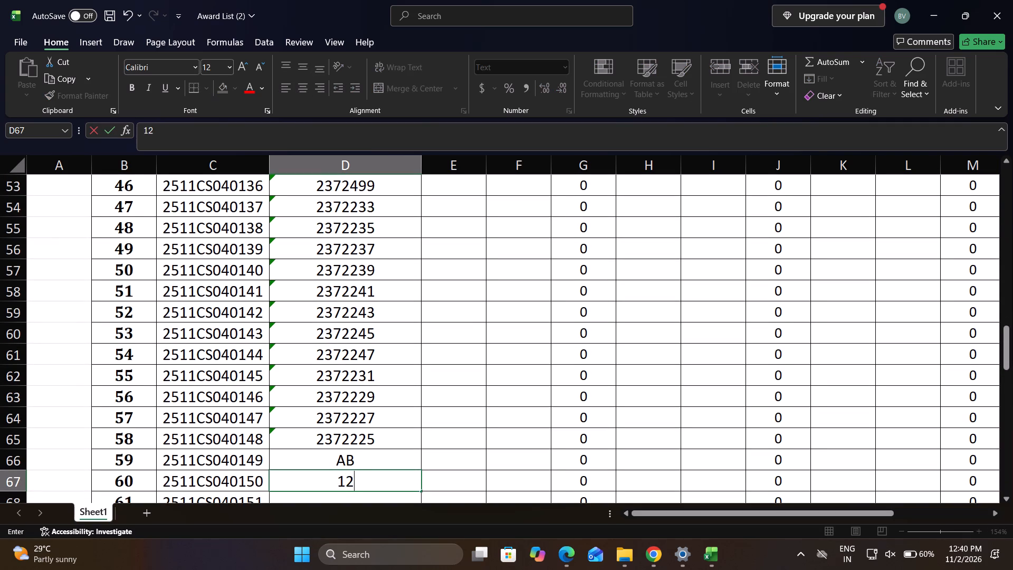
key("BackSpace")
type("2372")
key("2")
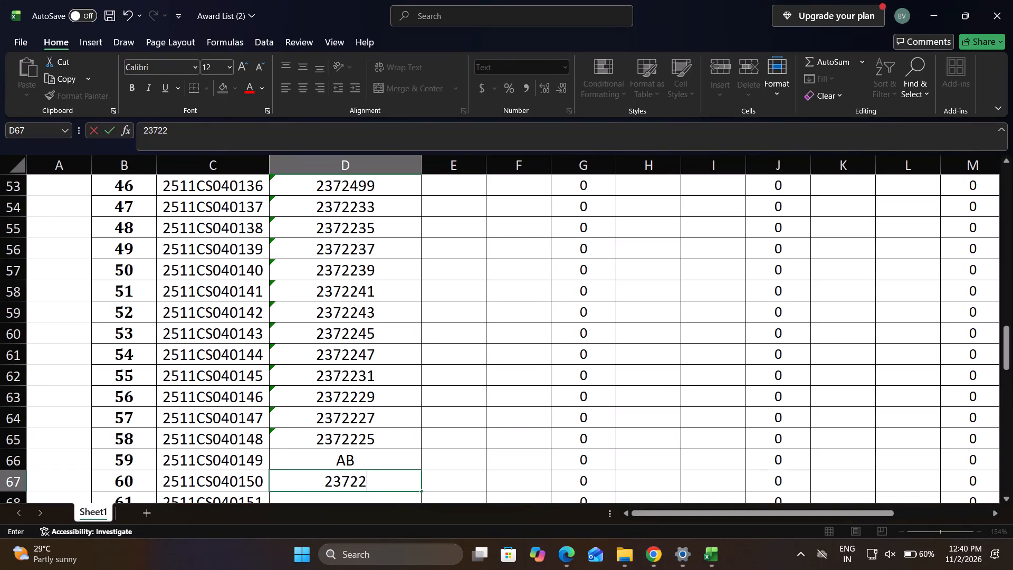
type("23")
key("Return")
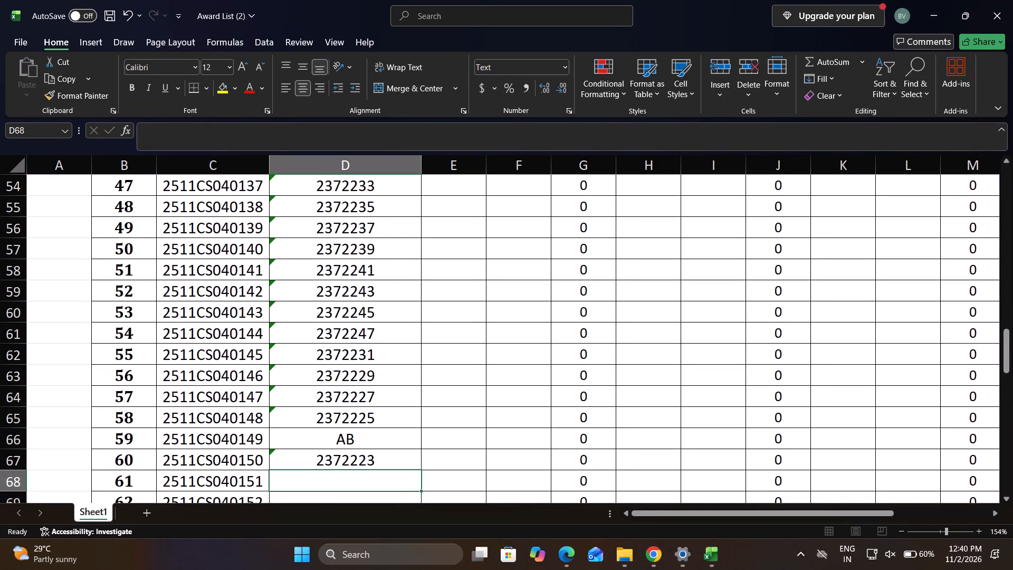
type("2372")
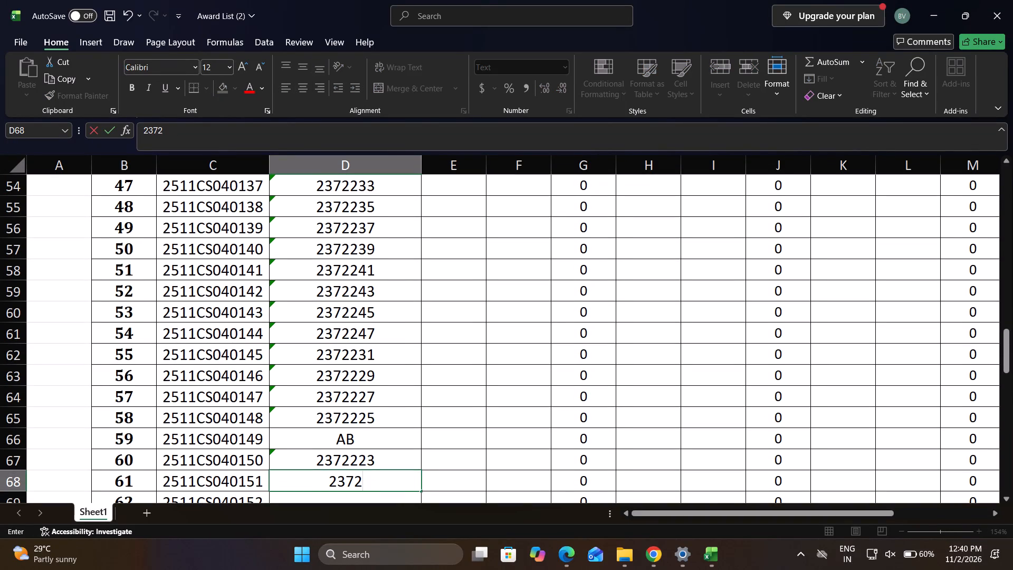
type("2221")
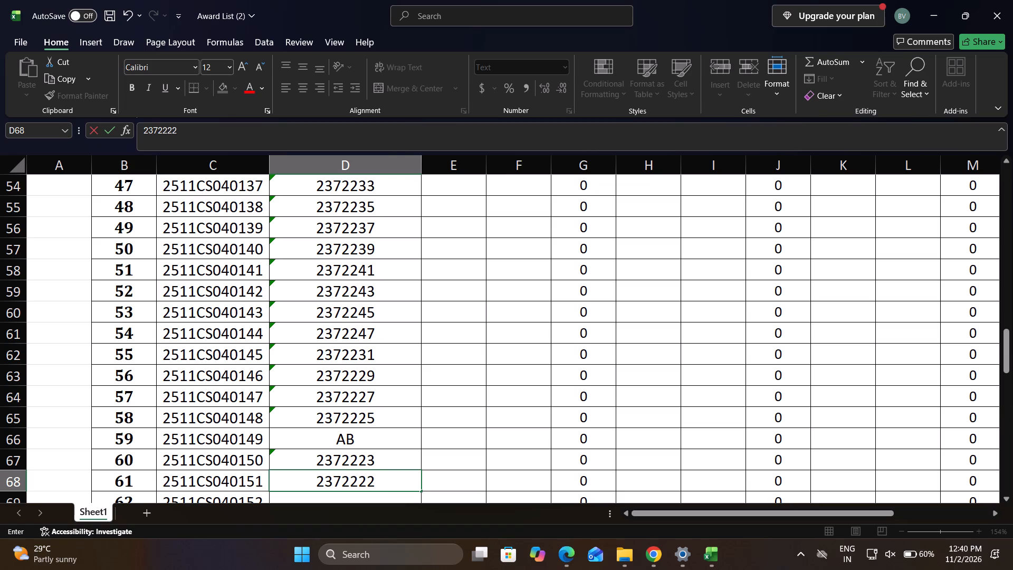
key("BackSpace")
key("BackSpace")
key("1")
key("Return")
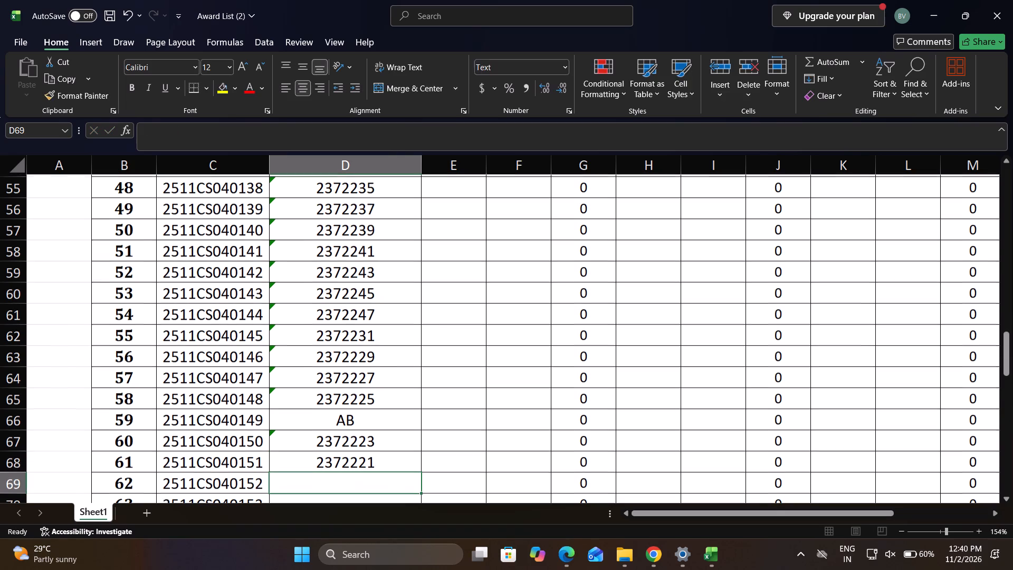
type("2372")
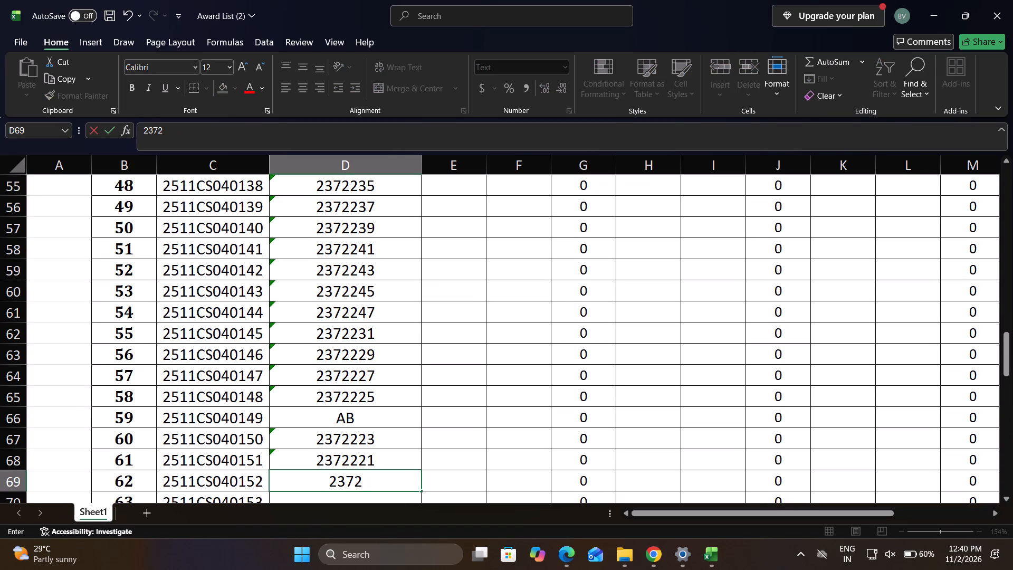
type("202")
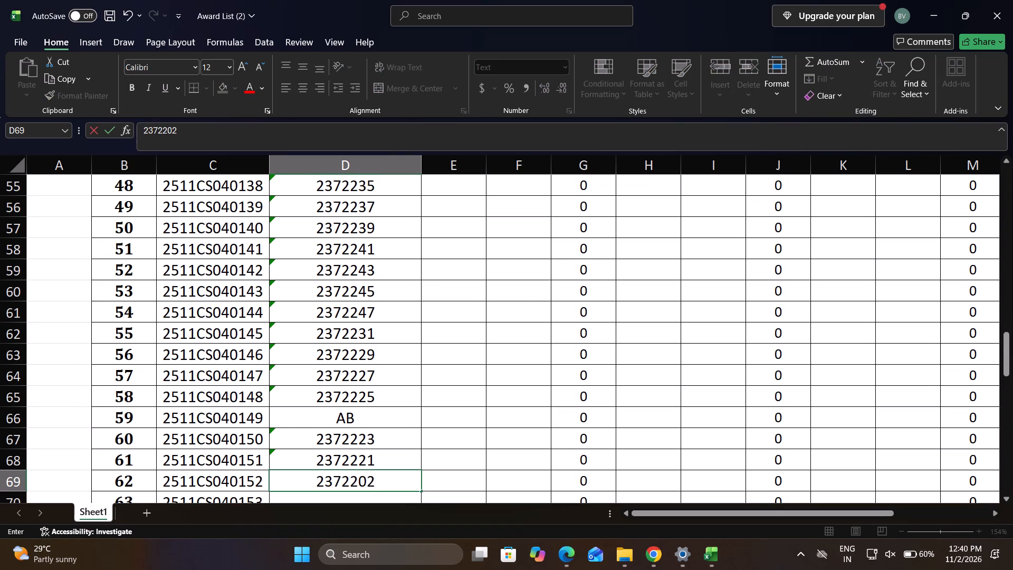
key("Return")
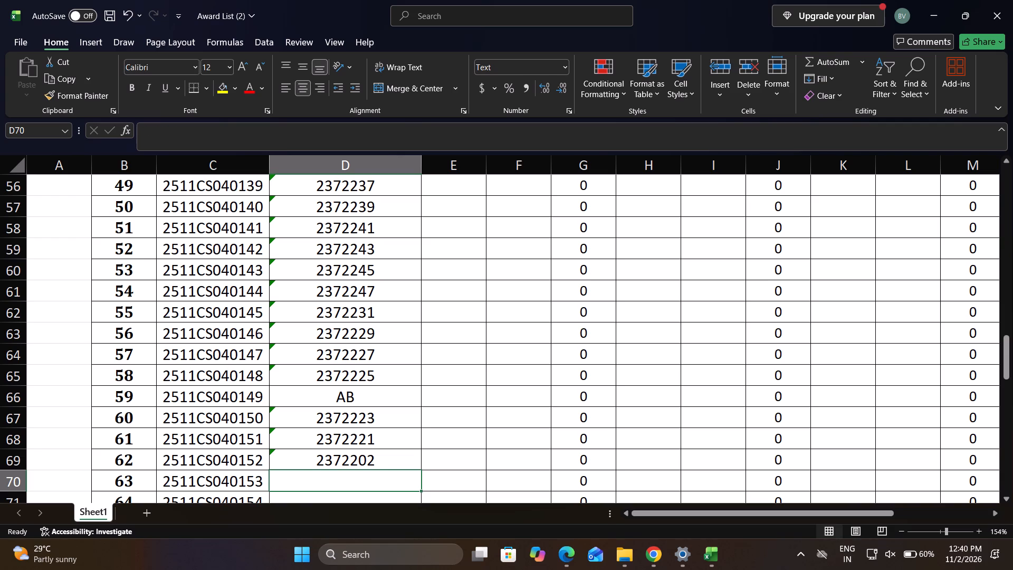
Replace the booklet number for S.No. 62 with AB and enter AB for S.No. 63.
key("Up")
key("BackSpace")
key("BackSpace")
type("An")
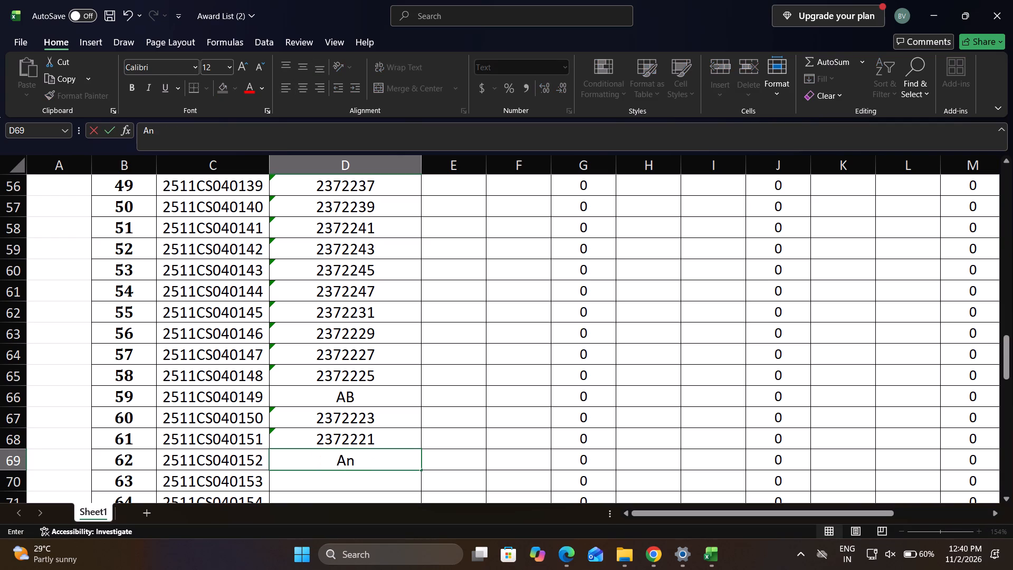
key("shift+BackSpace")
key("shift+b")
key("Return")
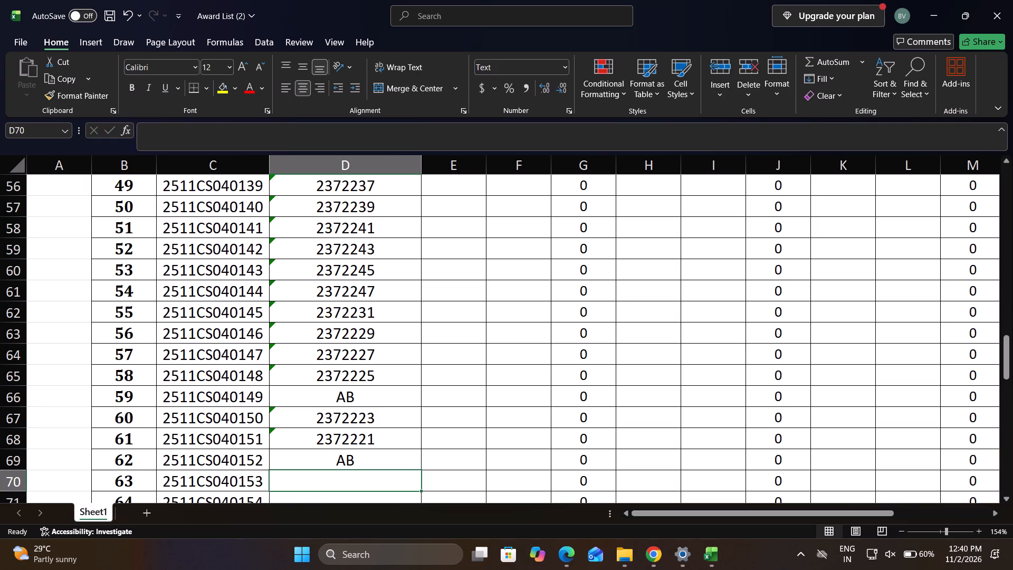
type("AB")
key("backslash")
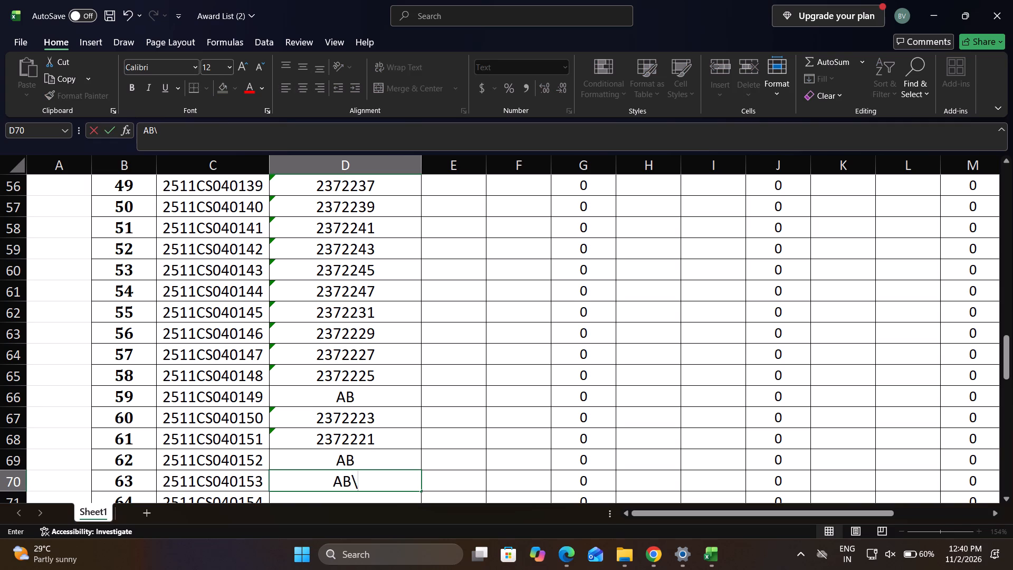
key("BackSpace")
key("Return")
Enter booklet numbers 2372202, 2372204, 2372205 and 2372208 for S.No. 64 to 67.
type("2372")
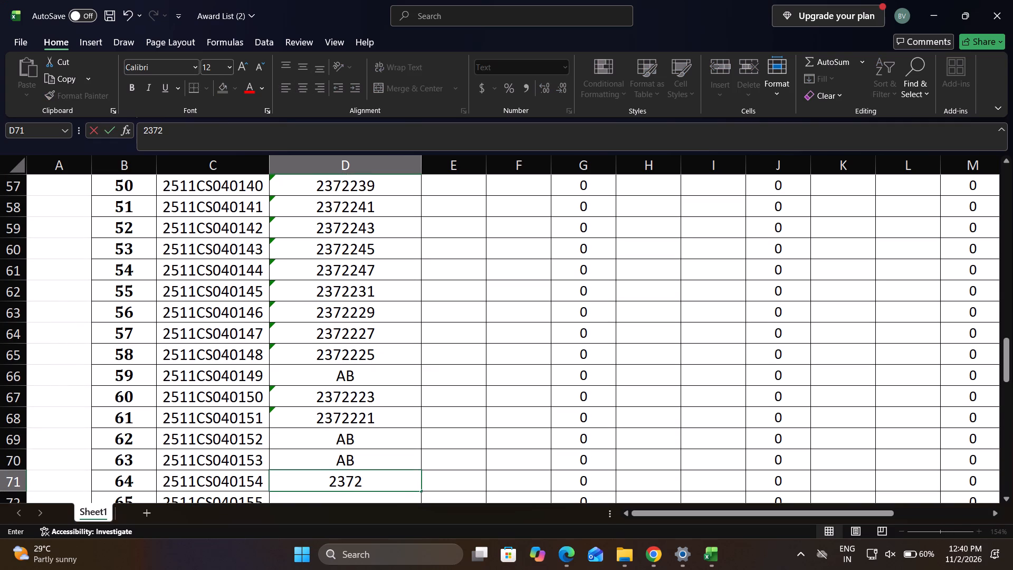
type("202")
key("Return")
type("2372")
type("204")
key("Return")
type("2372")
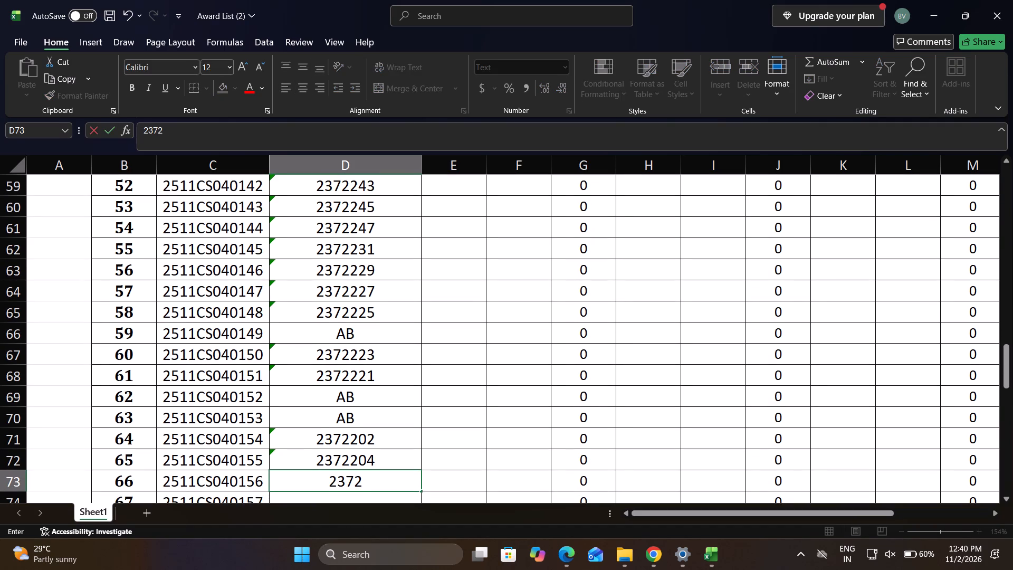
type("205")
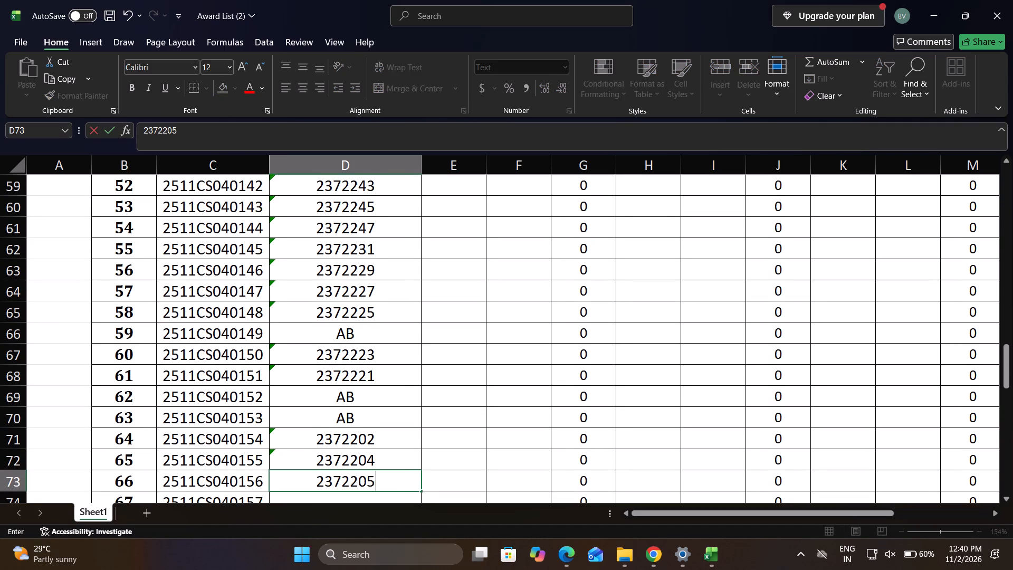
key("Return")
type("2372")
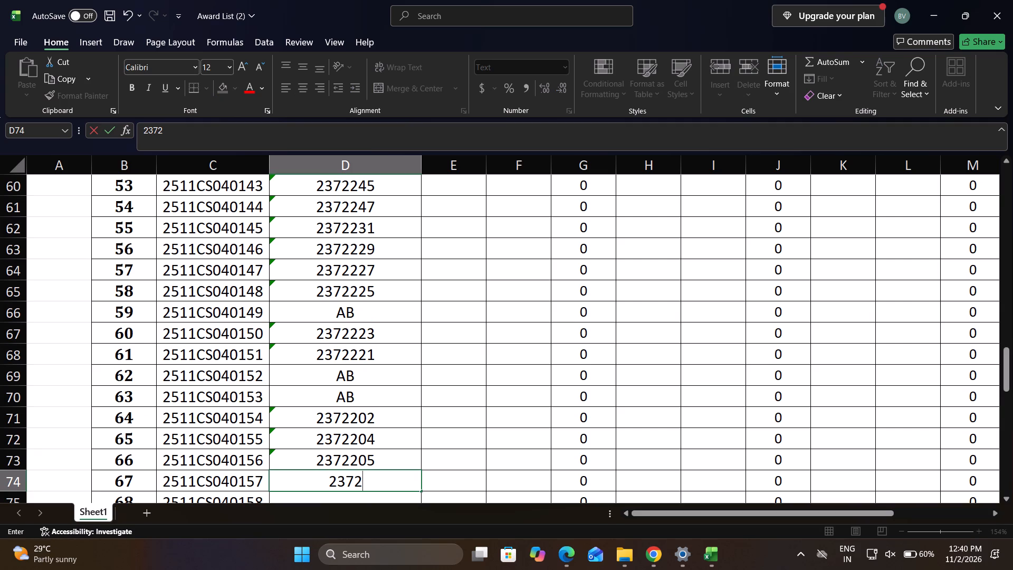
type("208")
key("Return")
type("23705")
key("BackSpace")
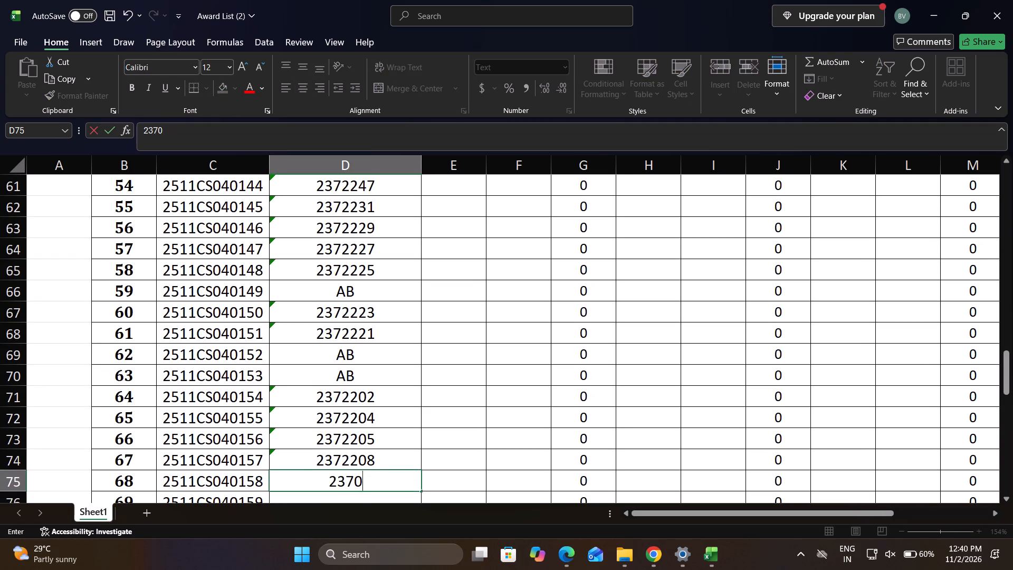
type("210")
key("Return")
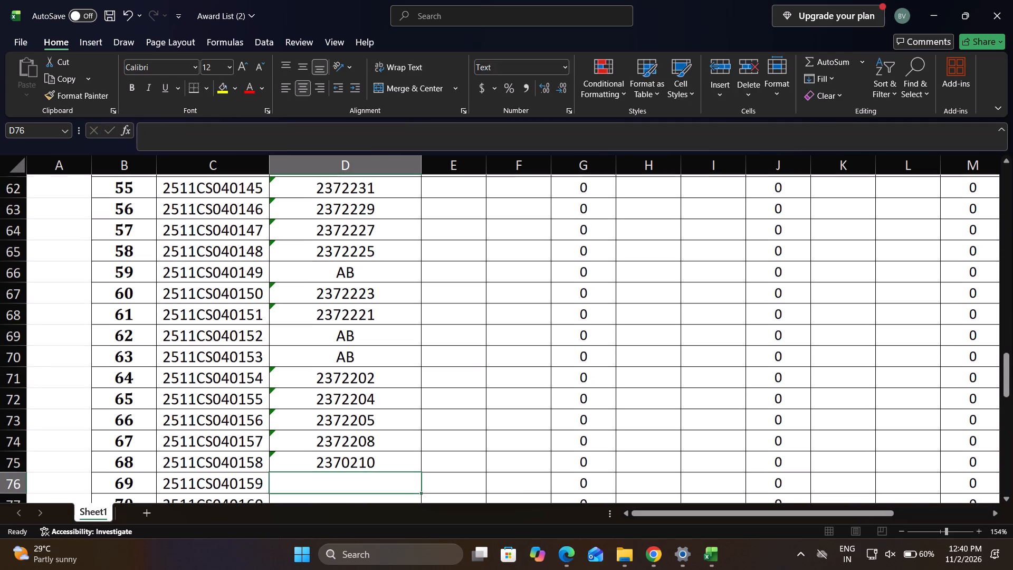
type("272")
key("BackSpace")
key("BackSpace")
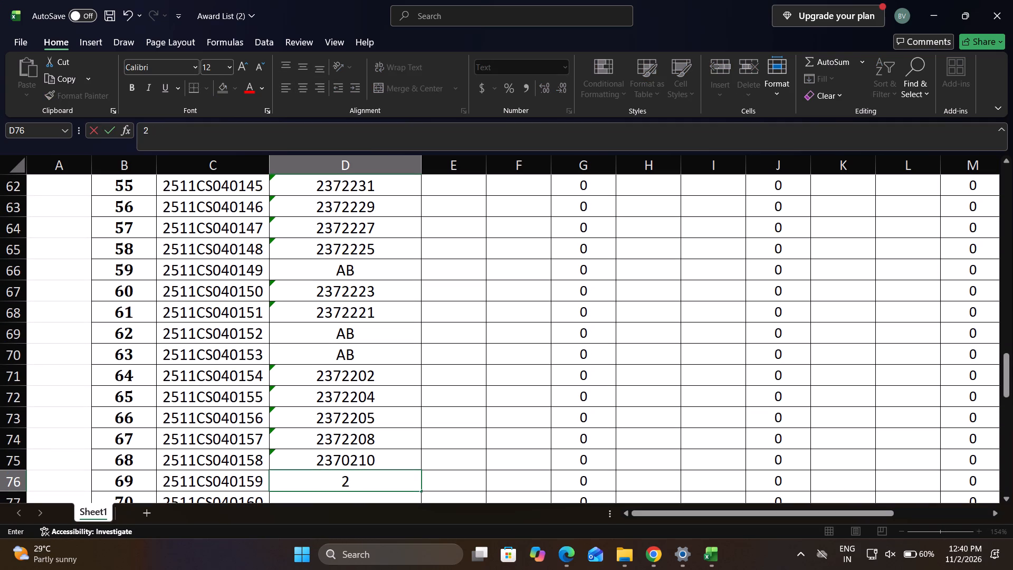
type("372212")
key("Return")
Enter booklet number 2372214 for S.No. 70, without any stray trailing character.
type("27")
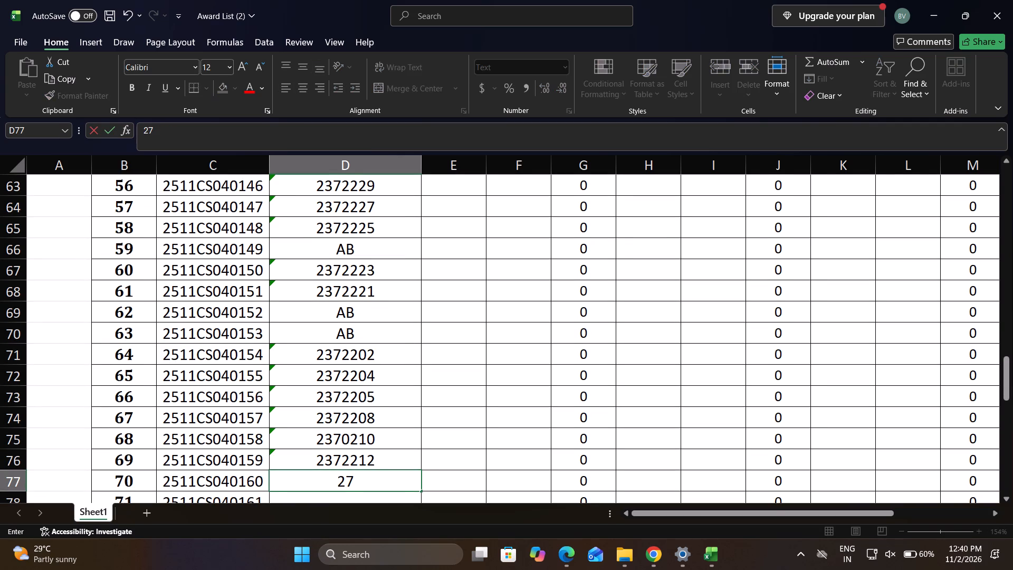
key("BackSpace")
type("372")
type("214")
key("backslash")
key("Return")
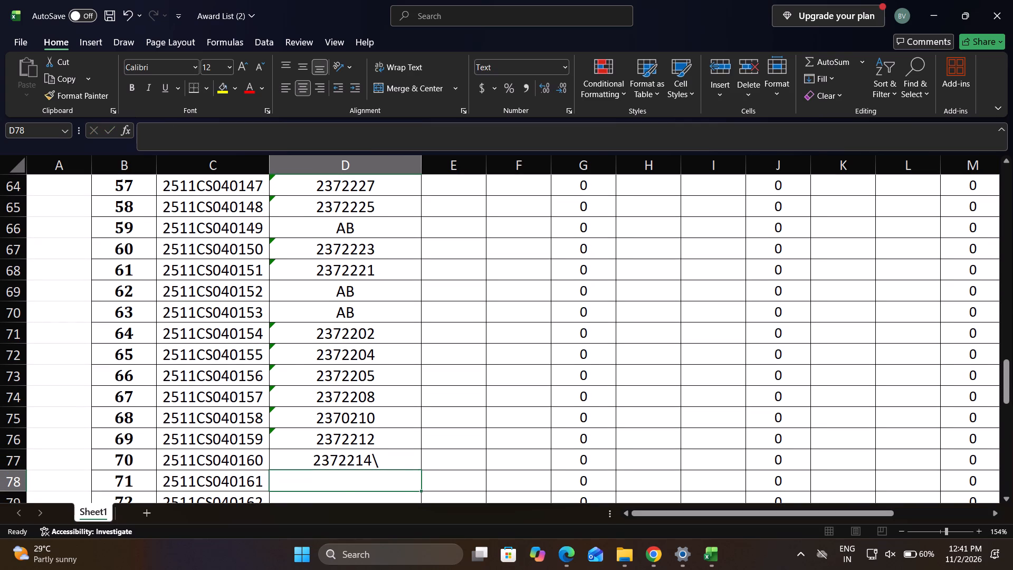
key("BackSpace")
double_click(384, 453)
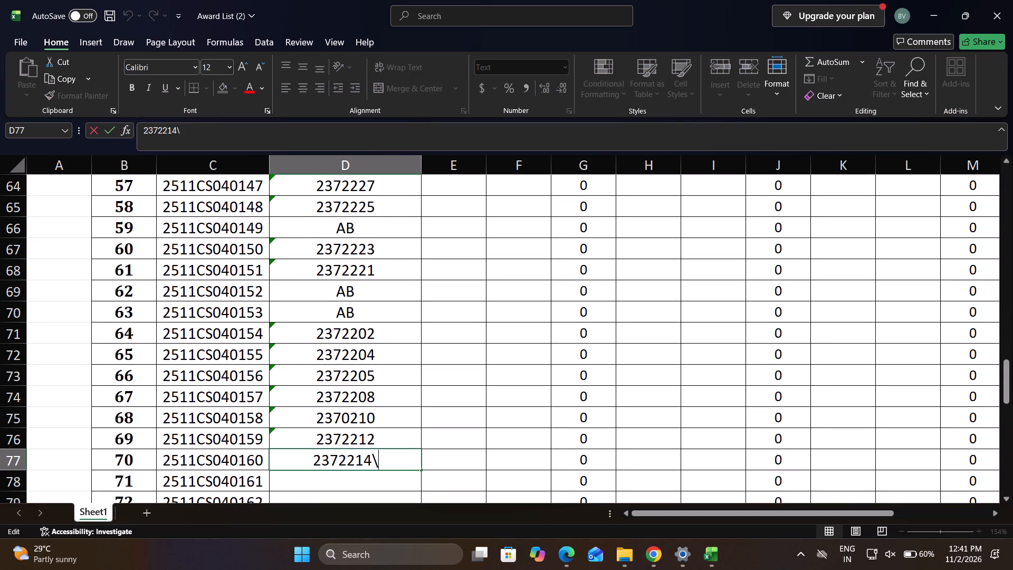
key("BackSpace")
key("Return")
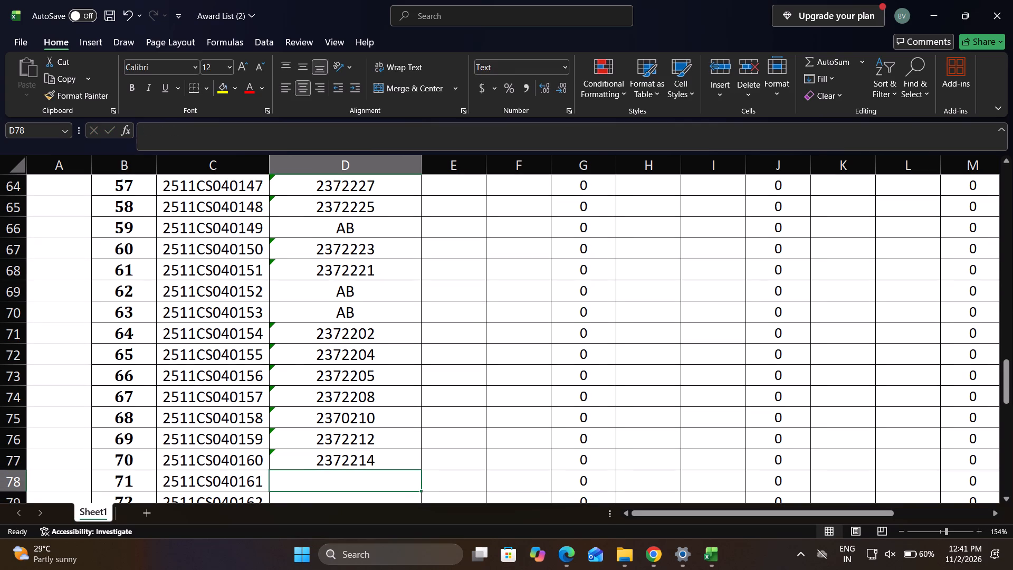
key("3")
key("BackSpace")
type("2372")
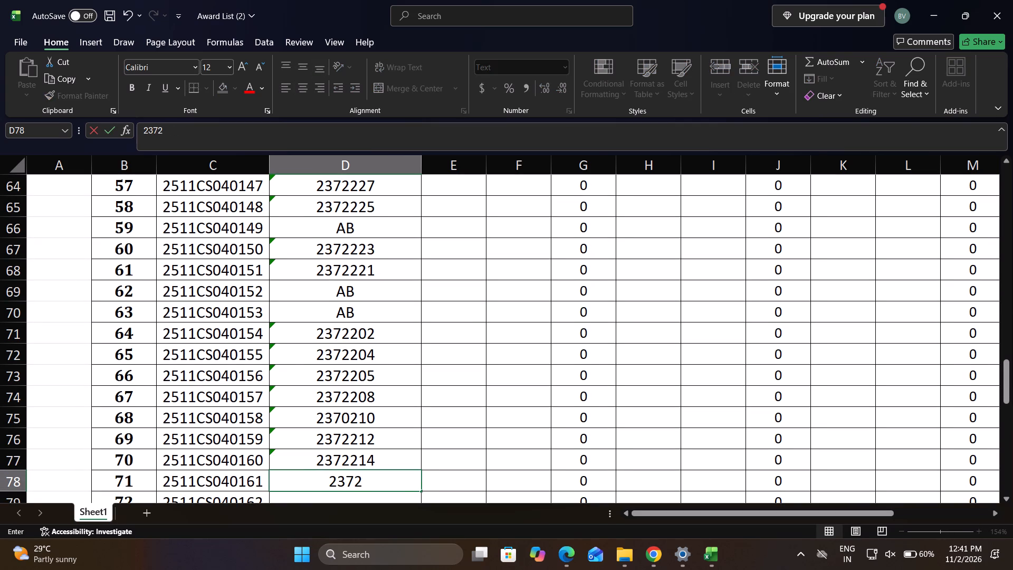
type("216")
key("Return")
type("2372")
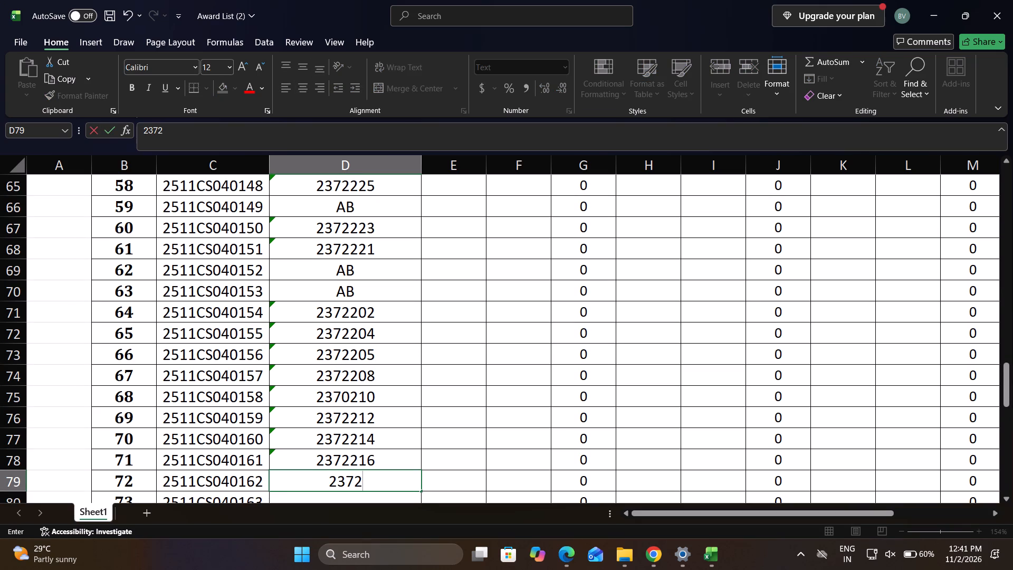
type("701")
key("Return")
Enter booklet numbers 2372703 and 2372705 for S.No. 73 and 74.
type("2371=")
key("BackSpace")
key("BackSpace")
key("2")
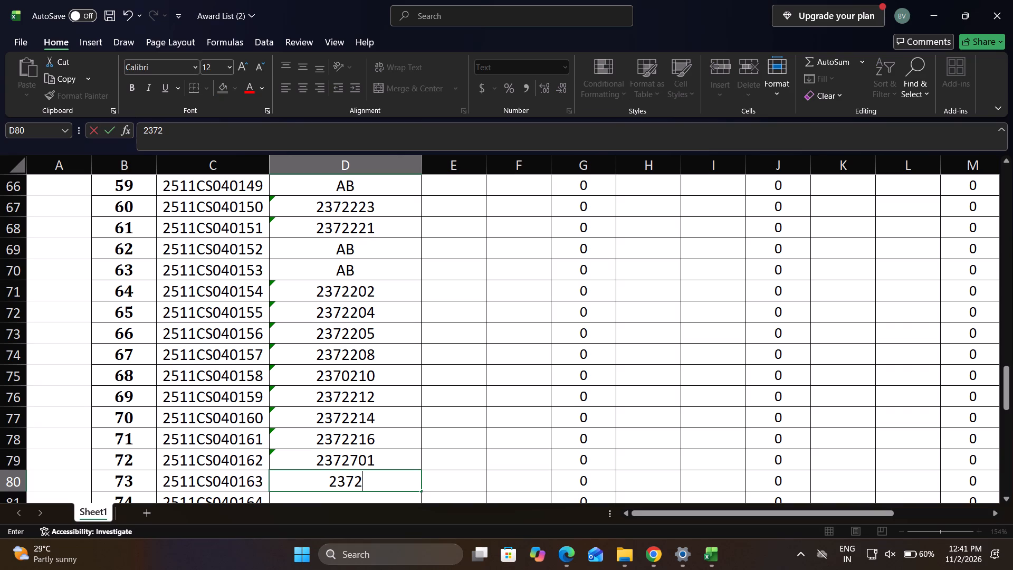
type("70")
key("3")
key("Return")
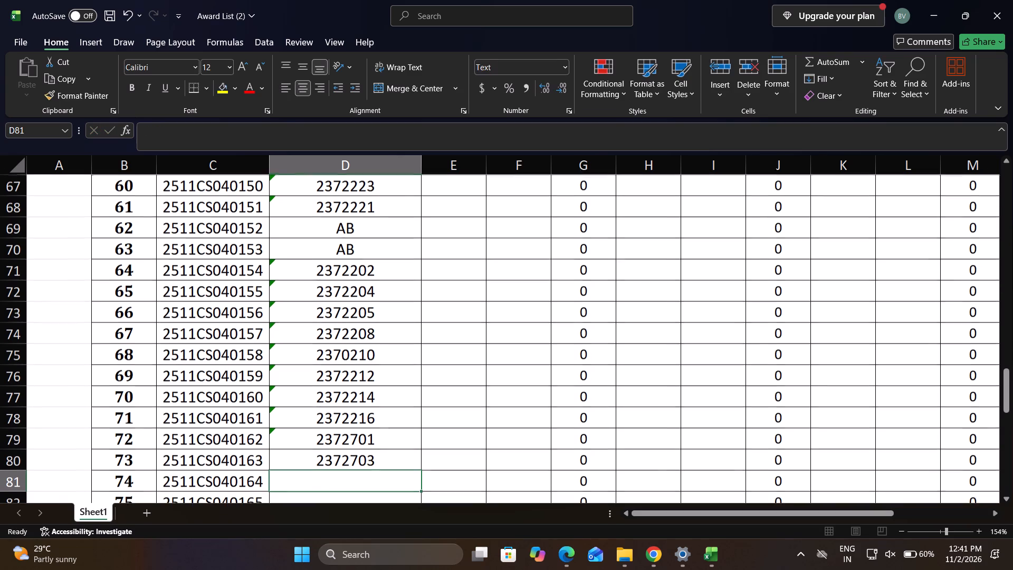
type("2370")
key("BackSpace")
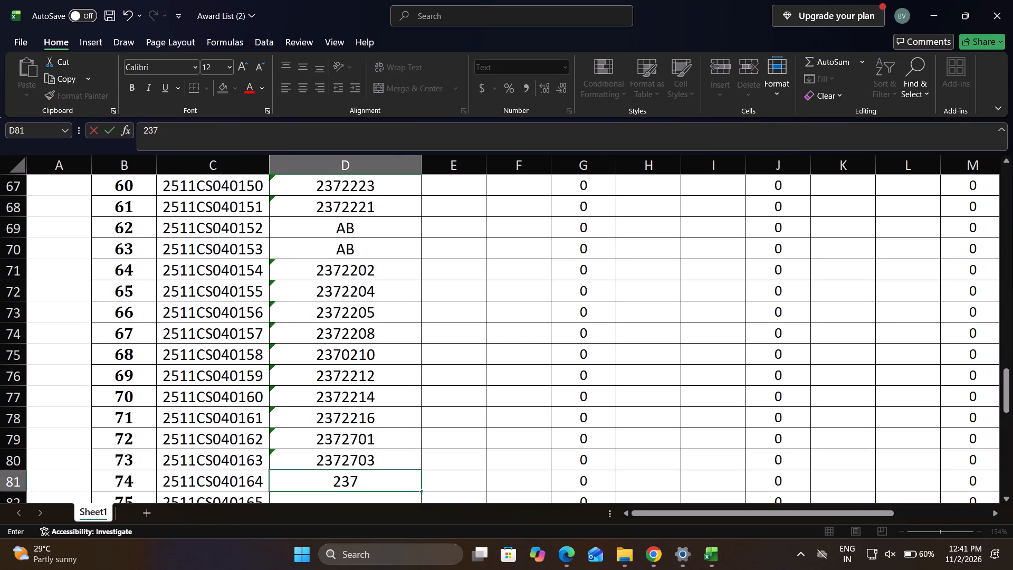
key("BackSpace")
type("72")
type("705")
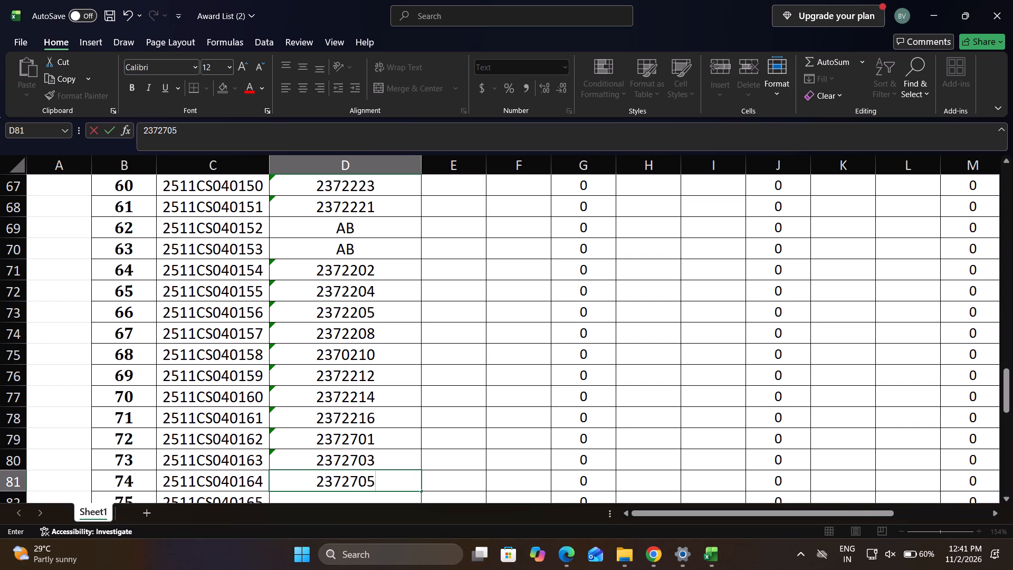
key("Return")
Enter booklet numbers 2372707, 2372709 and 2372711 for S.No. 75 to 77.
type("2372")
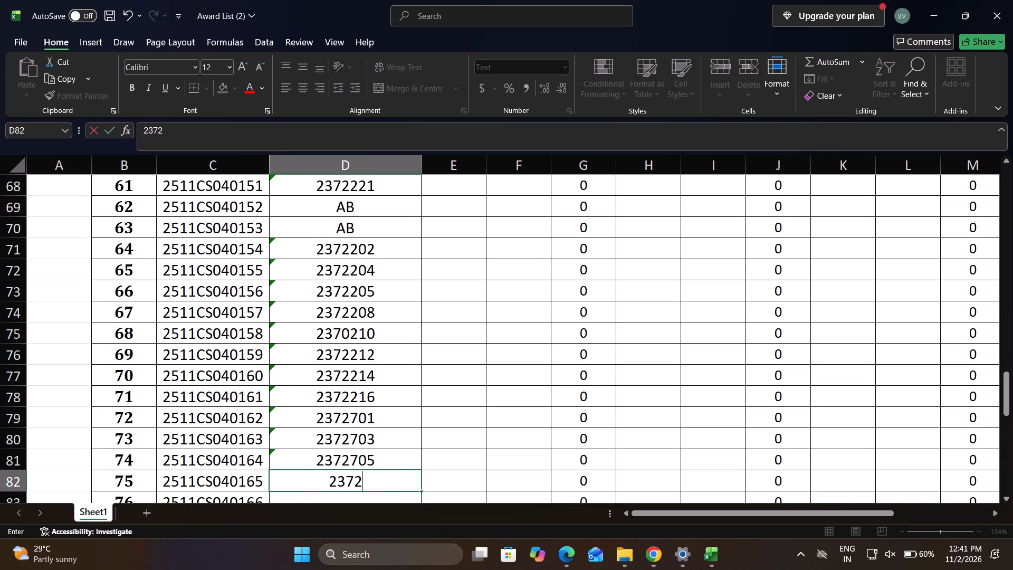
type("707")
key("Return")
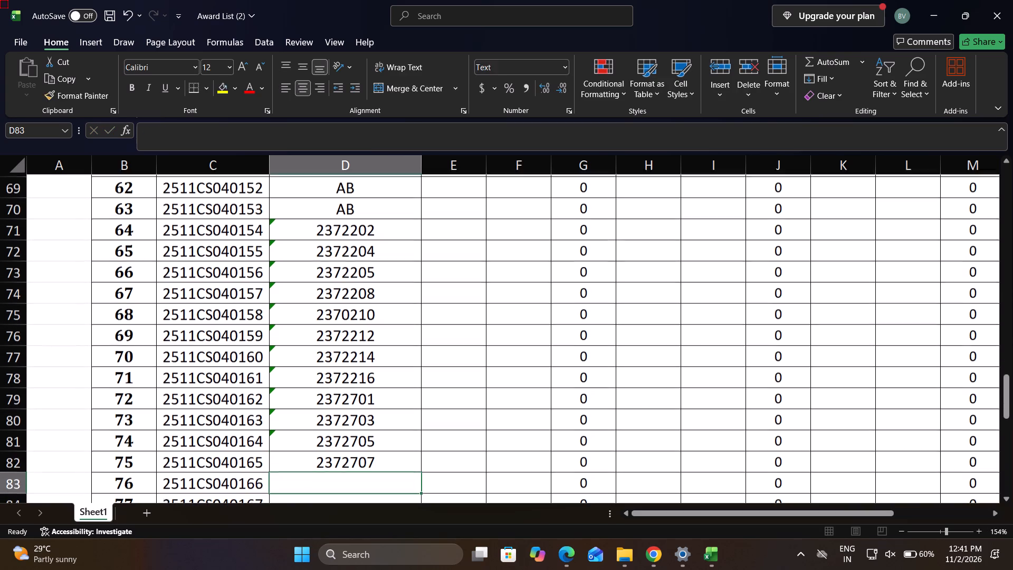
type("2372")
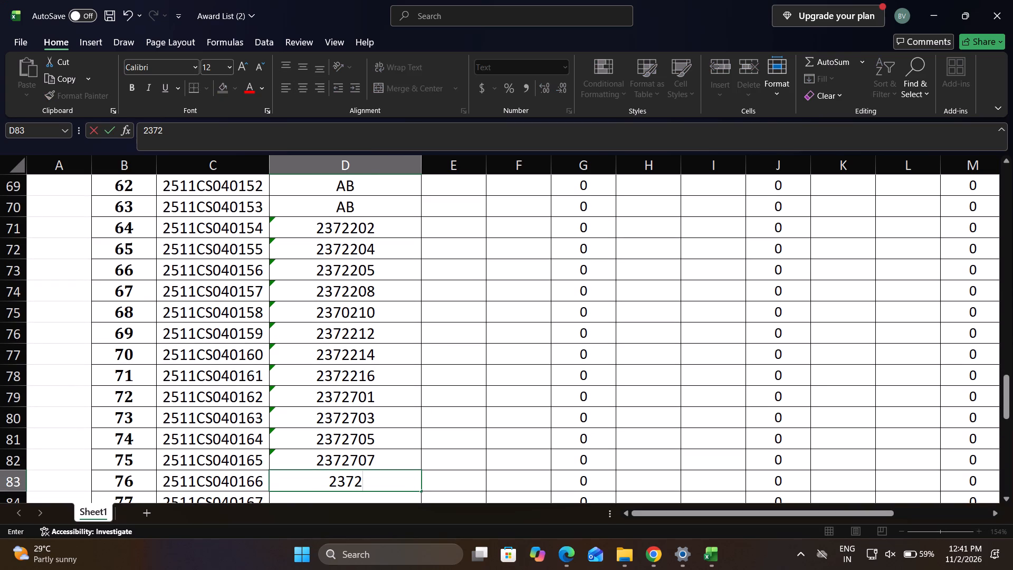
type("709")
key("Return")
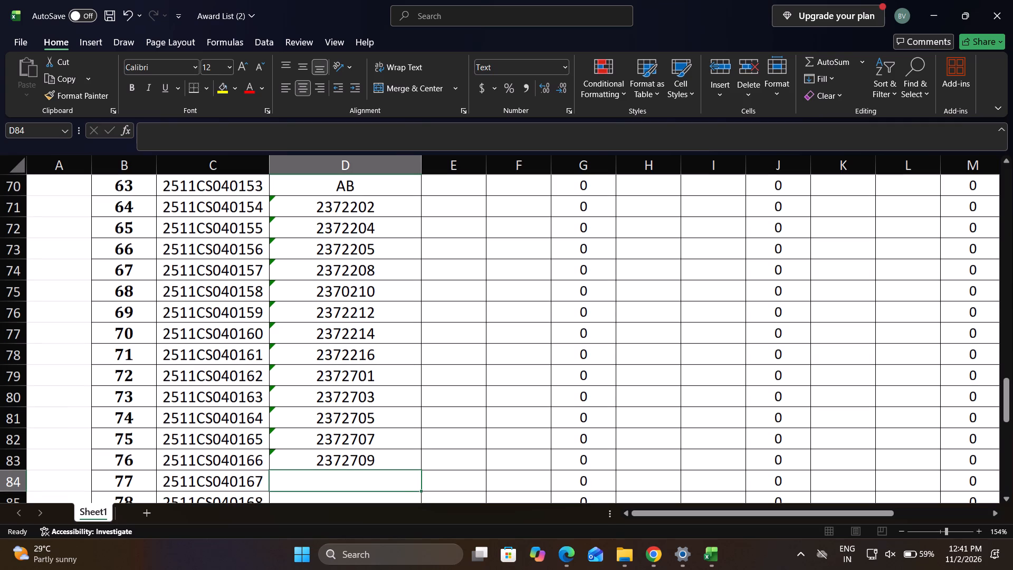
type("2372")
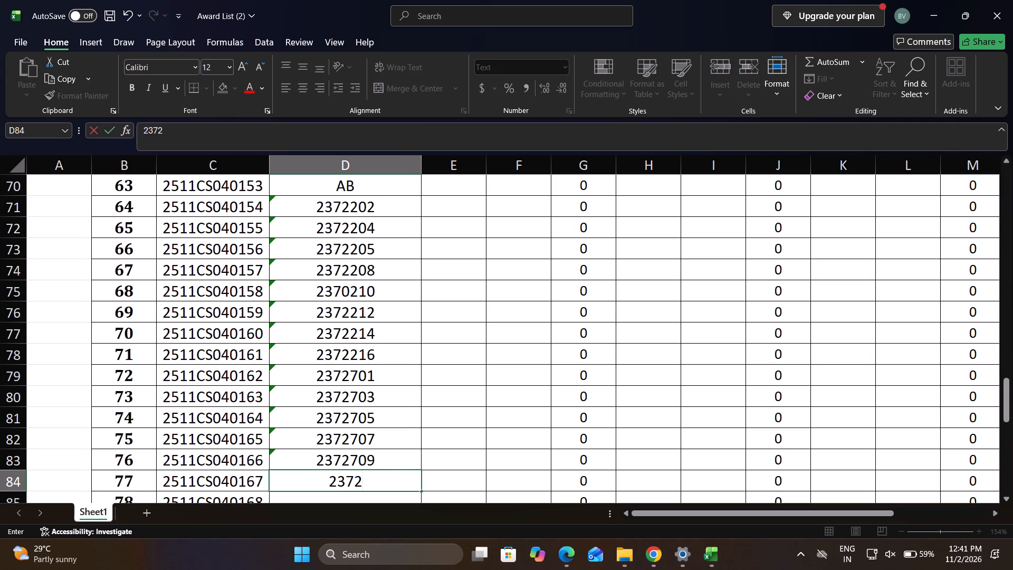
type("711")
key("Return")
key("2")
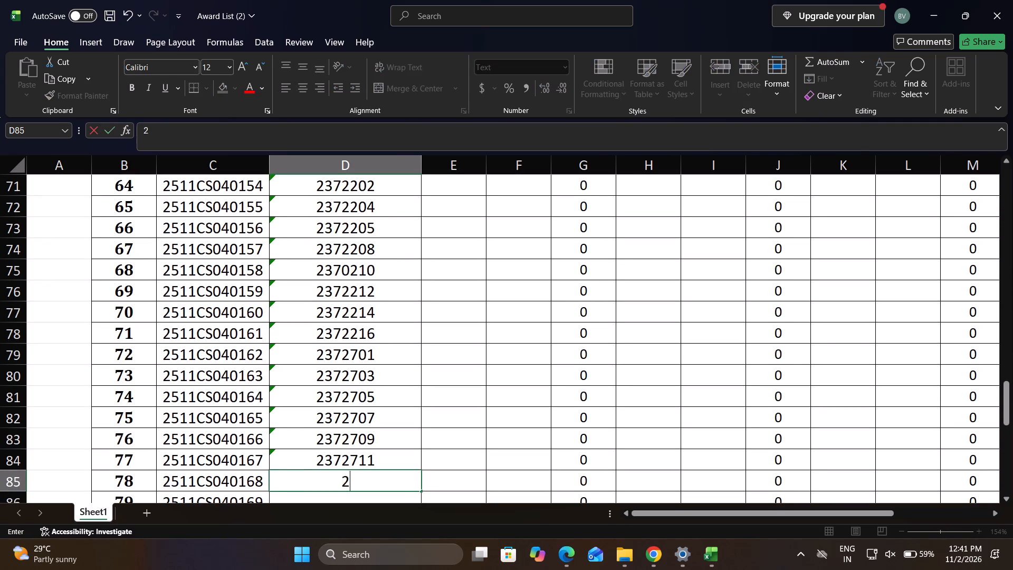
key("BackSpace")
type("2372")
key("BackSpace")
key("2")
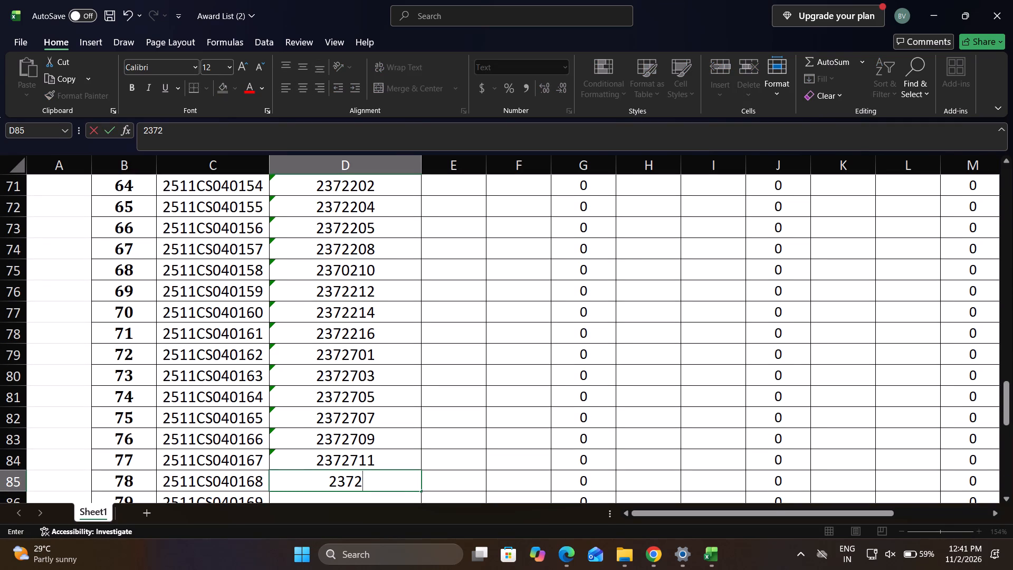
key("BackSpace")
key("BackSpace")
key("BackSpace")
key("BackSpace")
Enter AB in the booklet number column for S.No. 78 and 79.
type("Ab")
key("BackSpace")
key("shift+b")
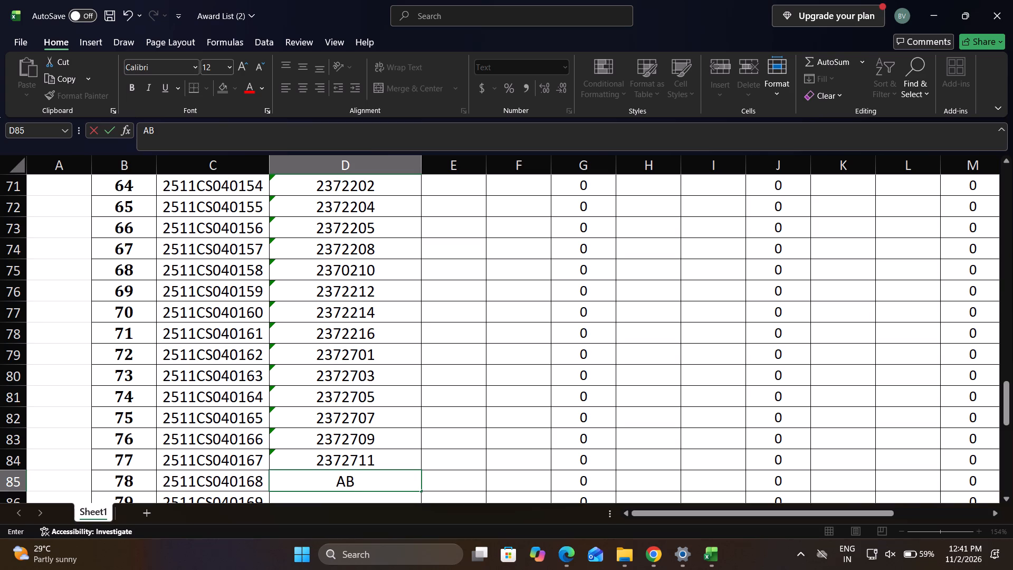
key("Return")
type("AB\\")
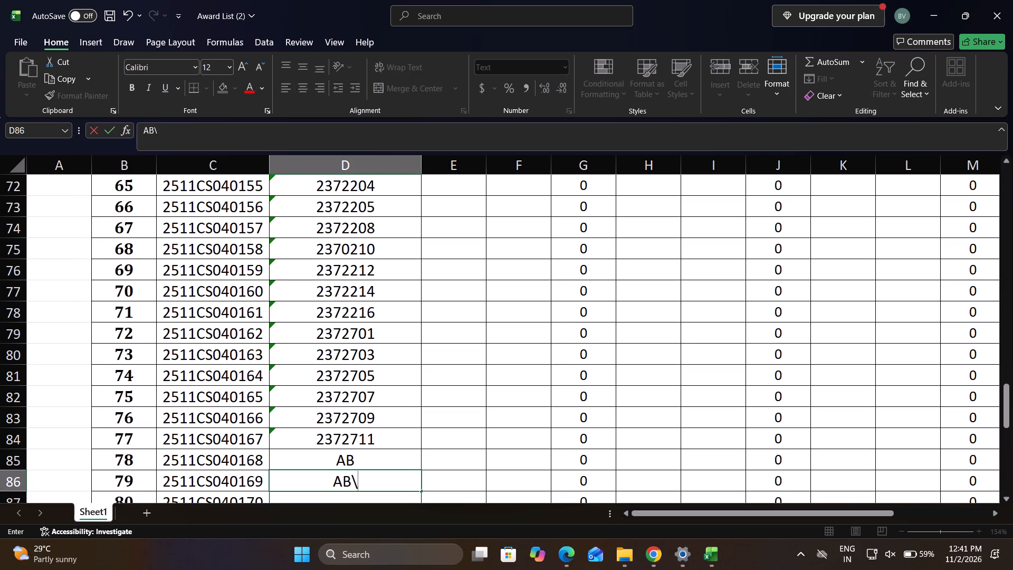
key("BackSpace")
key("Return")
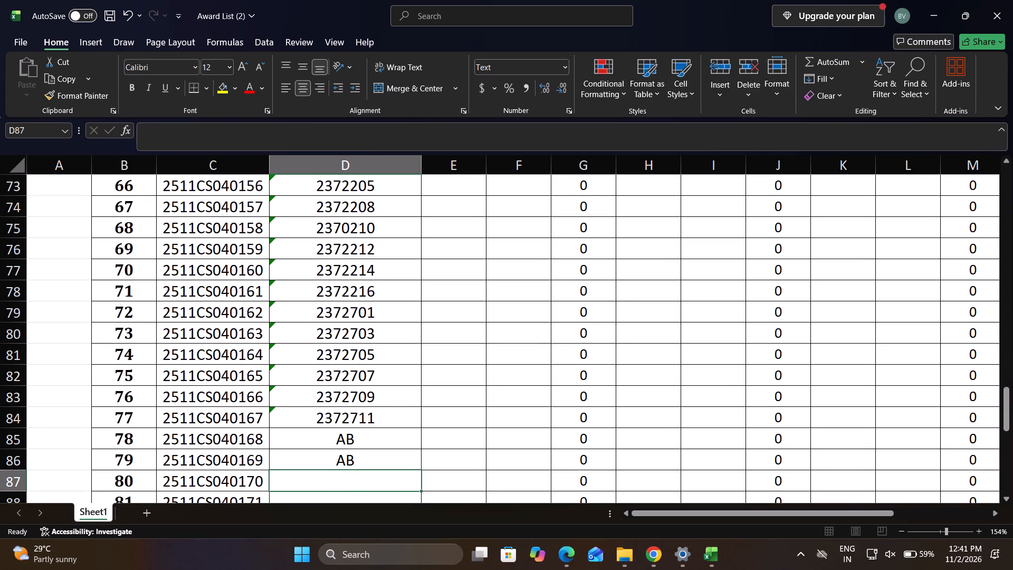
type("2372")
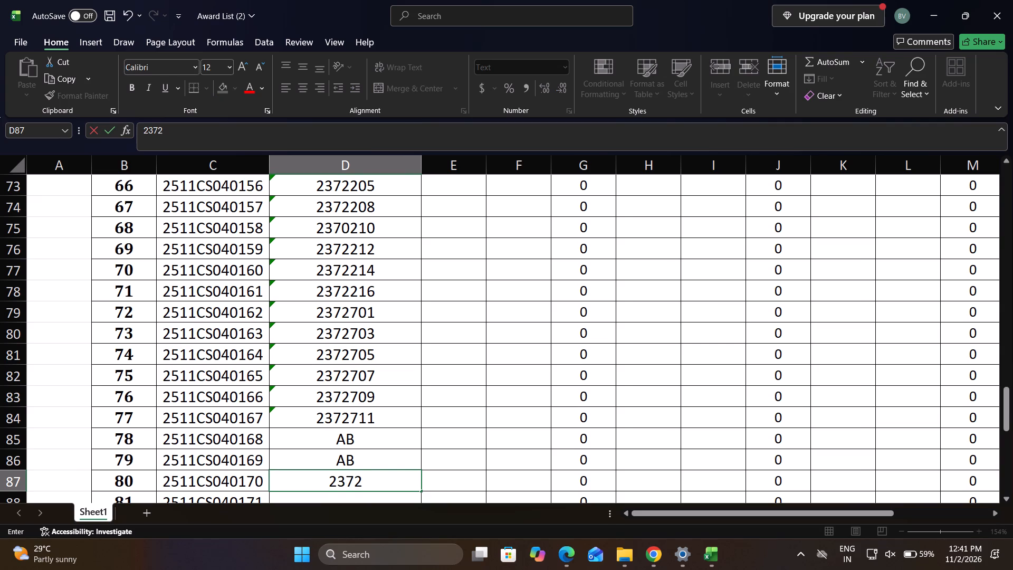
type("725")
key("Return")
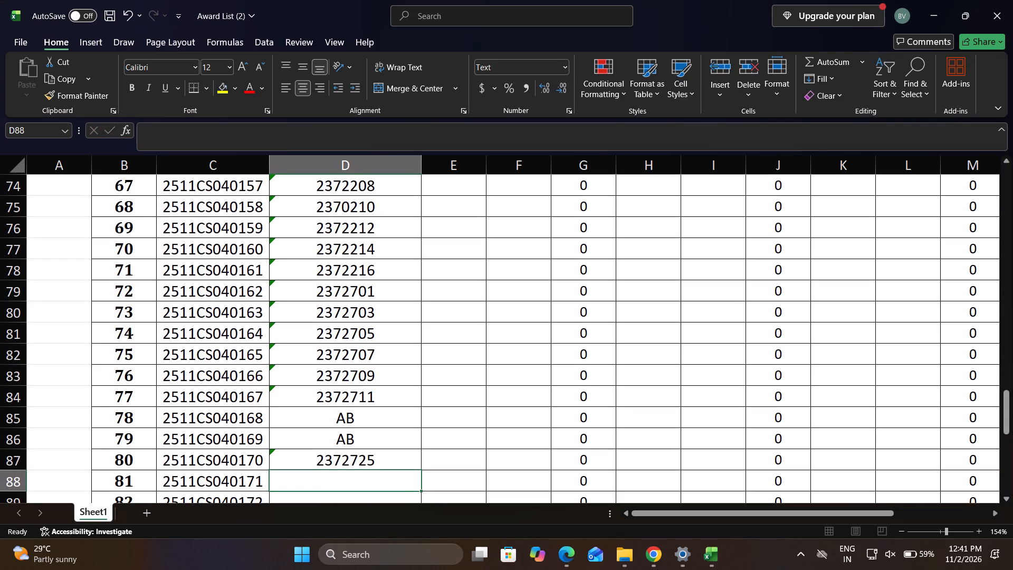
Correct the booklet number for S.No. 80 to 2372715.
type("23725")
left_click(357, 459)
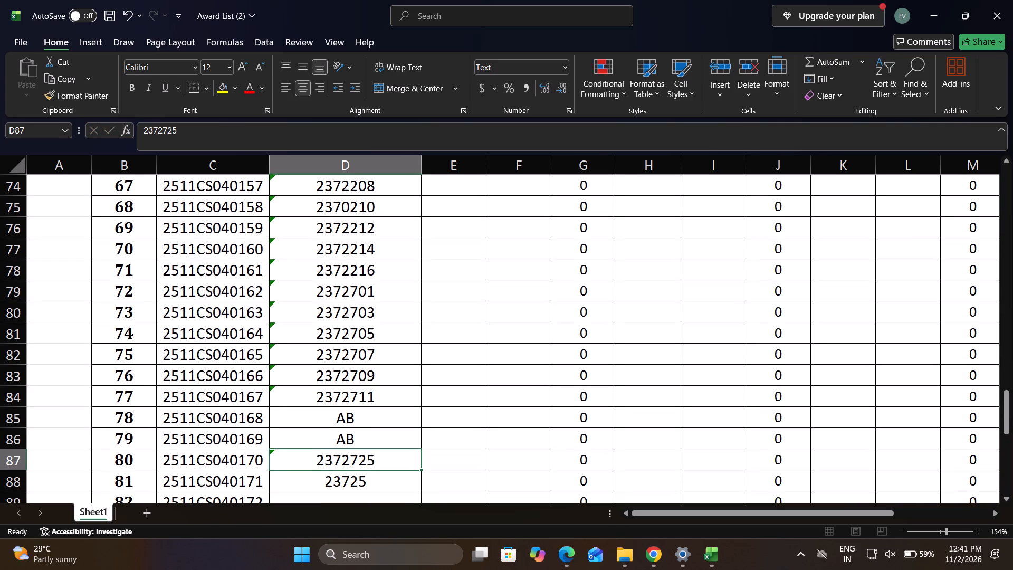
double_click(383, 458)
key("Left")
key("BackSpace")
key("1")
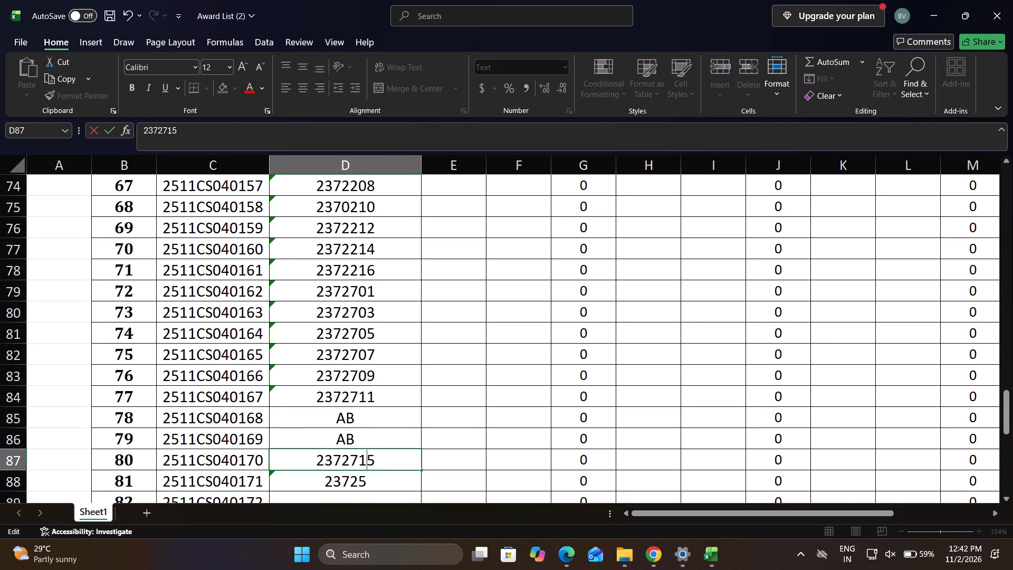
key("Return")
Enter booklet numbers 2372717, 2372719 and 2372721 for S.No. 81 to 83.
key("BackSpace")
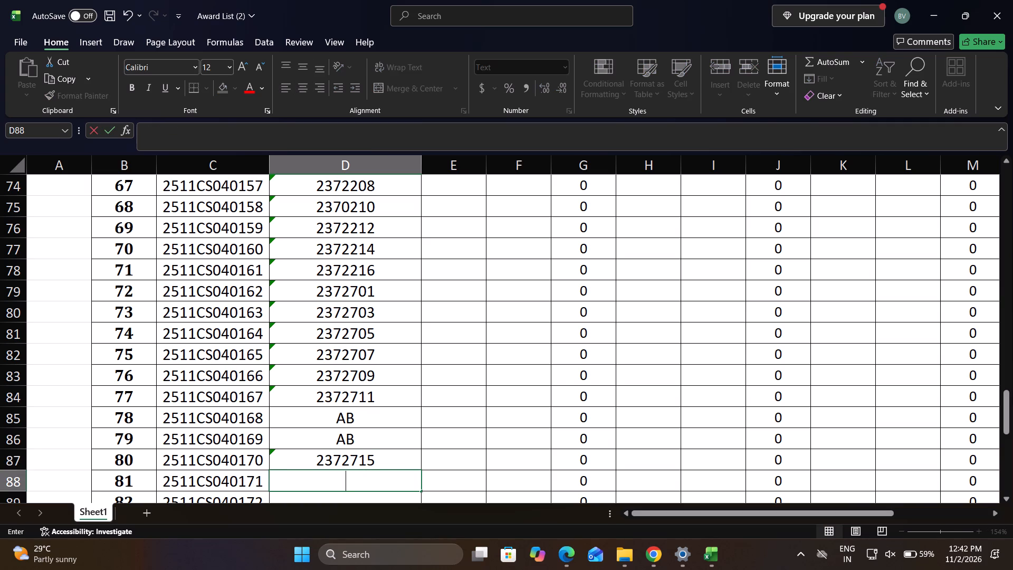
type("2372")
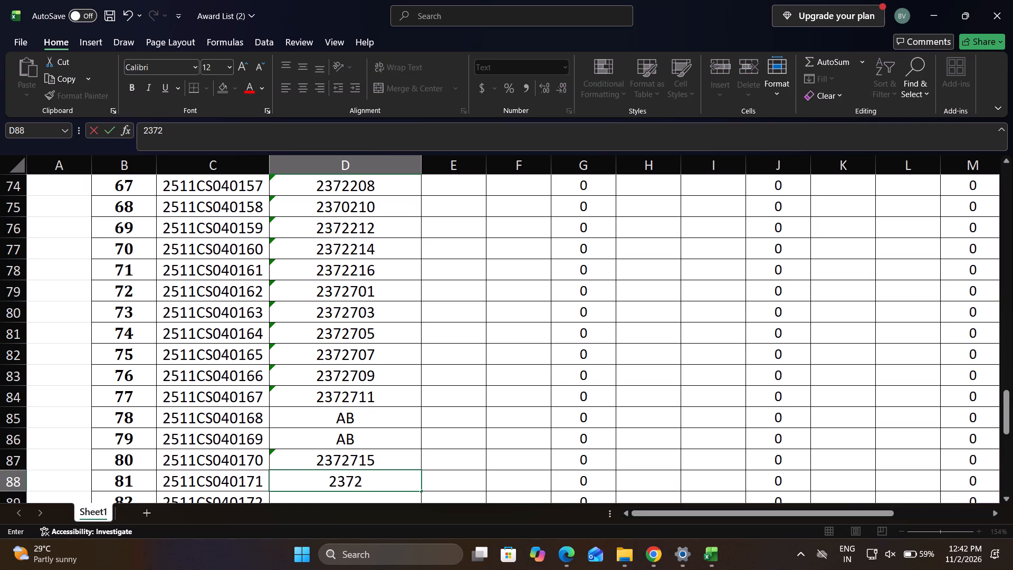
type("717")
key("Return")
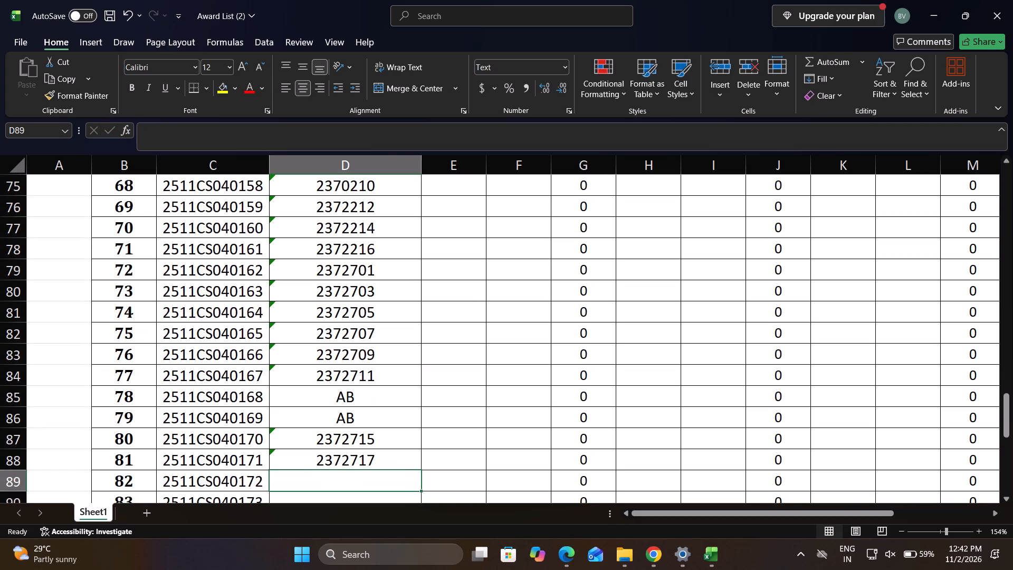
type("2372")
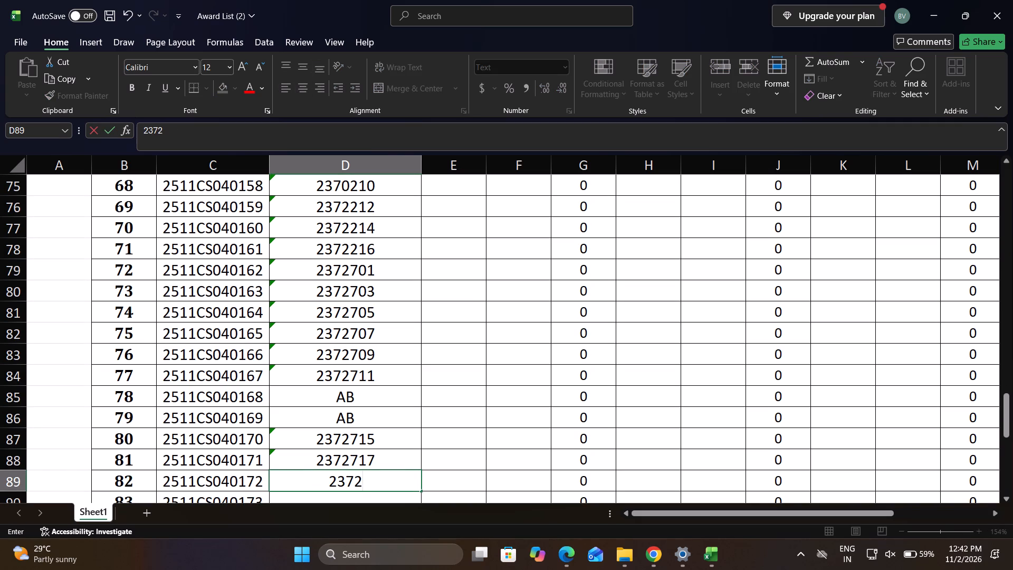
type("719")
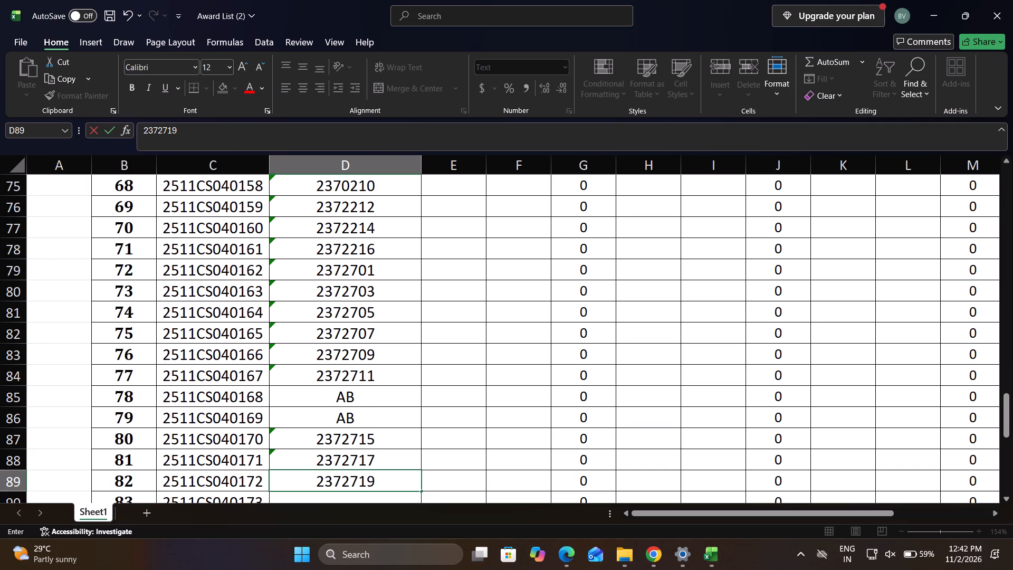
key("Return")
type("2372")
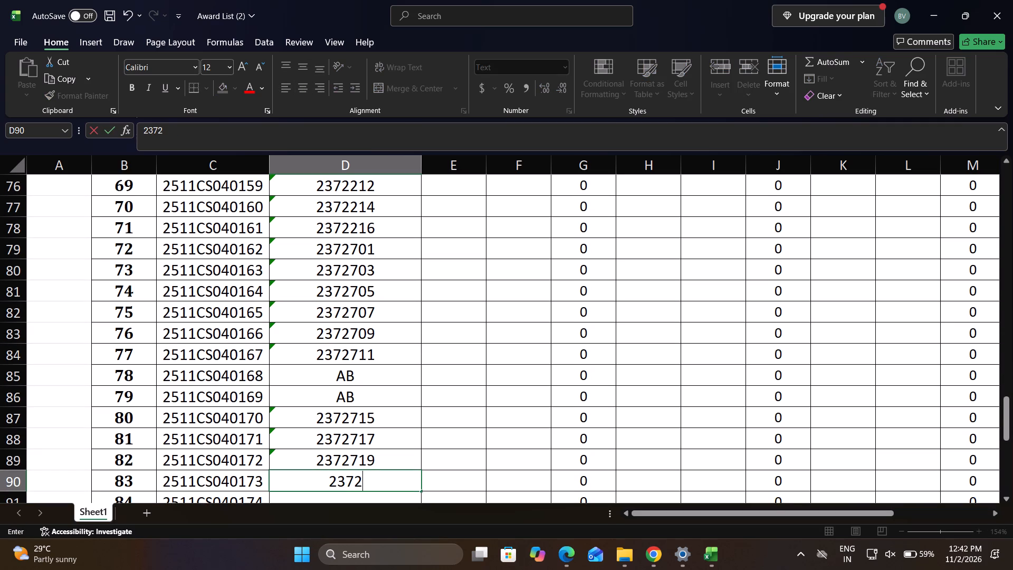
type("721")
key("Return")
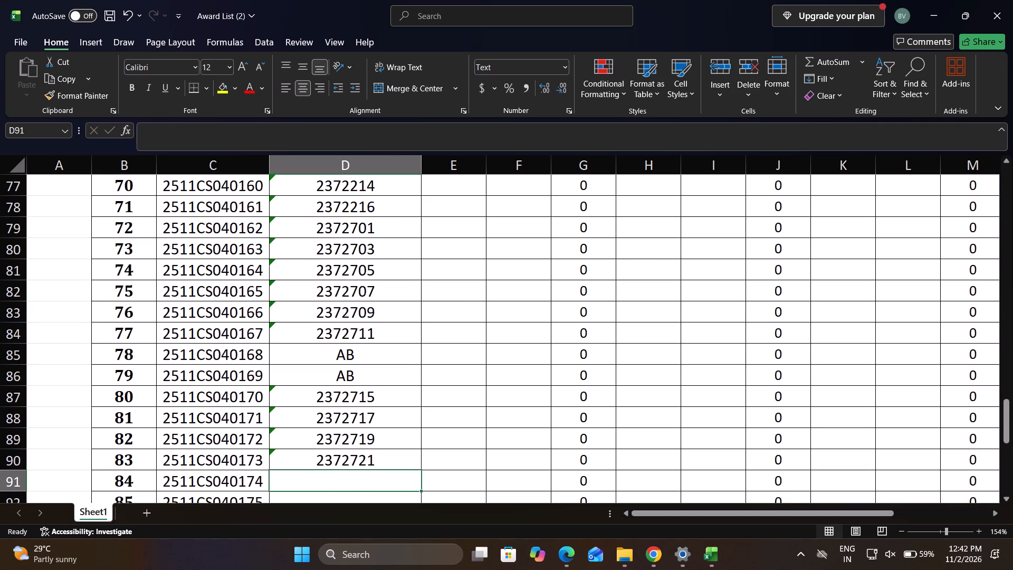
Enter AB in the booklet number column for S.No. 84.
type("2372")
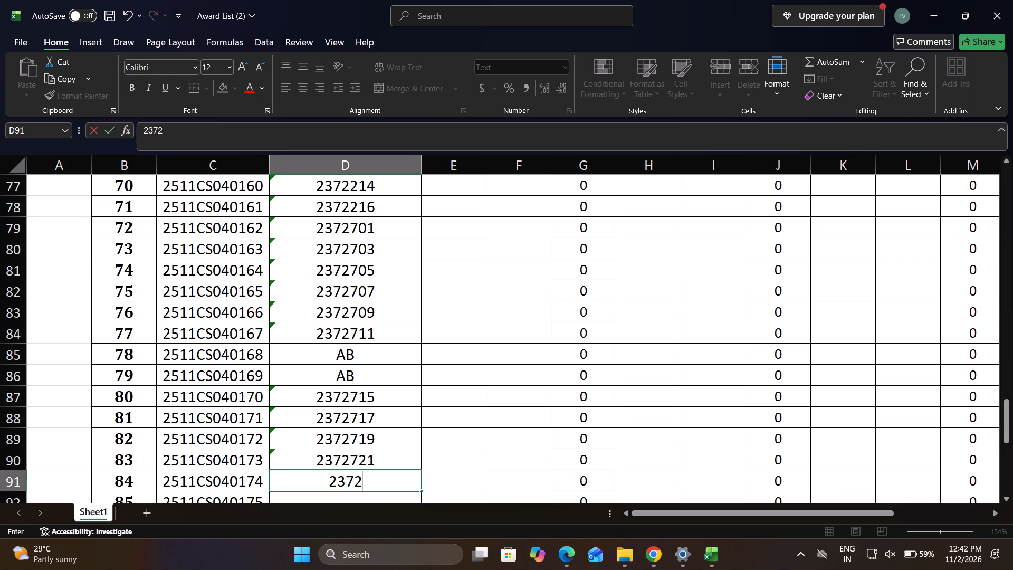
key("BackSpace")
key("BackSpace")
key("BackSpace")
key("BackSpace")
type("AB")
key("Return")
Enter booklet numbers 2372725, 2372727 and 2372729 for S.No. 85 to 87.
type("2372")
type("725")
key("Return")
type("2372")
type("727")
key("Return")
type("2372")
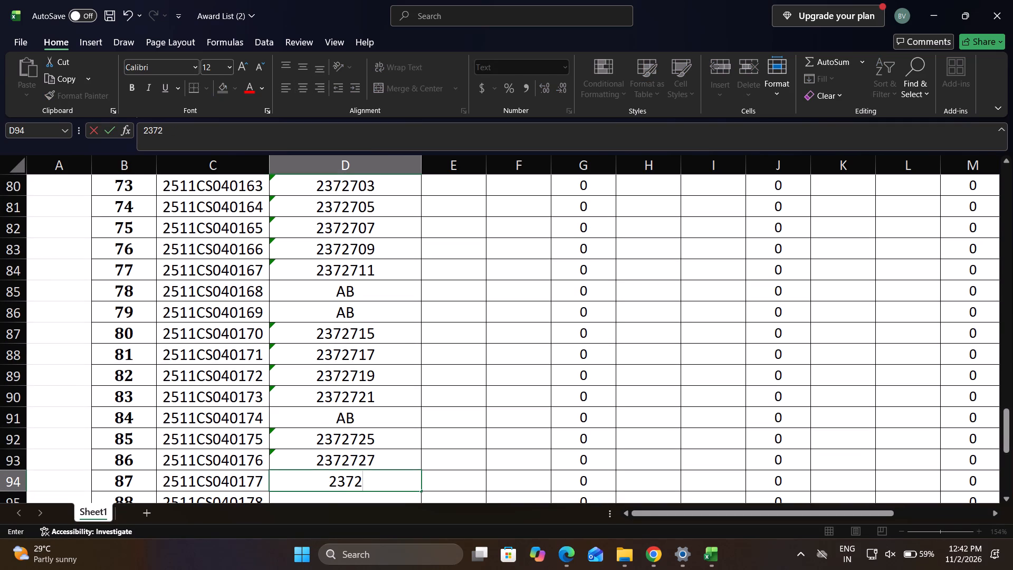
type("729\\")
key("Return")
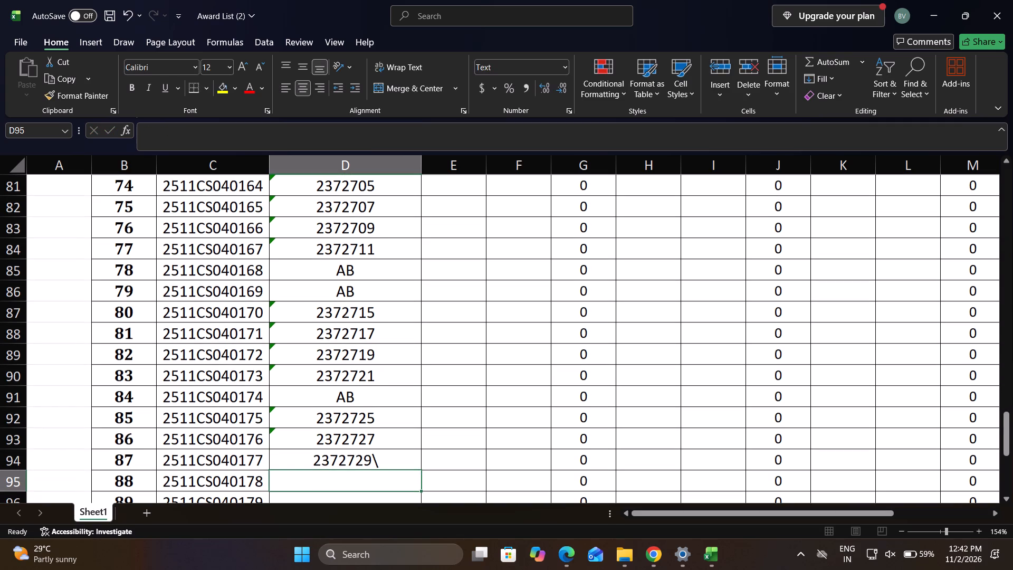
double_click(383, 458)
key("BackSpace")
key("Return")
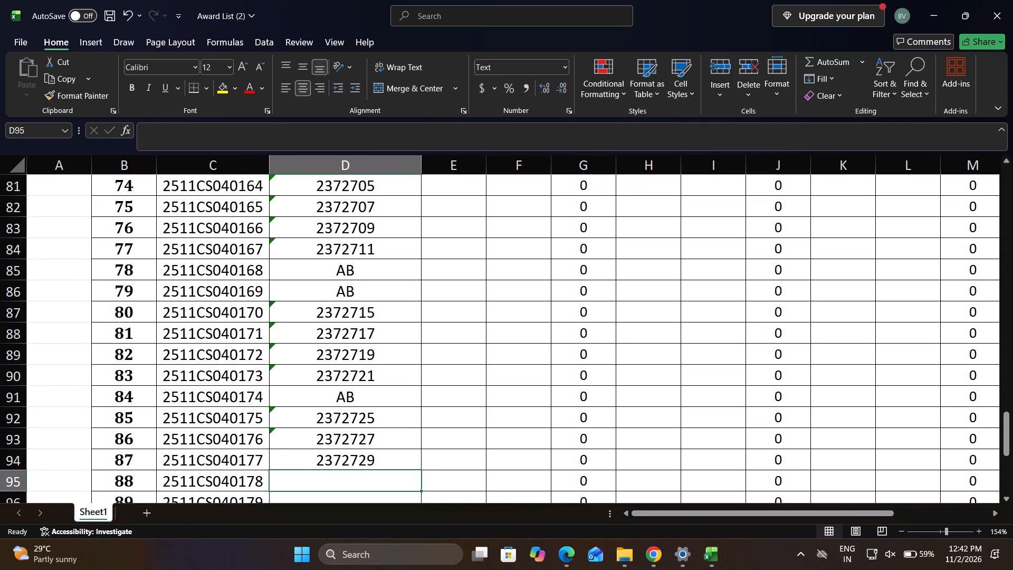
Enter booklet numbers 2372723, 2372733 and 2372735 for S.No. 88 to 90.
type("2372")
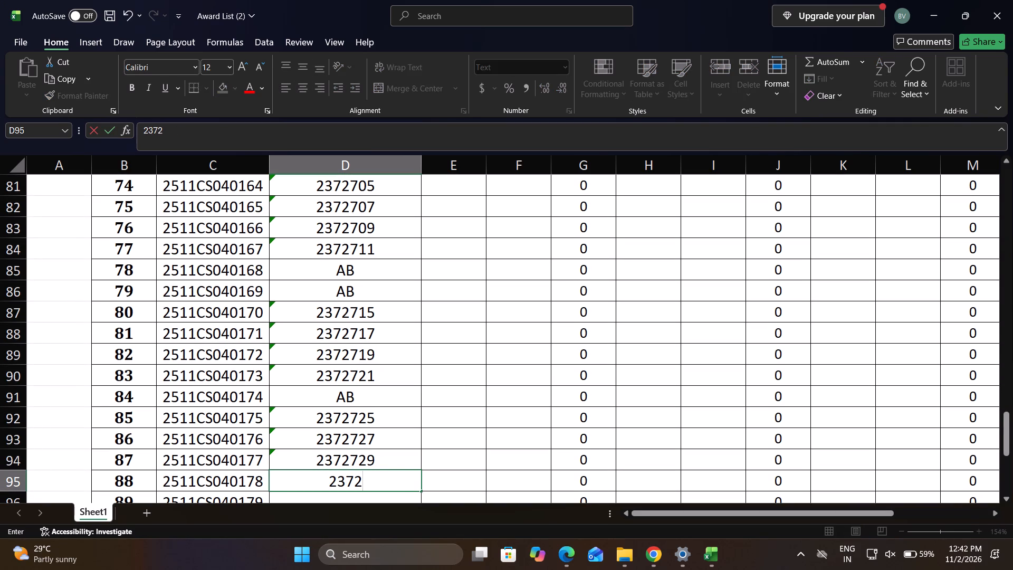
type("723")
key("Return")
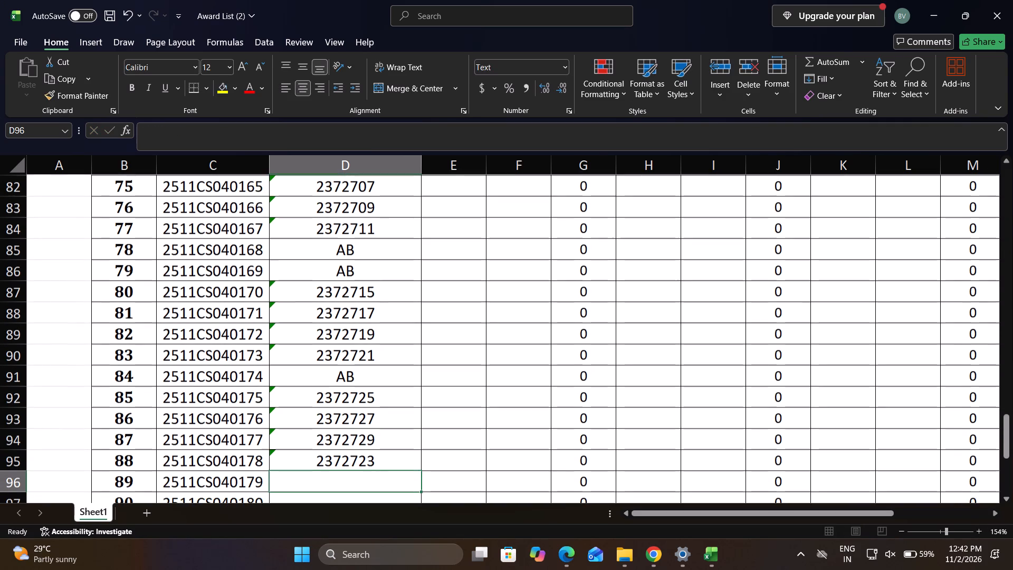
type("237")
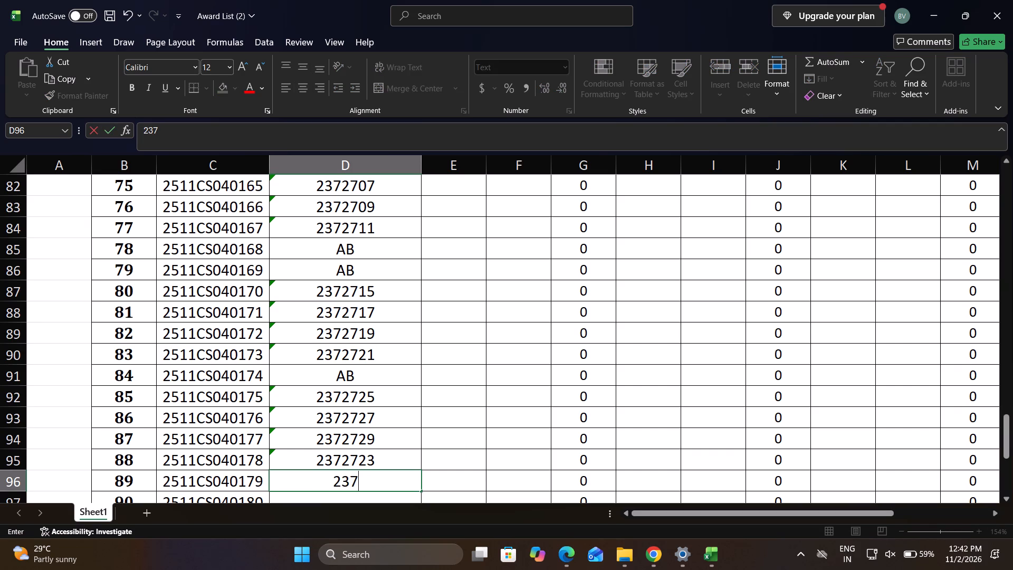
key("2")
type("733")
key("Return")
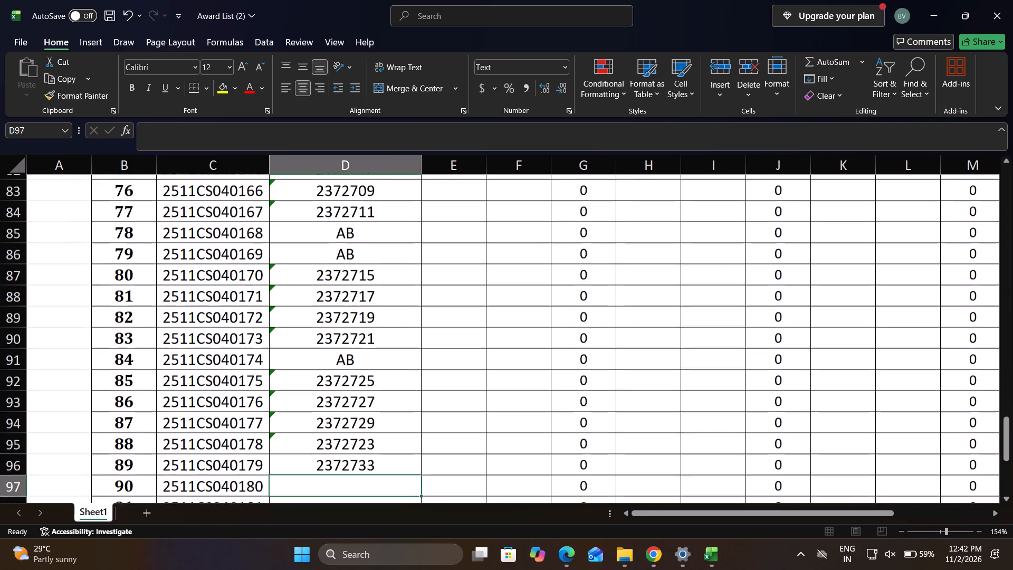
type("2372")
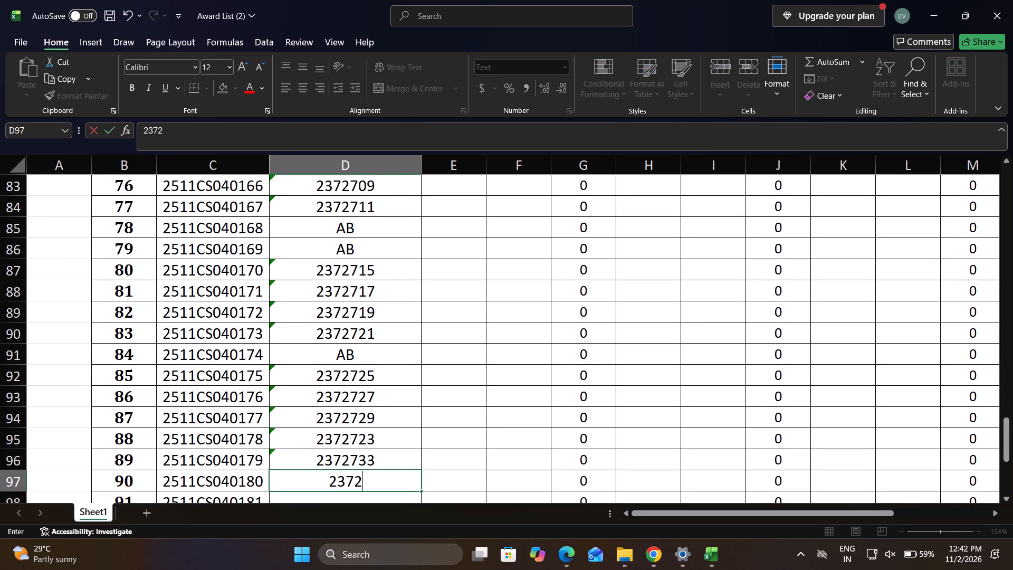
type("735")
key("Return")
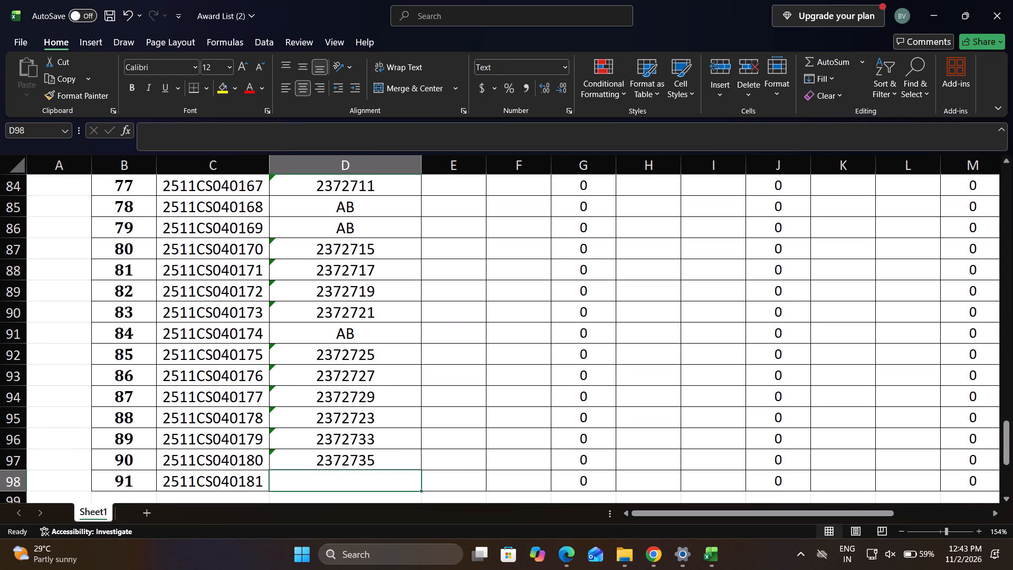
Clear all contents of row 98, which holds S.No. 91.
left_click(117, 484)
left_click_drag(117, 484, 621, 472)
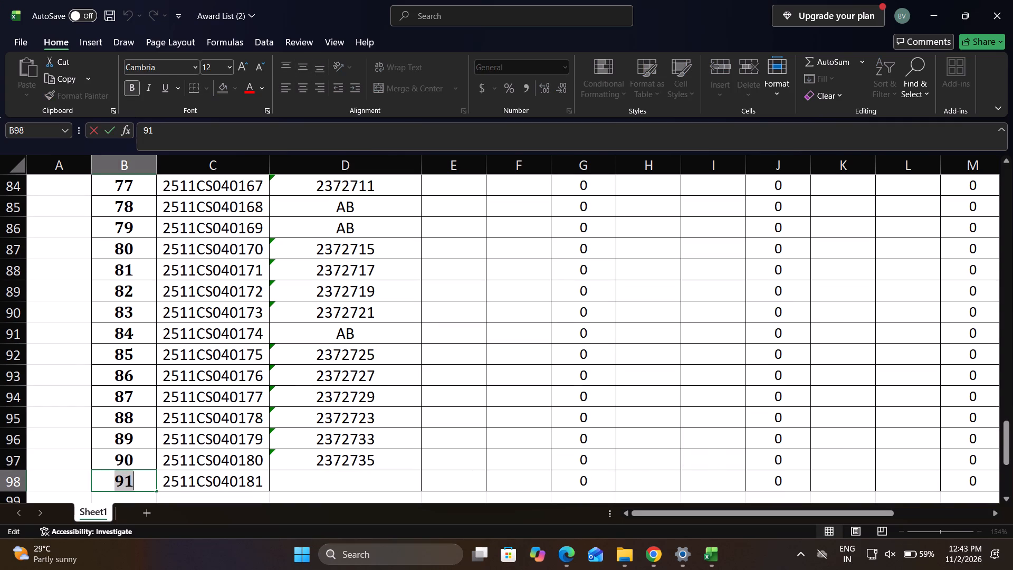
left_click(80, 481)
left_click(26, 483)
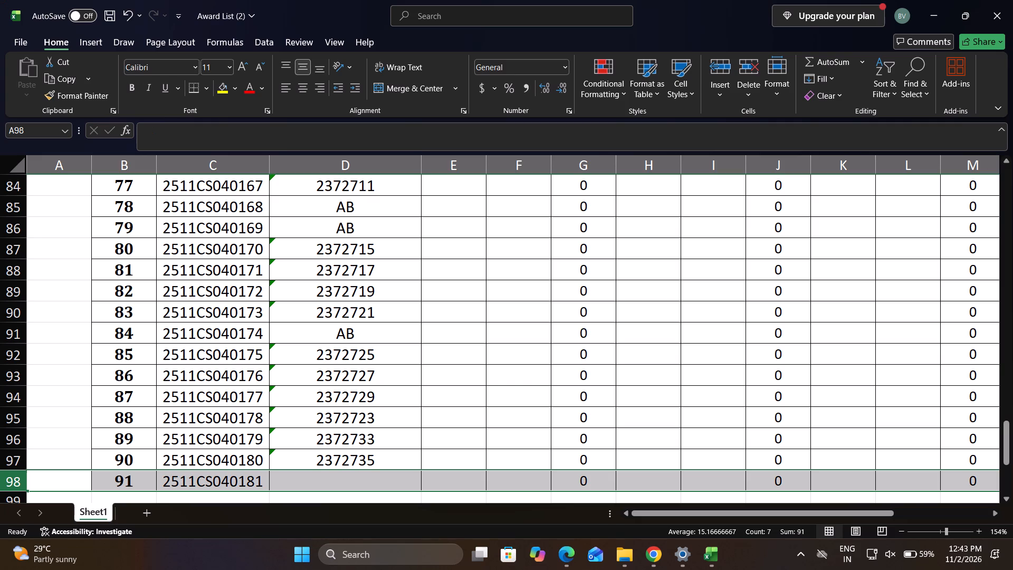
key("Delete")
left_click(165, 500)
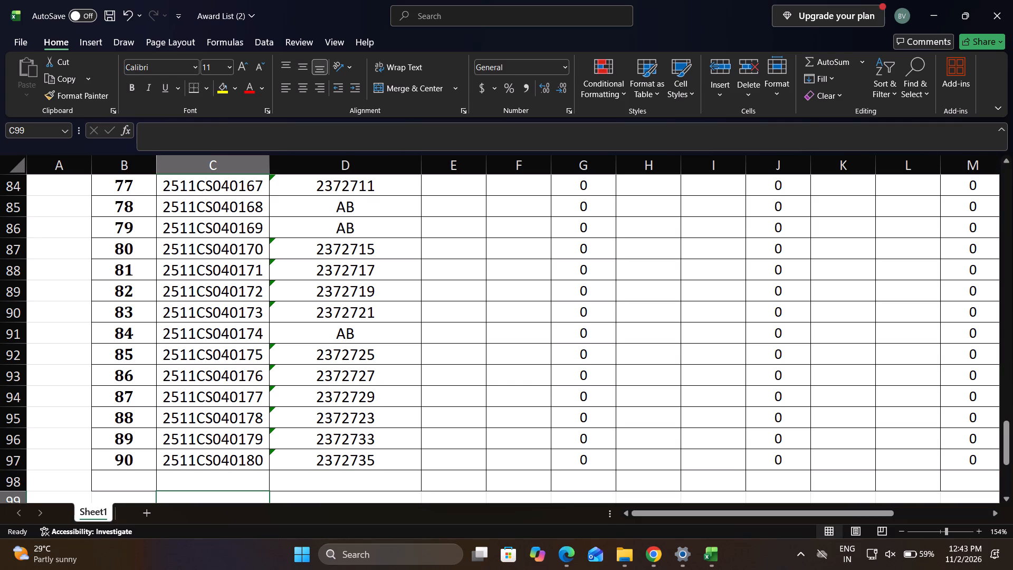
Save the completed Award List (2) workbook.
scroll(318, 444, "down", 1)
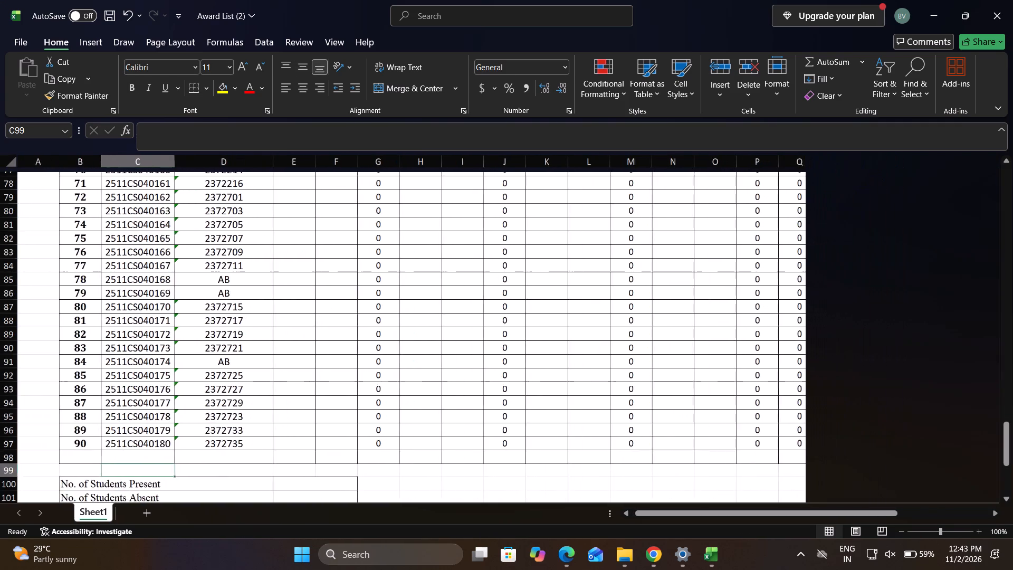
scroll(318, 444, "up", 17)
left_click(321, 444)
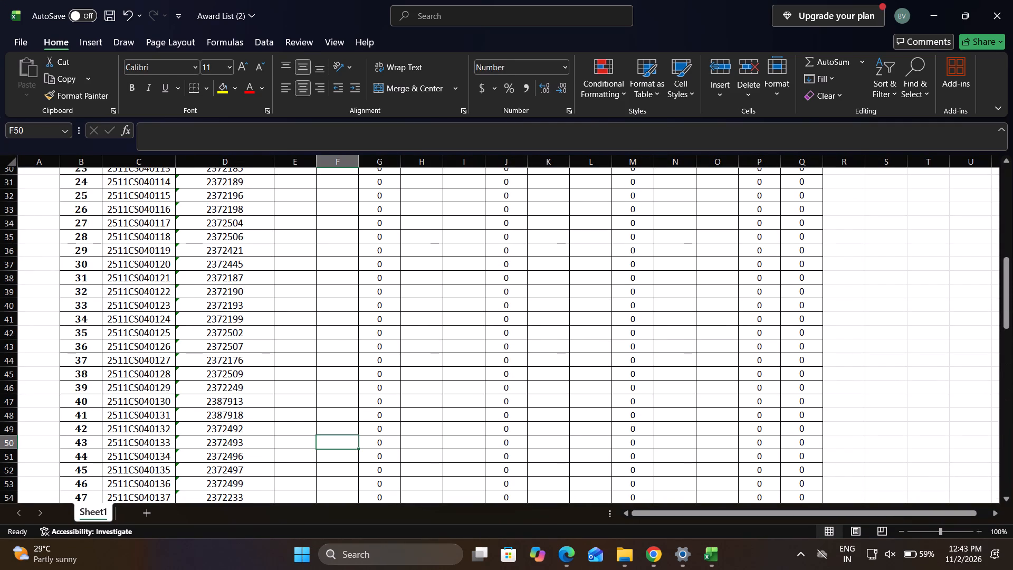
key("ctrl+s")
key("ctrl+s")
Review the booklet number column from the sheet header down to the student summary and signature area.
scroll(295, 353, "up", 4)
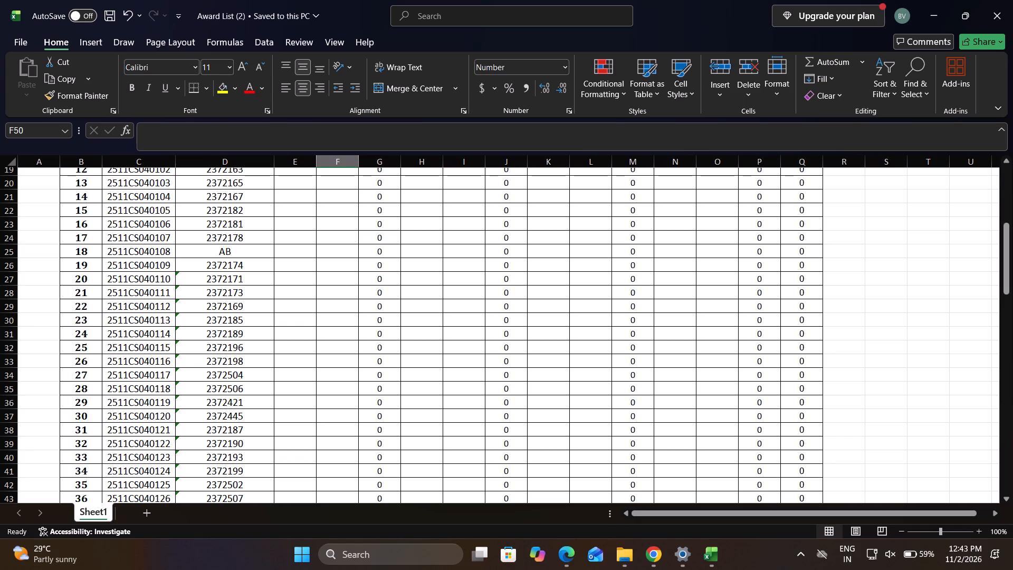
scroll(299, 353, "up", 8)
scroll(307, 291, "down", 4)
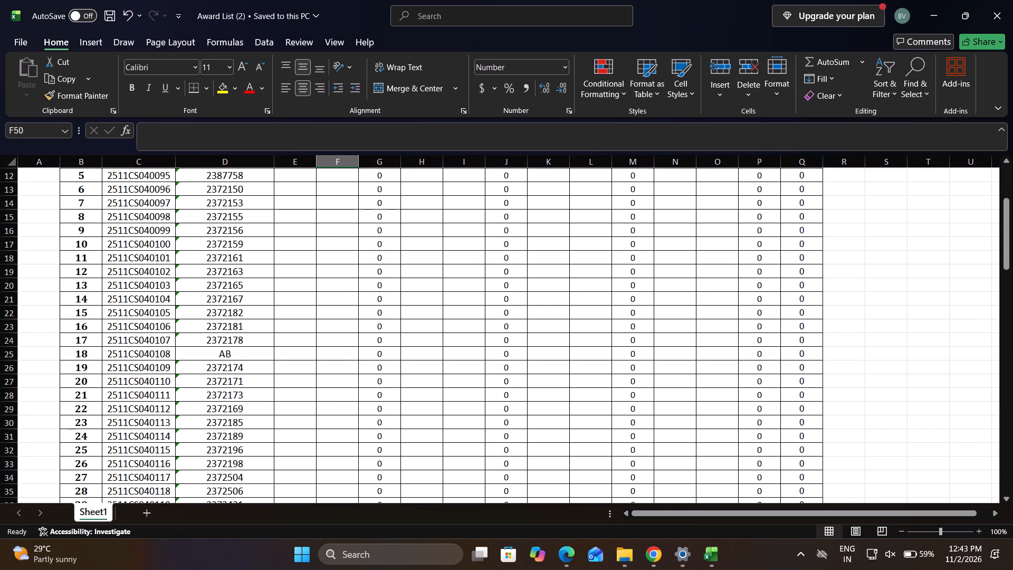
scroll(308, 290, "down", 18)
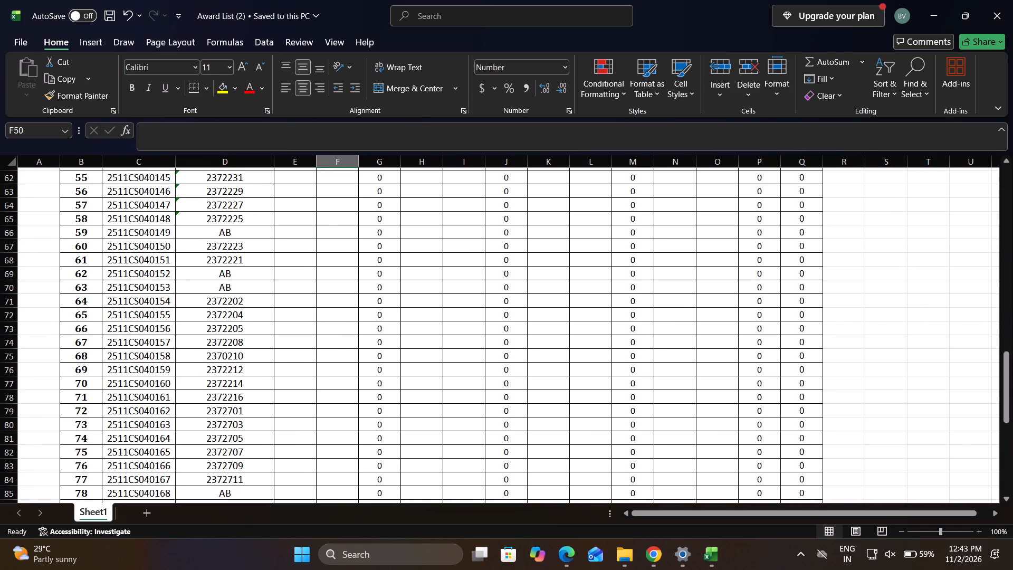
scroll(308, 290, "down", 9)
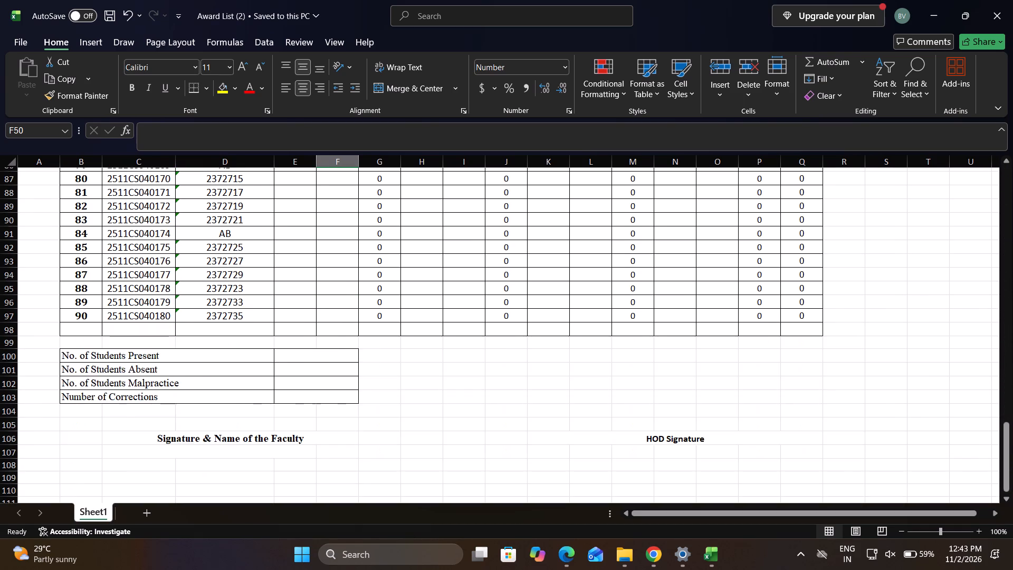
scroll(308, 290, "up", 4)
scroll(308, 290, "down", 8)
scroll(352, 287, "up", 2)
scroll(352, 287, "down", 4)
scroll(352, 287, "up", 4)
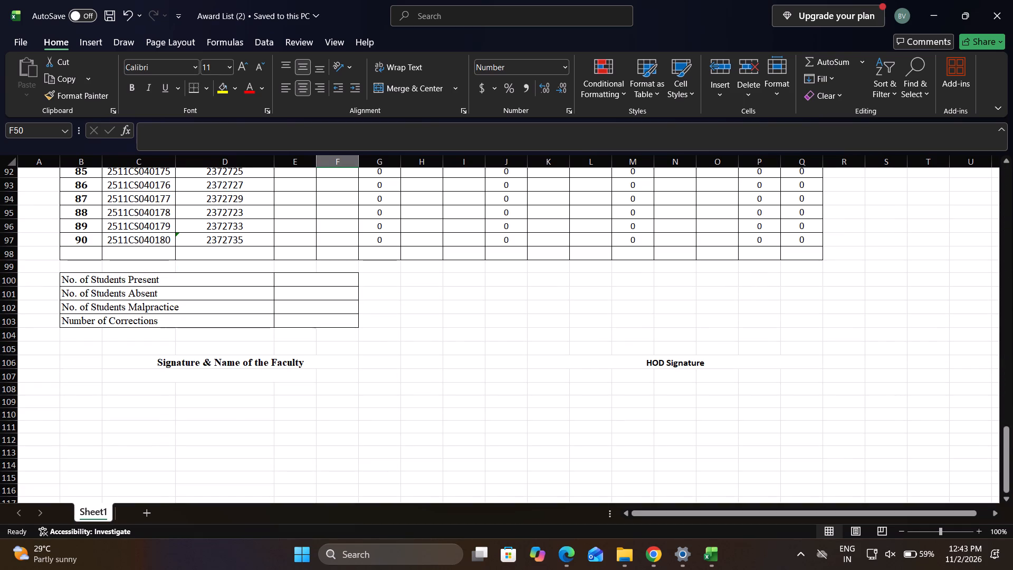
scroll(356, 286, "up", 20)
scroll(356, 286, "up", 10)
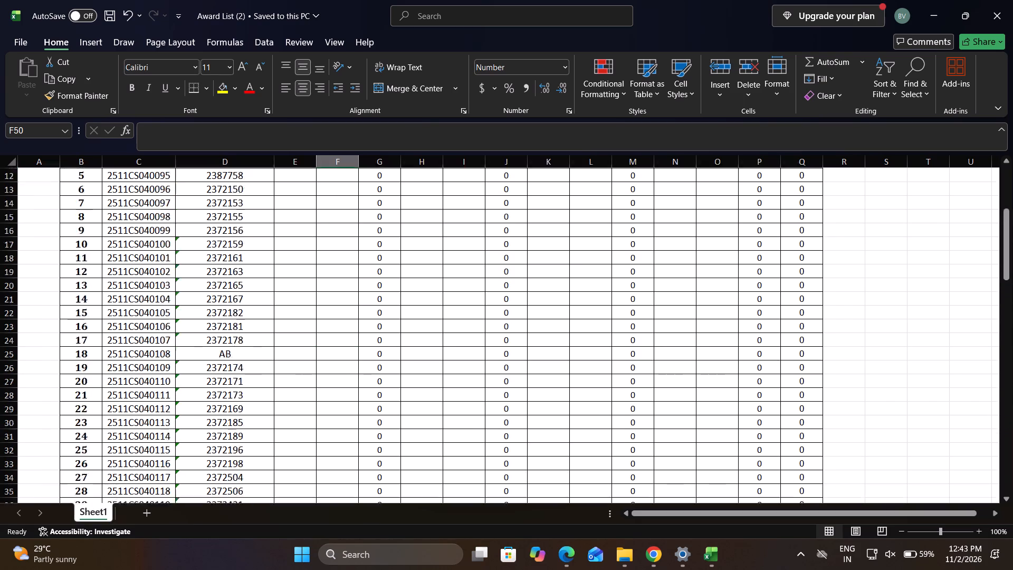
scroll(356, 286, "up", 9)
scroll(356, 286, "down", 20)
scroll(356, 286, "down", 4)
scroll(356, 286, "up", 1)
scroll(356, 286, "down", 13)
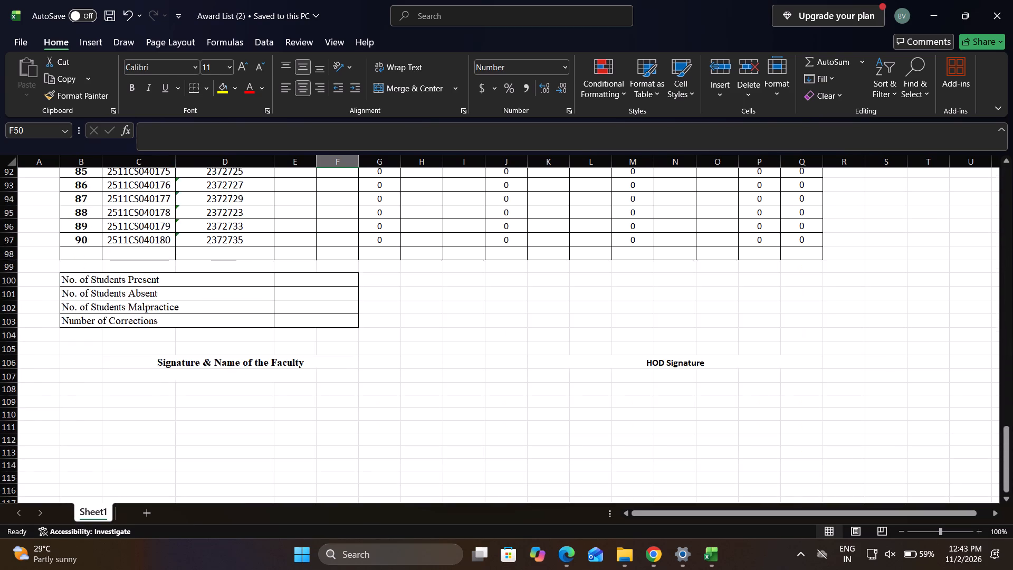
scroll(356, 286, "down", 1)
scroll(356, 286, "up", 4)
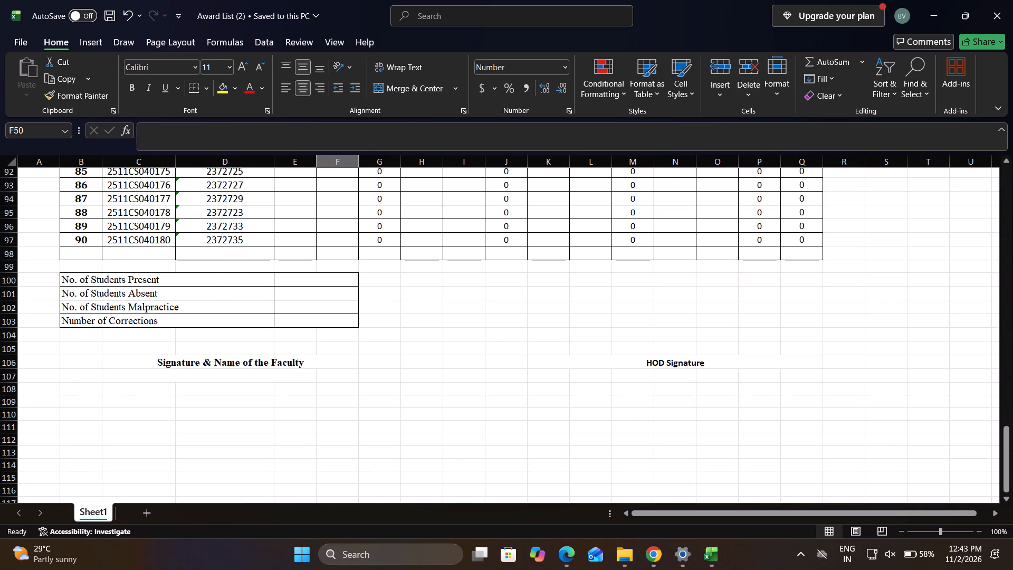
scroll(345, 316, "up", 20)
scroll(345, 316, "up", 20)
scroll(345, 316, "up", 8)
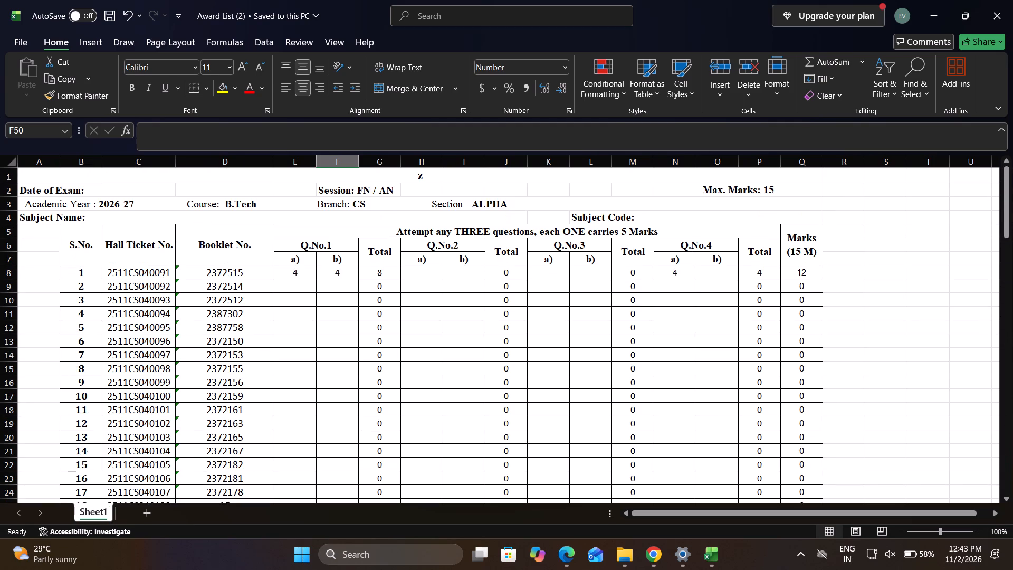
Save the Award List (2) workbook again.
left_click(345, 316)
double_click(345, 316)
key("ctrl+s")
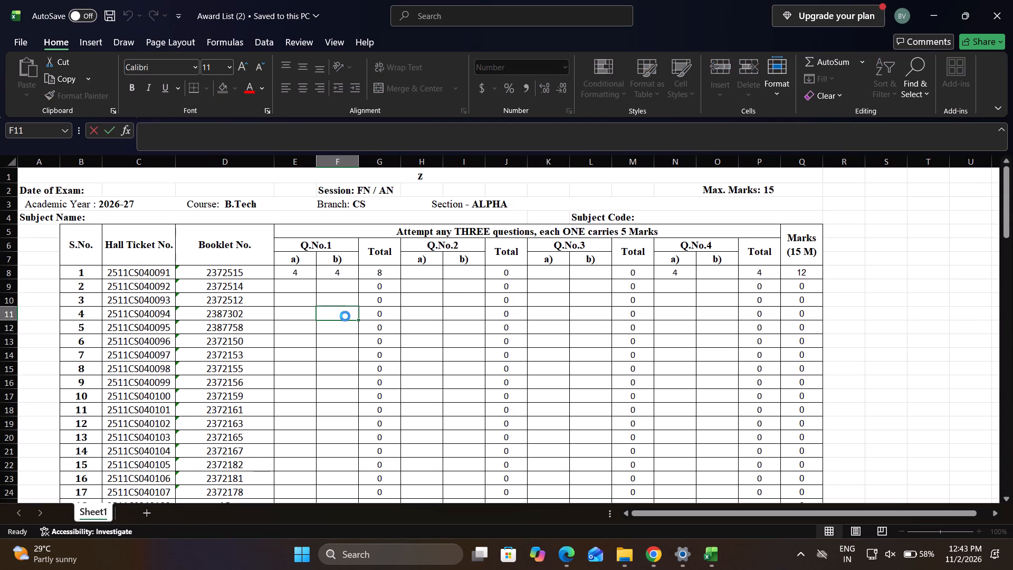
key("ctrl+s")
Switch to Chrome's download history, show Award List (2) in the Downloads folder, and copy the file.
key("alt+Tab")
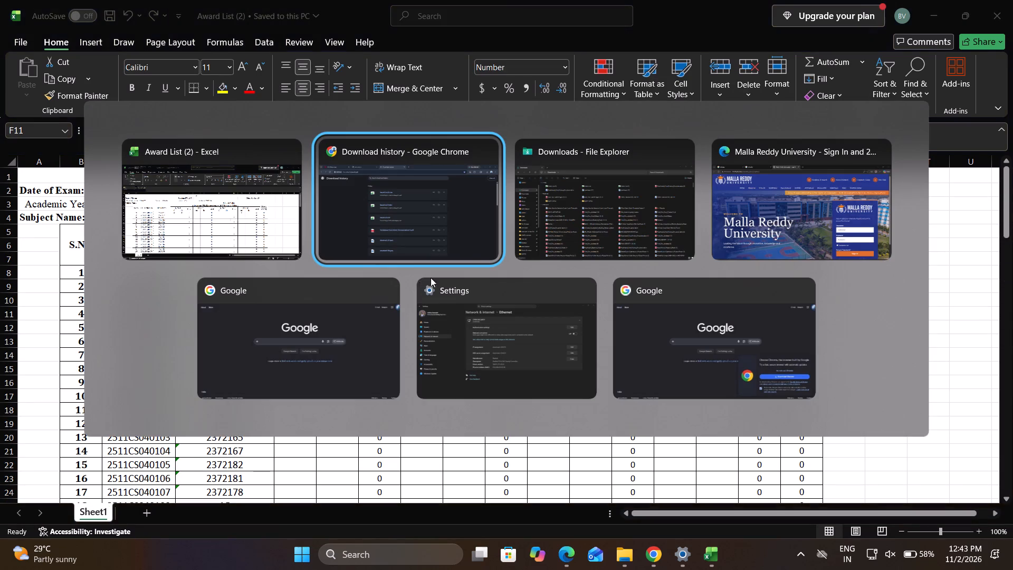
left_click(674, 148)
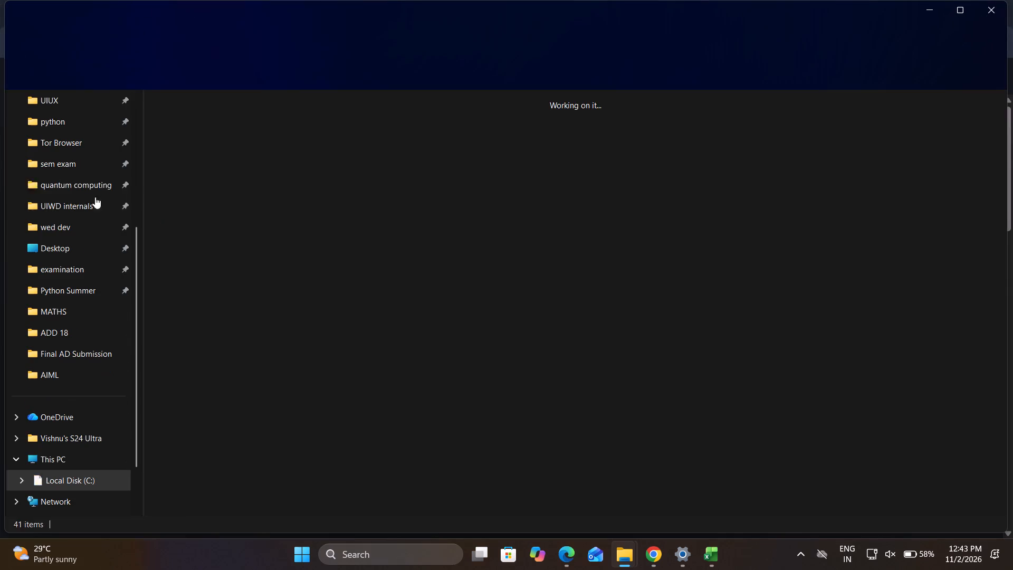
key("ctrl+c")
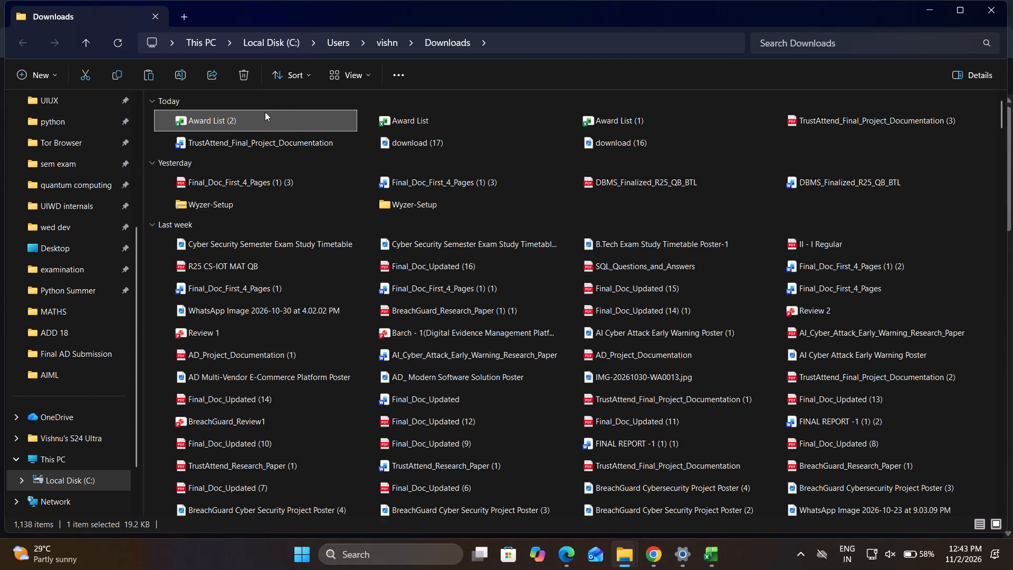
left_click(264, 113)
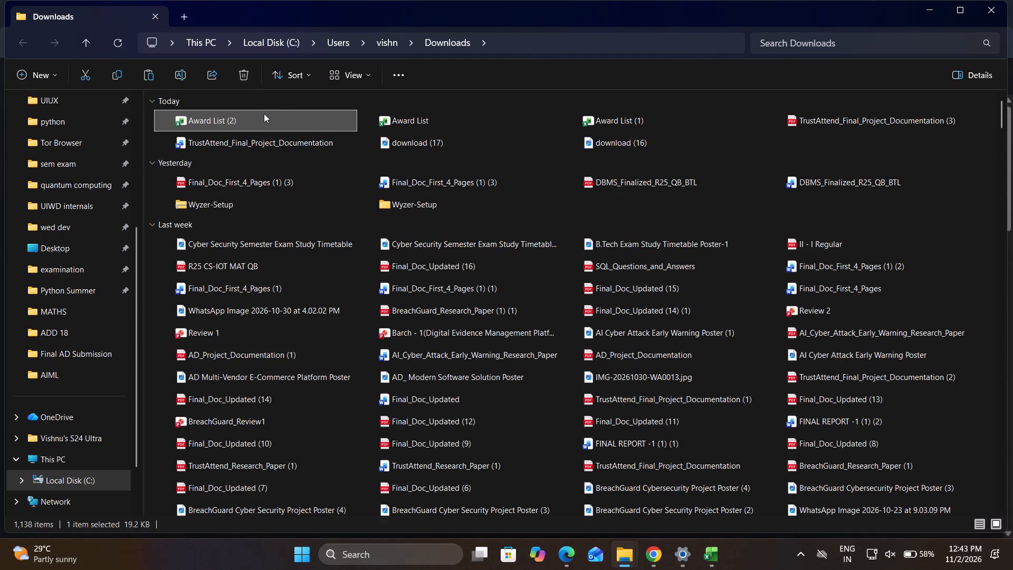
key("ctrl+c")
key("ctrl+c")
left_click(264, 113)
key("ctrl+c")
key("space")
Switch from the Downloads folder to another open window.
key("alt+Tab")
key("alt+Tab")
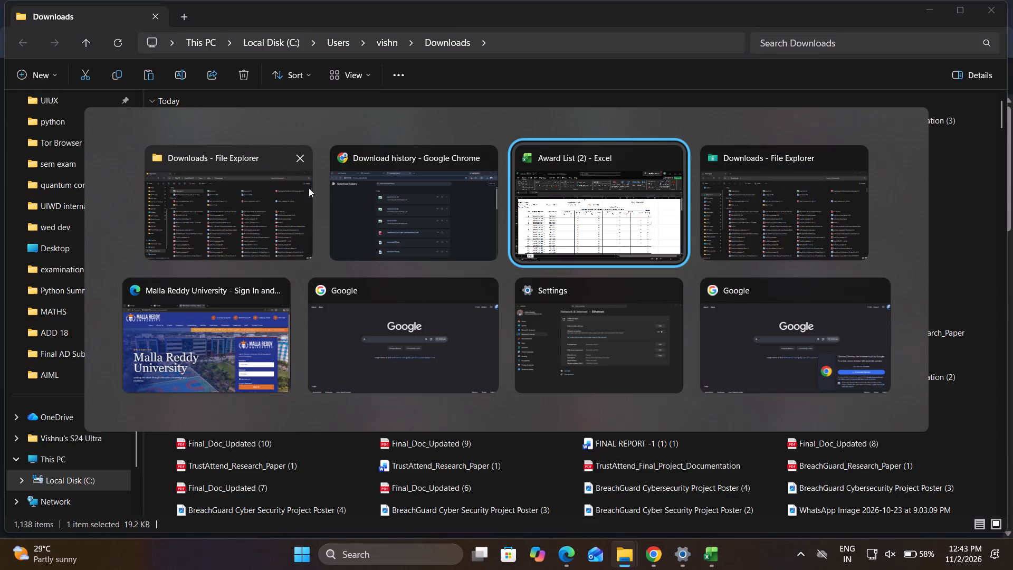